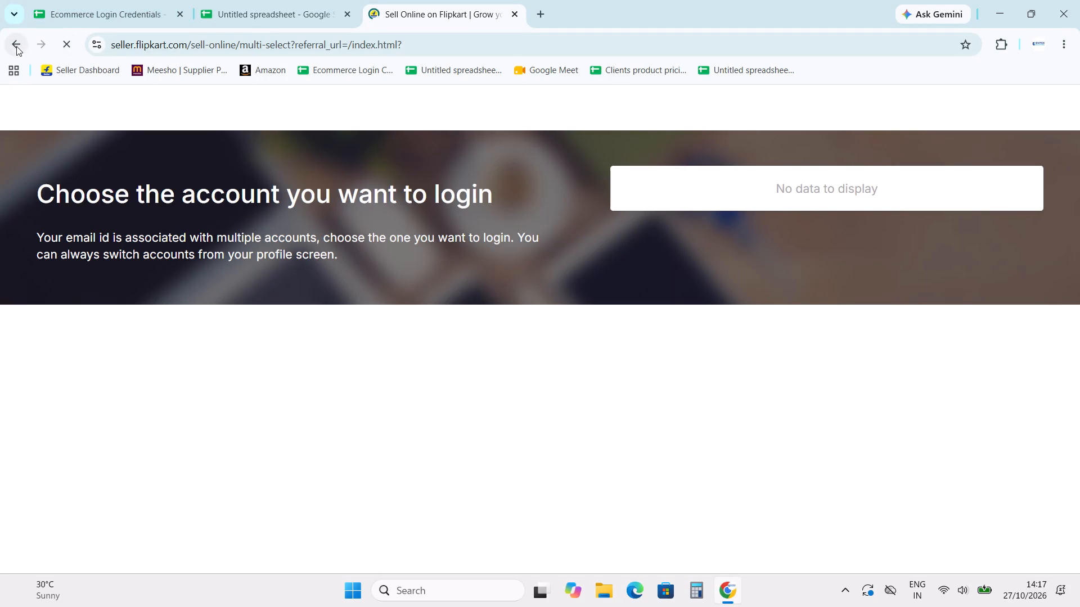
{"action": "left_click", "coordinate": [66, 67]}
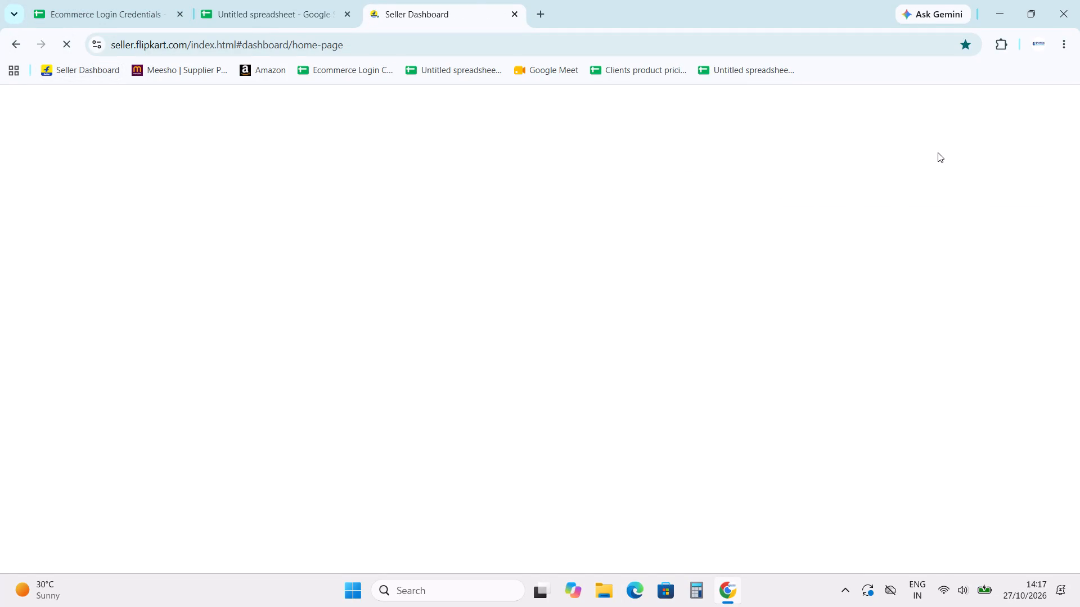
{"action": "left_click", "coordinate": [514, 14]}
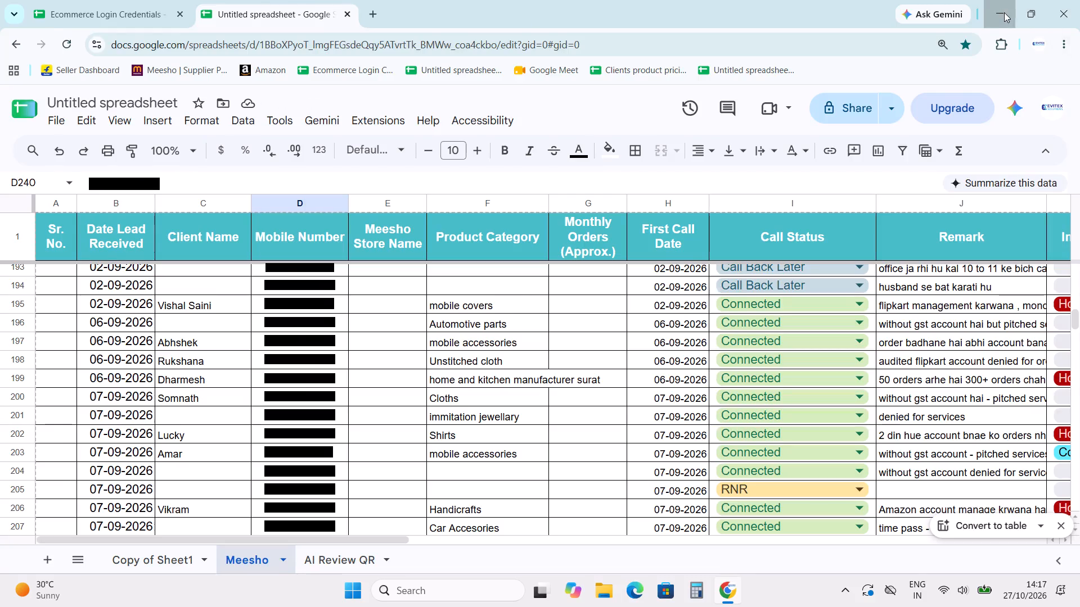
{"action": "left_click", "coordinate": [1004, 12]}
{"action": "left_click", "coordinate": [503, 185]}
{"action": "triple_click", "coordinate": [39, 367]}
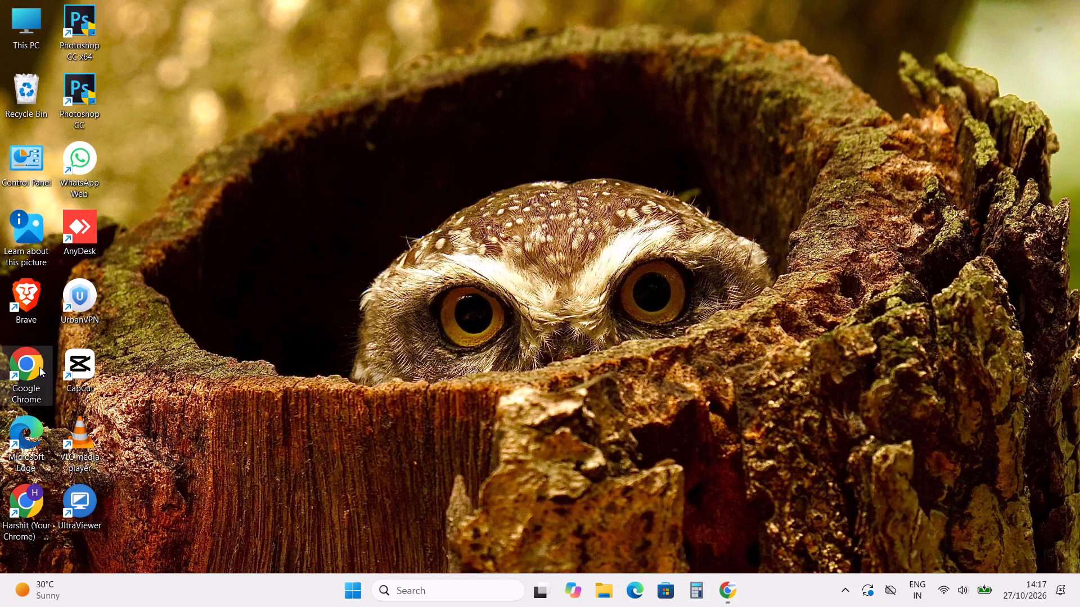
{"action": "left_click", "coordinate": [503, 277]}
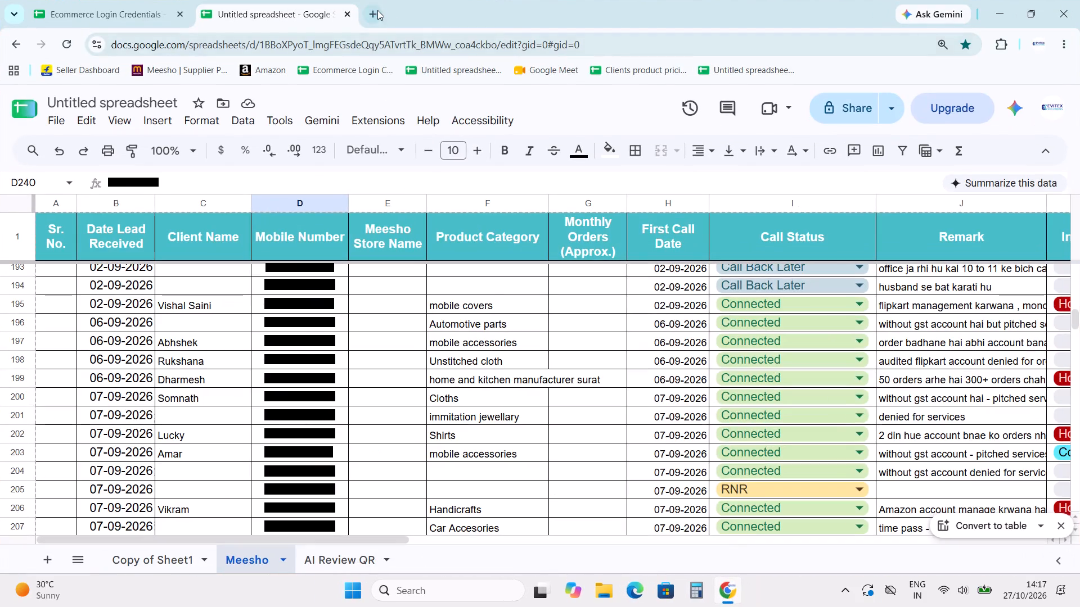
Open the bookmarked Flipkart Seller Dashboard in a new browser tab.
{"action": "left_click", "coordinate": [377, 10]}
{"action": "left_click", "coordinate": [107, 75]}
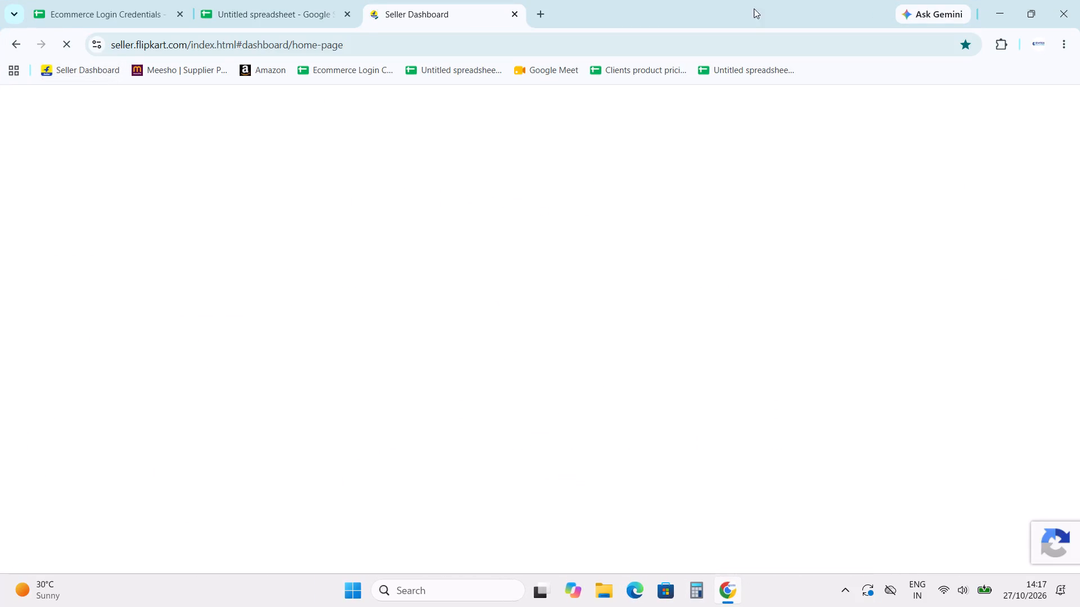
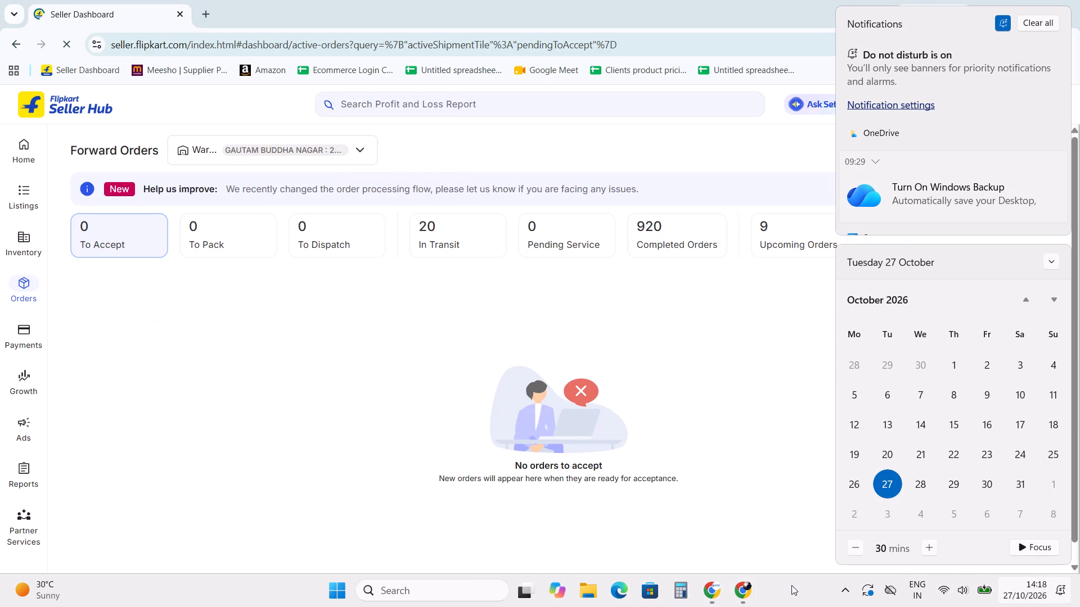
Open the Upcoming Orders list for the ASTRETAILPVTLTD account and look through the listed items and dispatch dates.
{"action": "left_click", "coordinate": [793, 585]}
{"action": "left_click", "coordinate": [802, 234]}
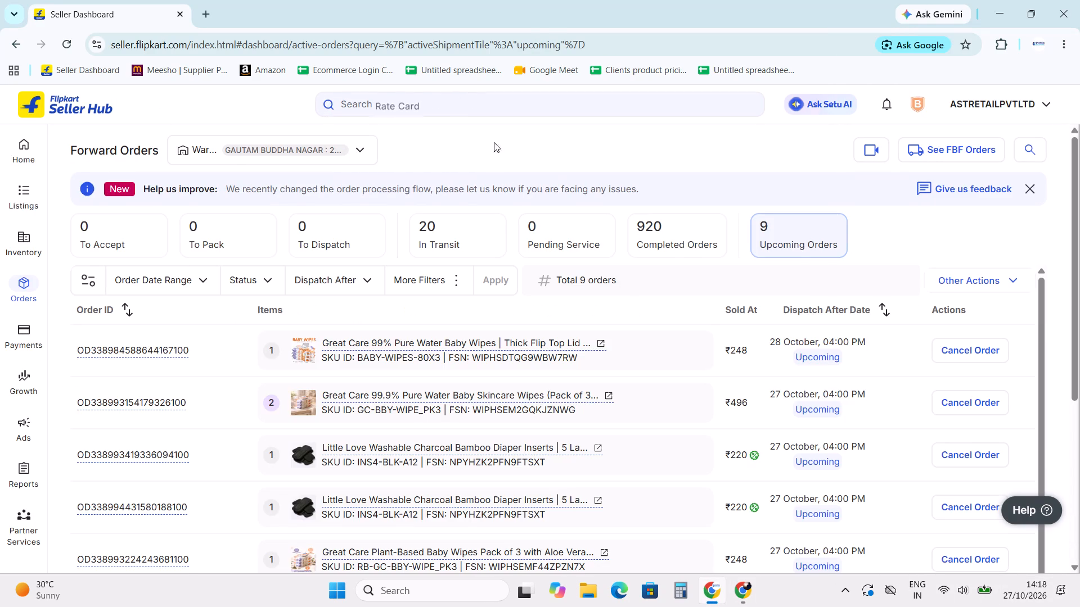
{"action": "scroll", "coordinate": [505, 145], "scroll_direction": "down", "scroll_amount": 17}
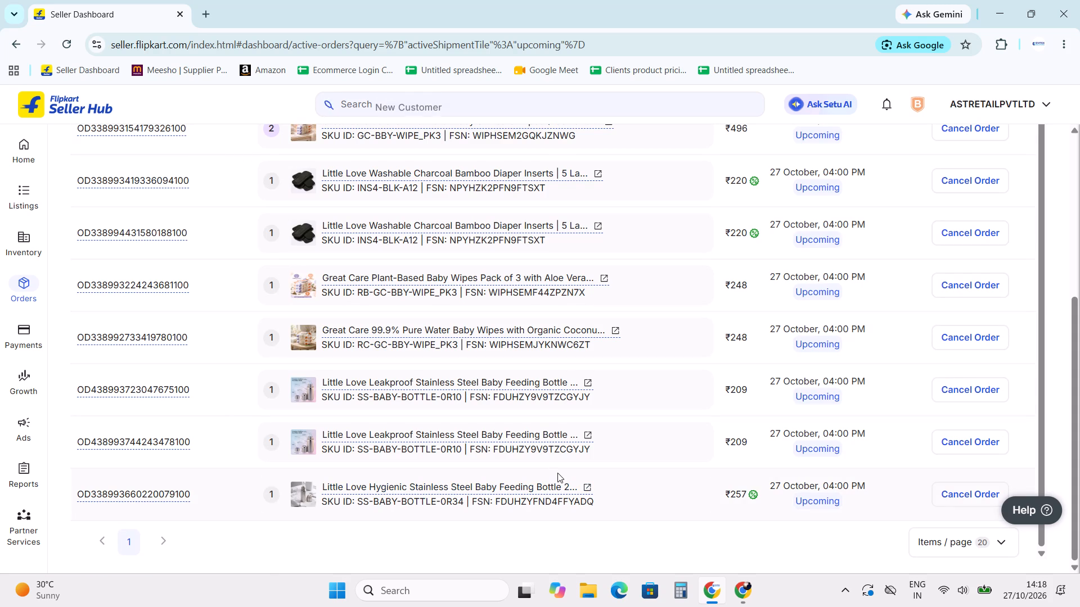
{"action": "scroll", "coordinate": [557, 472], "scroll_direction": "up", "scroll_amount": 6}
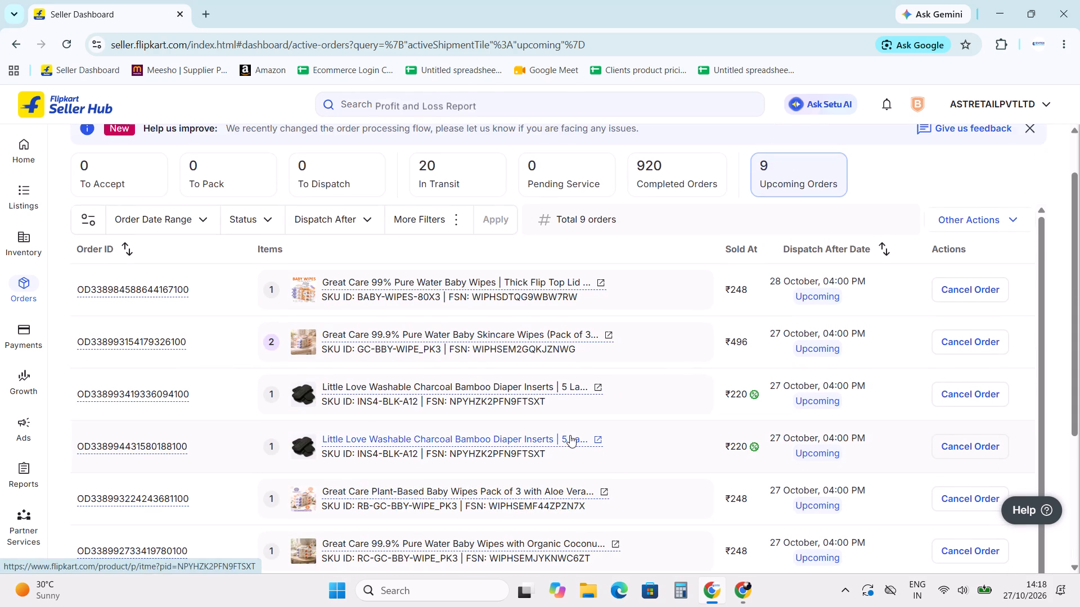
{"action": "scroll", "coordinate": [571, 429], "scroll_direction": "down", "scroll_amount": 20}
{"action": "scroll", "coordinate": [571, 429], "scroll_direction": "down", "scroll_amount": 7}
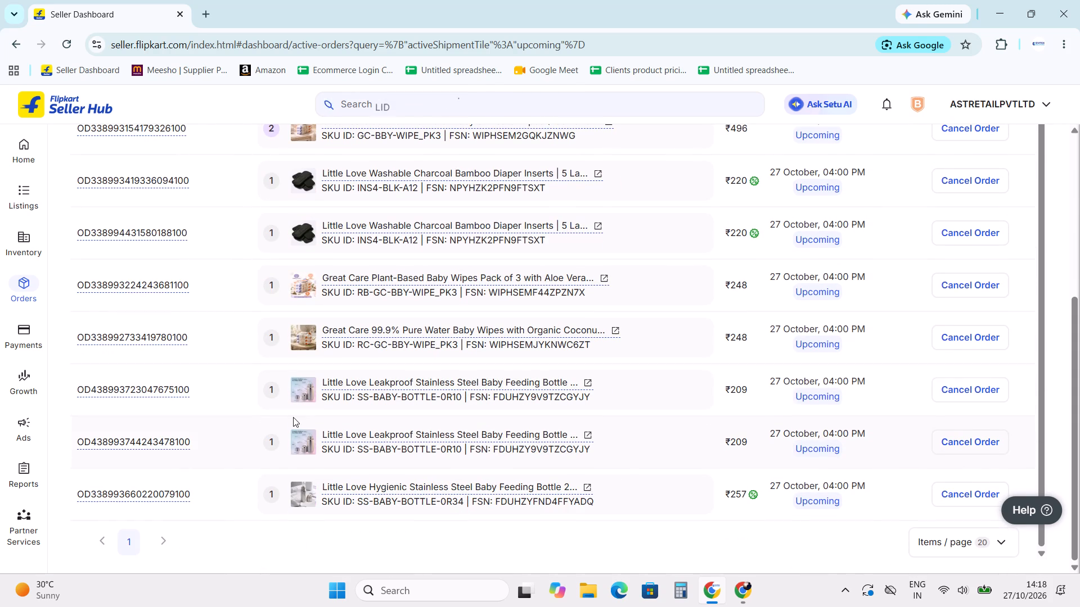
Open the Ads campaign manager and examine each campaign's status, budget, spend, views, clicks, revenue and ROI over the last 7 days.
{"action": "left_click", "coordinate": [0, 420]}
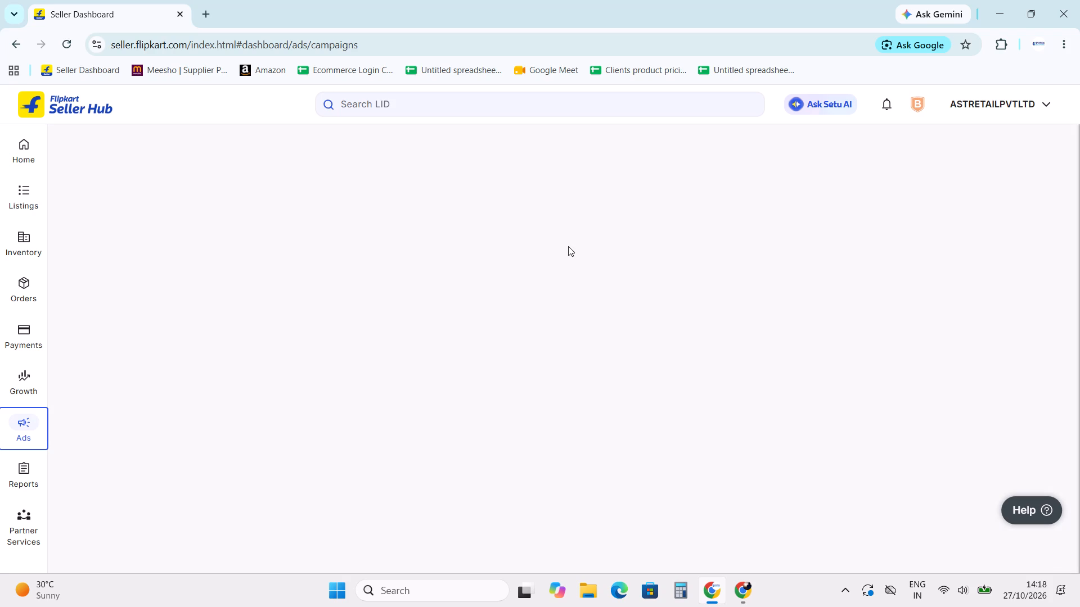
{"action": "scroll", "coordinate": [571, 196], "scroll_direction": "down", "scroll_amount": 5}
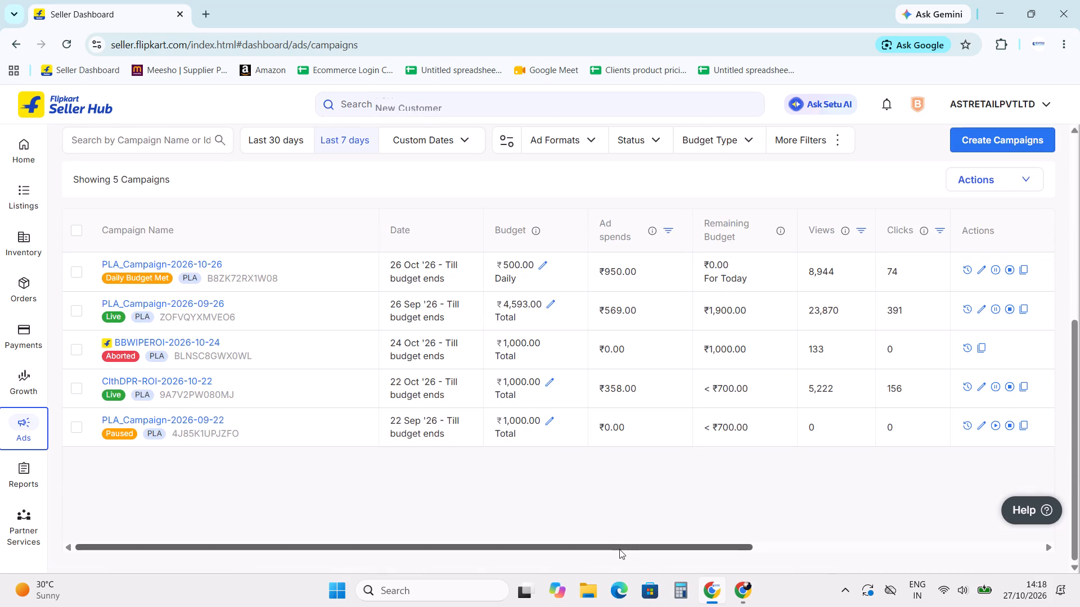
{"action": "left_click_drag", "start_coordinate": [549, 549], "coordinate": [948, 541]}
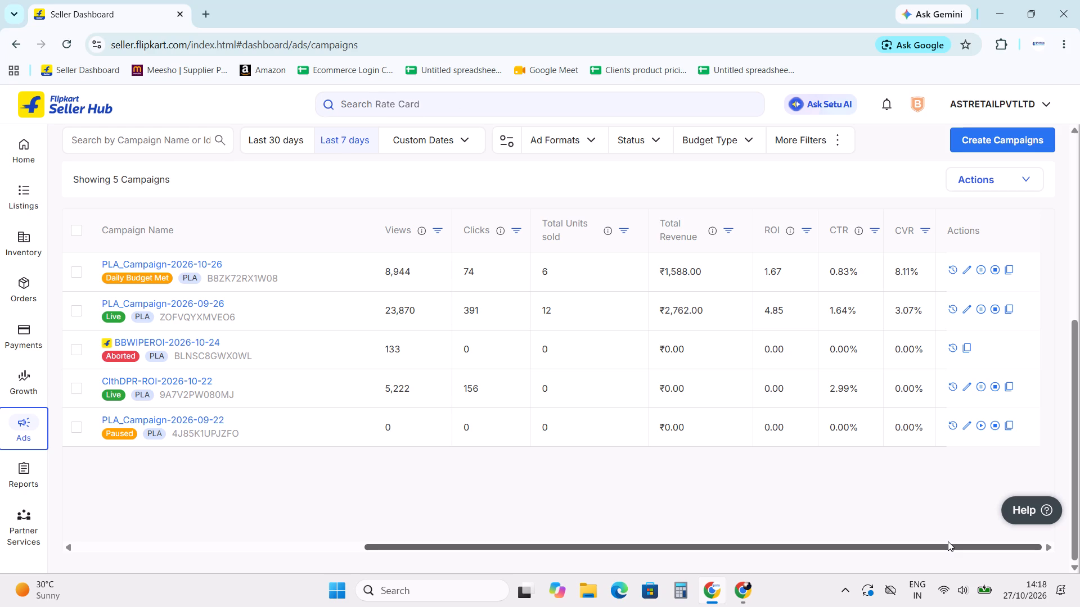
{"action": "left_click_drag", "start_coordinate": [948, 541], "coordinate": [362, 492]}
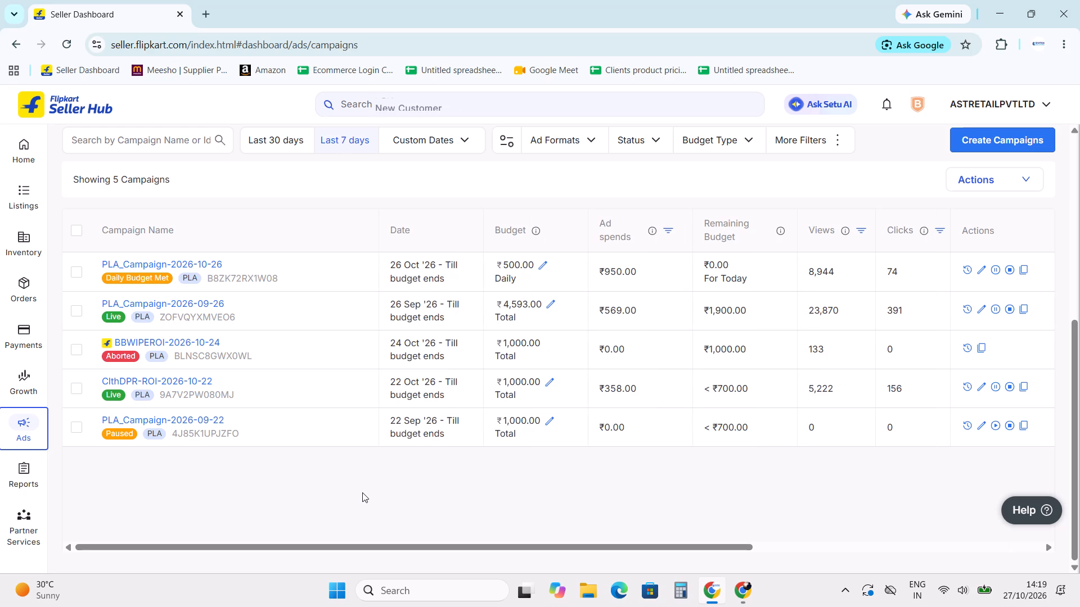
{"action": "left_click_drag", "start_coordinate": [551, 549], "coordinate": [915, 559]}
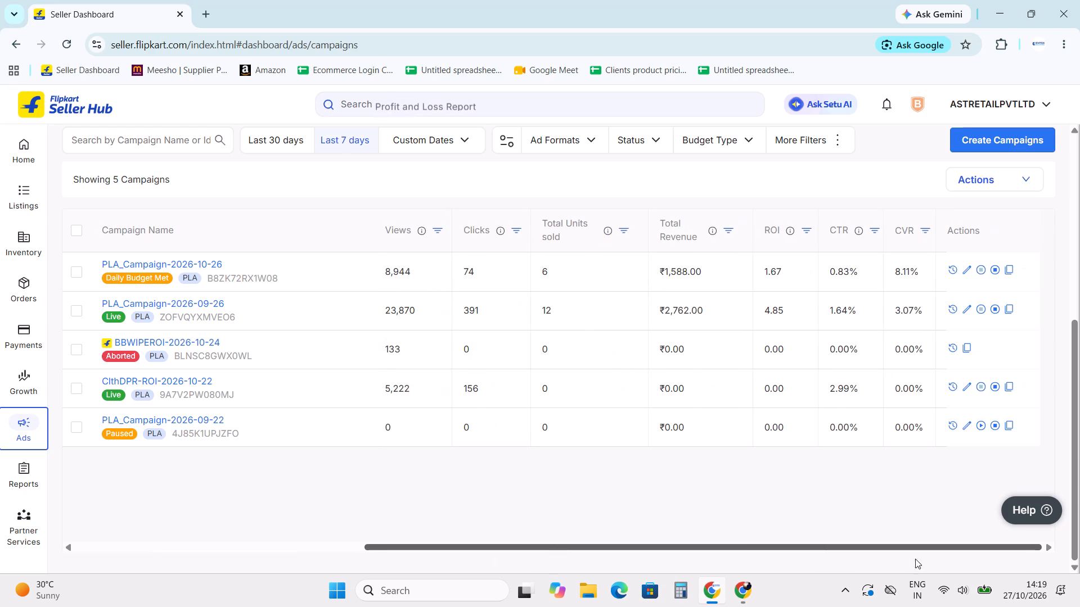
{"action": "left_click_drag", "start_coordinate": [915, 559], "coordinate": [916, 559]}
{"action": "scroll", "coordinate": [827, 490], "scroll_direction": "up", "scroll_amount": 3}
{"action": "scroll", "coordinate": [723, 392], "scroll_direction": "up", "scroll_amount": 5}
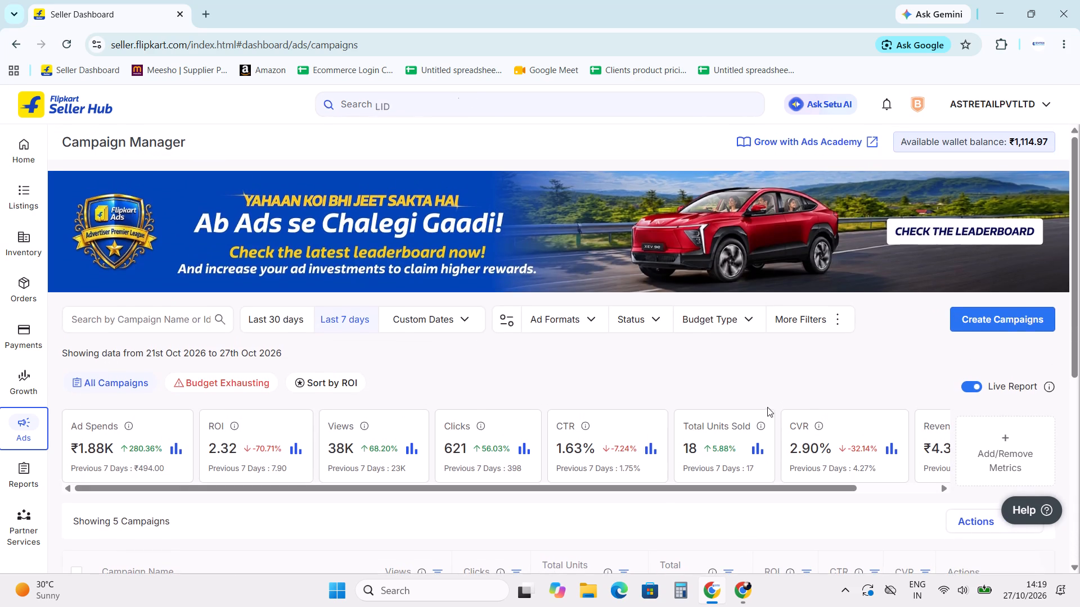
{"action": "scroll", "coordinate": [767, 407], "scroll_direction": "up", "scroll_amount": 3}
{"action": "scroll", "coordinate": [772, 408], "scroll_direction": "down", "scroll_amount": 9}
{"action": "left_click_drag", "start_coordinate": [757, 545], "coordinate": [285, 529]}
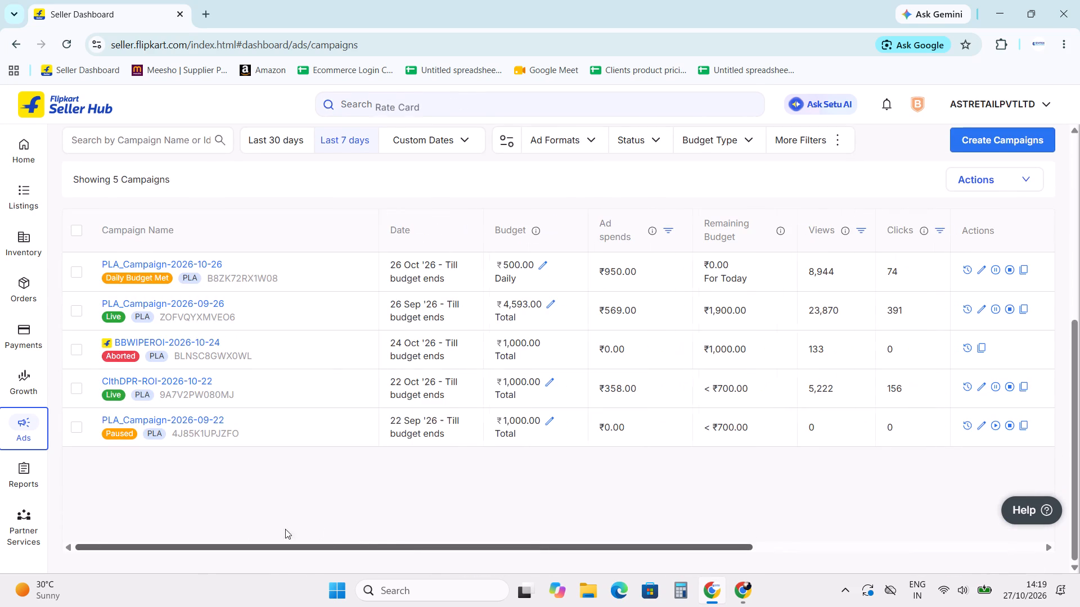
{"action": "left_click_drag", "start_coordinate": [285, 529], "coordinate": [179, 518]}
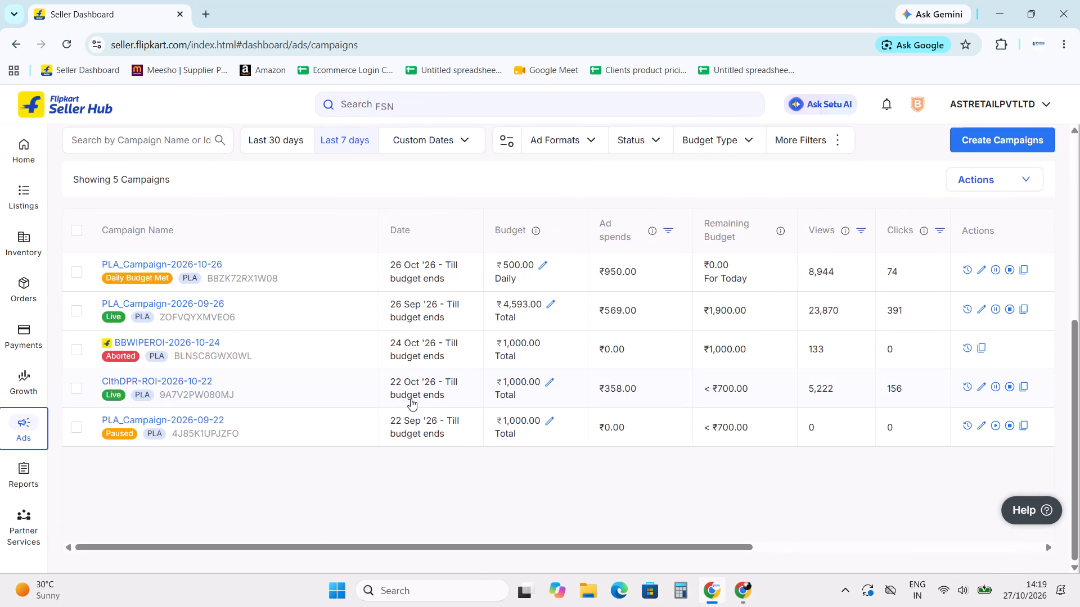
Revisit the active orders page, and return to the home dashboard to check the sales and orders summary.
{"action": "left_click", "coordinate": [30, 292]}
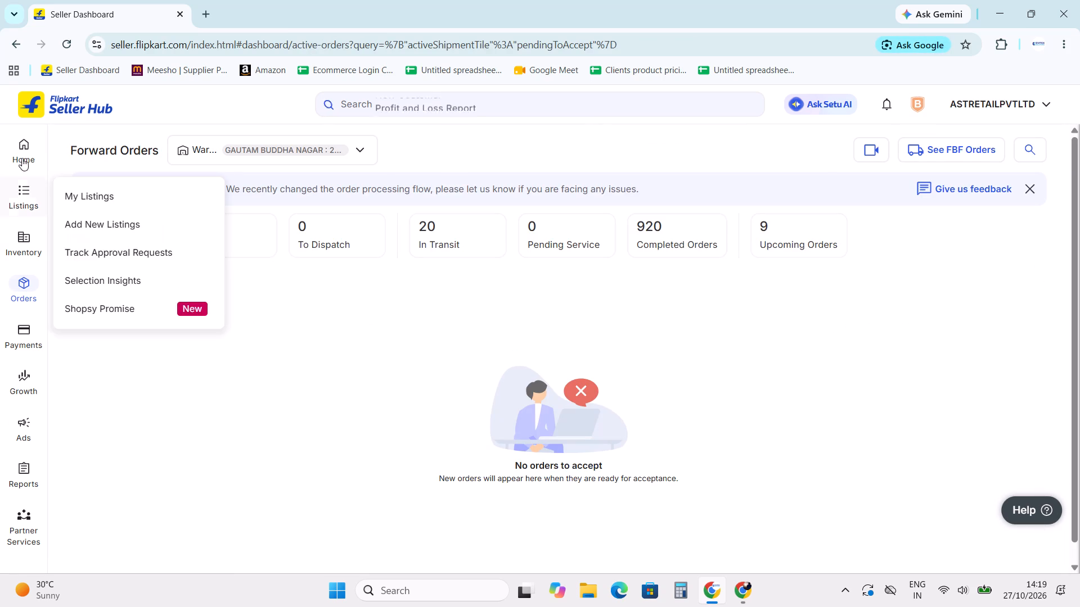
{"action": "left_click", "coordinate": [23, 138]}
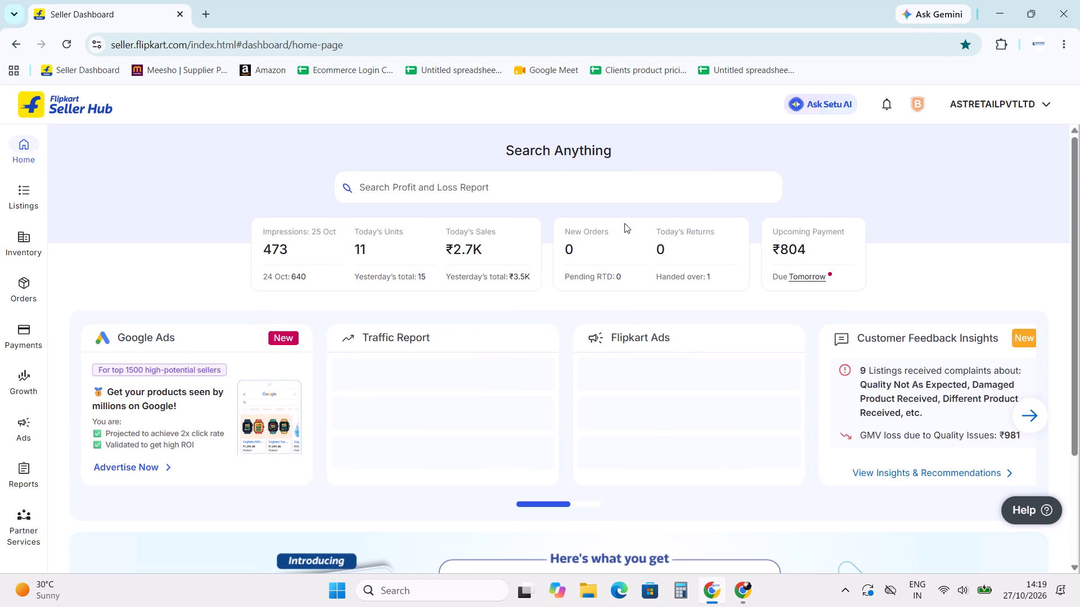
{"action": "left_click", "coordinate": [150, 173]}
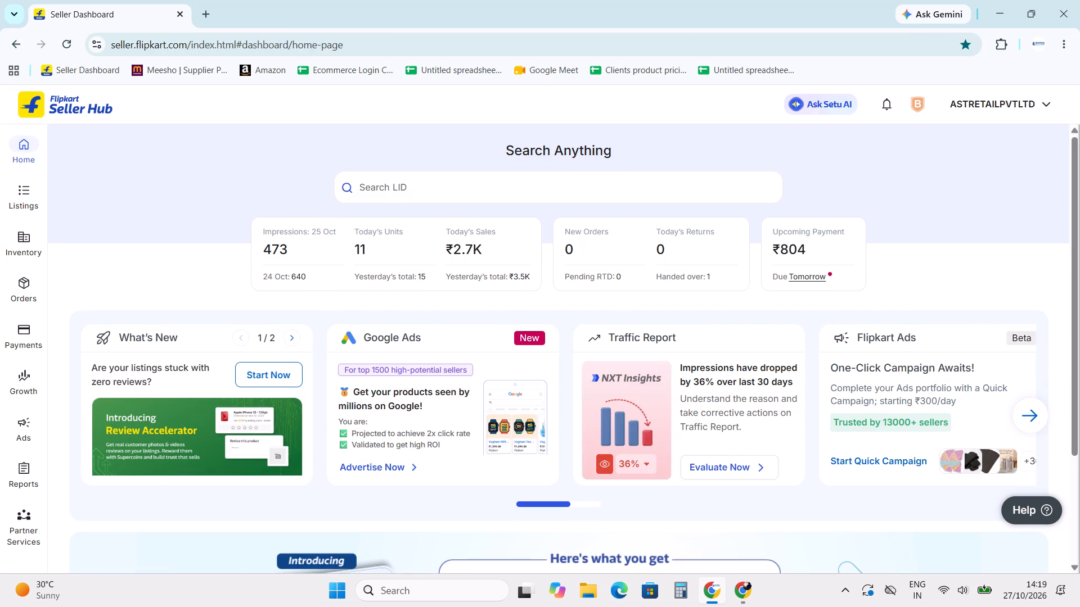
Switch to the seller account listed directly below ASTRETAILPVTLTD in the account chooser.
{"action": "left_click", "coordinate": [978, 101]}
{"action": "left_click", "coordinate": [931, 165]}
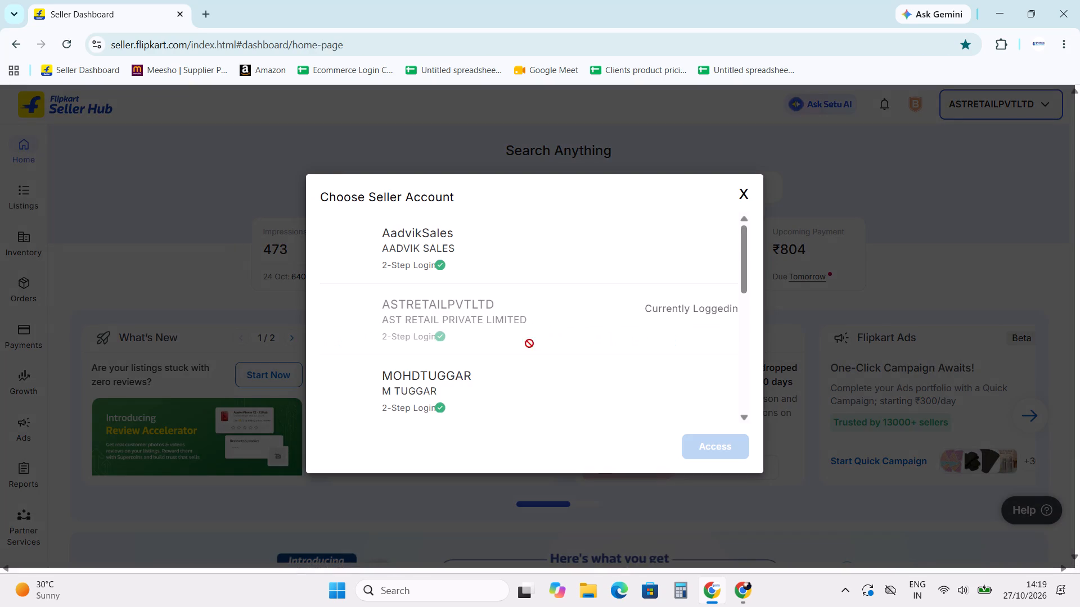
{"action": "scroll", "coordinate": [475, 345], "scroll_direction": "down", "scroll_amount": 1}
{"action": "left_click", "coordinate": [433, 315]}
{"action": "left_click", "coordinate": [703, 453]}
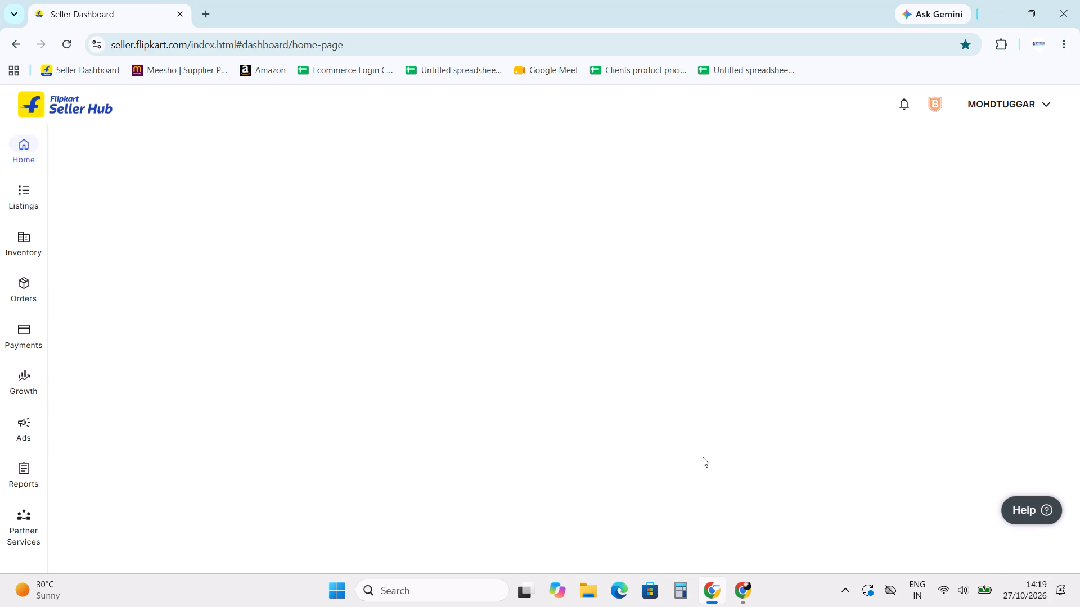
Open the orders page of this account, reload it and select the New Delhi warehouse.
{"action": "left_click", "coordinate": [33, 287]}
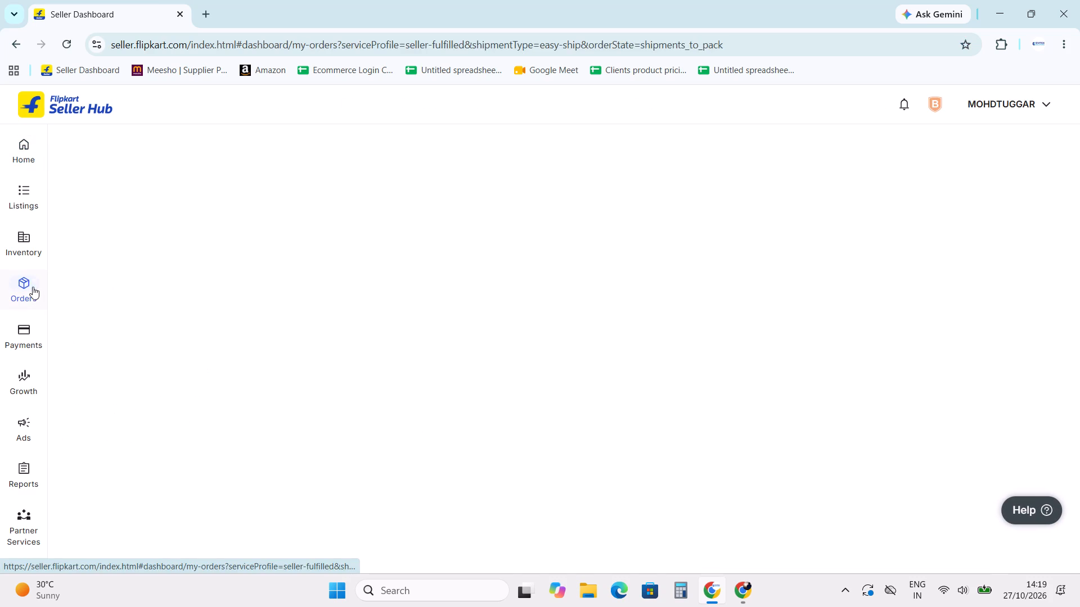
{"action": "left_click", "coordinate": [67, 44]}
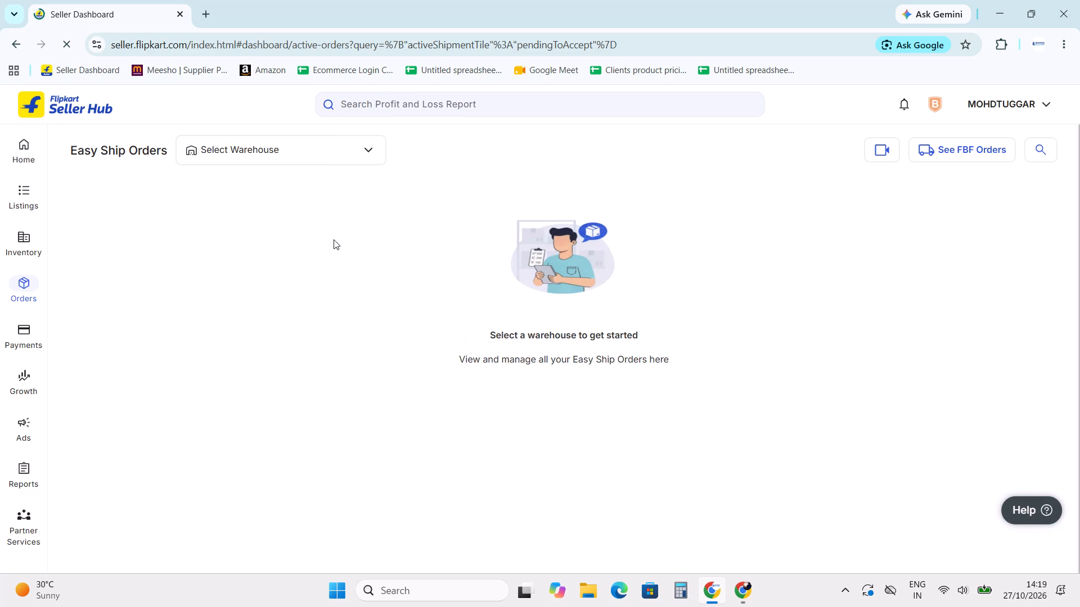
{"action": "left_click", "coordinate": [269, 143]}
{"action": "left_click", "coordinate": [300, 218]}
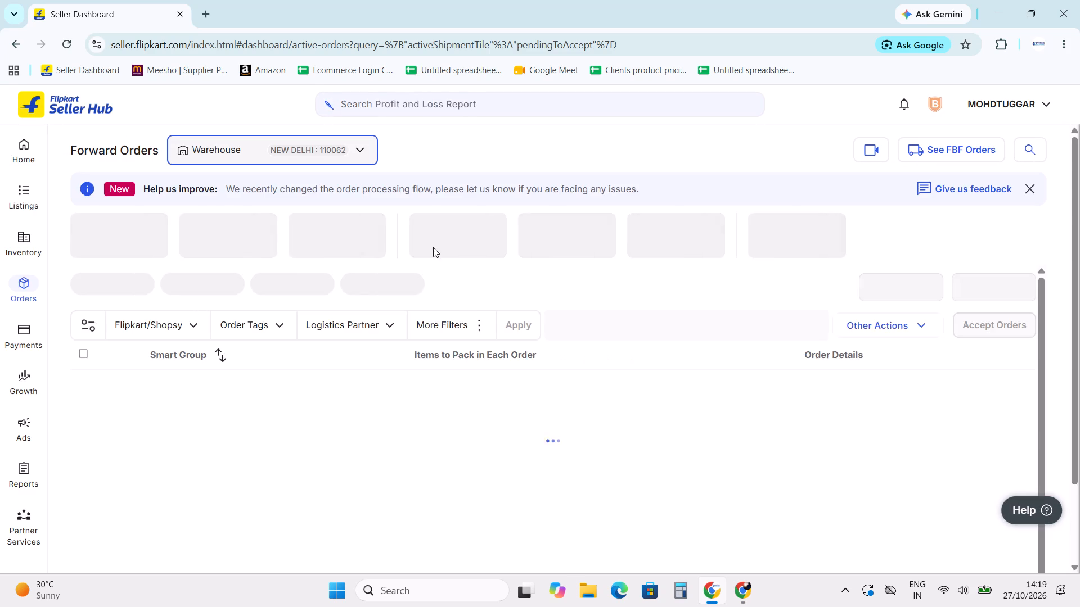
Check the home dashboard summary, and look through the Upcoming Orders list for the New Delhi warehouse.
{"action": "left_click", "coordinate": [17, 138]}
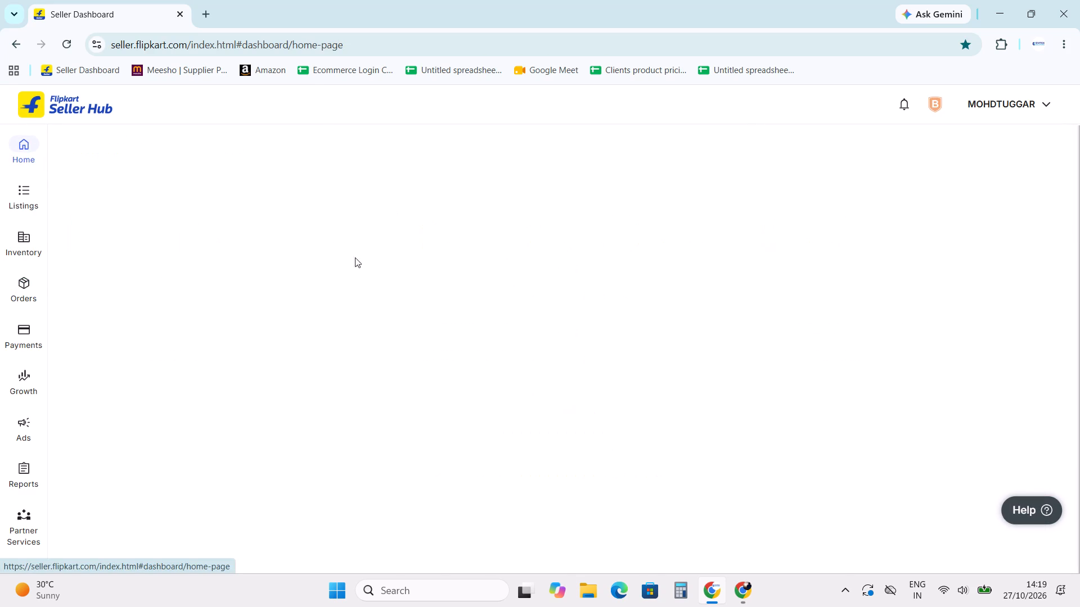
{"action": "left_click", "coordinate": [29, 291]}
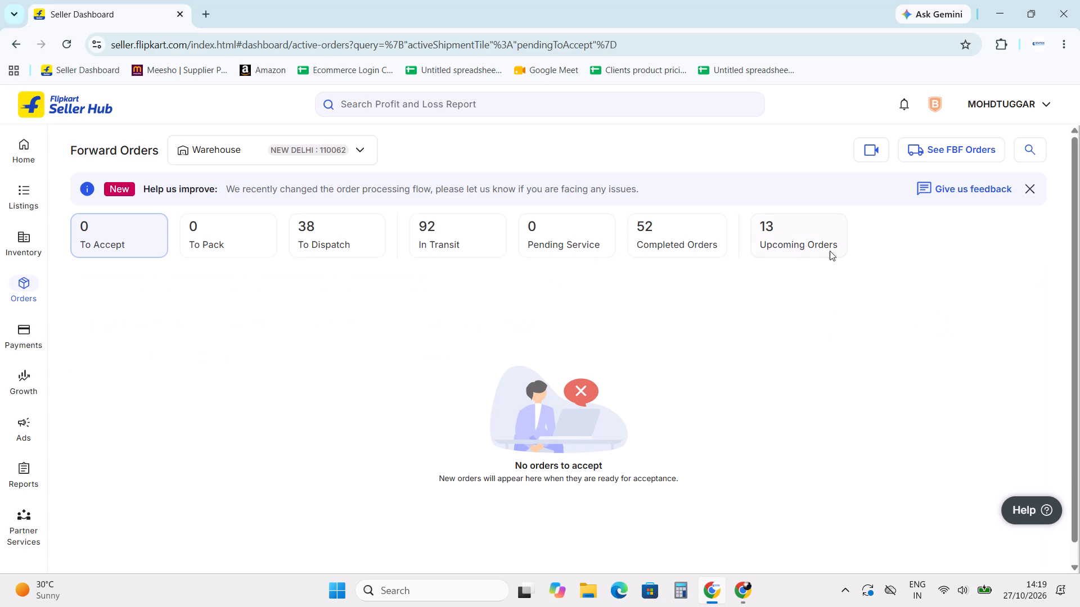
{"action": "left_click", "coordinate": [824, 235]}
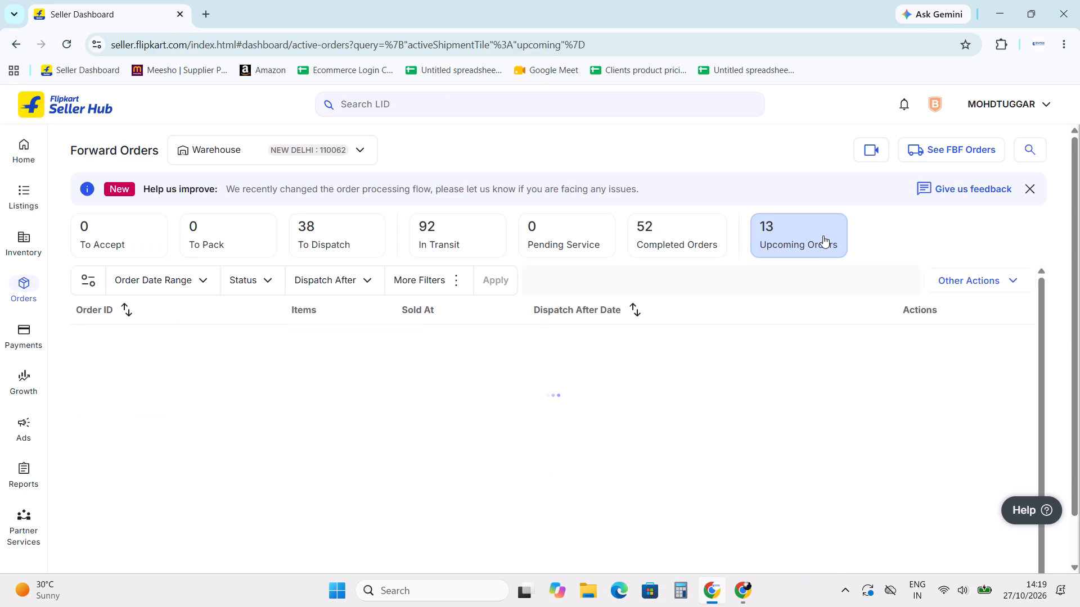
{"action": "scroll", "coordinate": [814, 259], "scroll_direction": "down", "scroll_amount": 20}
{"action": "scroll", "coordinate": [814, 259], "scroll_direction": "down", "scroll_amount": 3}
{"action": "scroll", "coordinate": [534, 397], "scroll_direction": "up", "scroll_amount": 2}
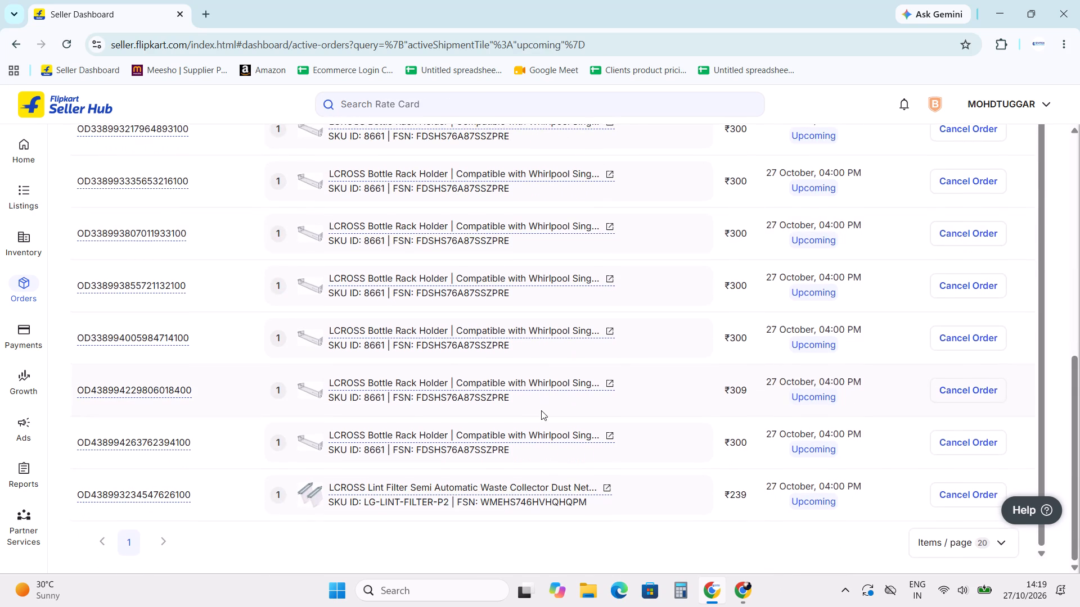
{"action": "scroll", "coordinate": [541, 410], "scroll_direction": "up", "scroll_amount": 20}
{"action": "scroll", "coordinate": [541, 410], "scroll_direction": "up", "scroll_amount": 1}
Open the Payments Overview, dismiss the feedback survey, reload the page and examine the upcoming and previous payments.
{"action": "left_click", "coordinate": [22, 333]}
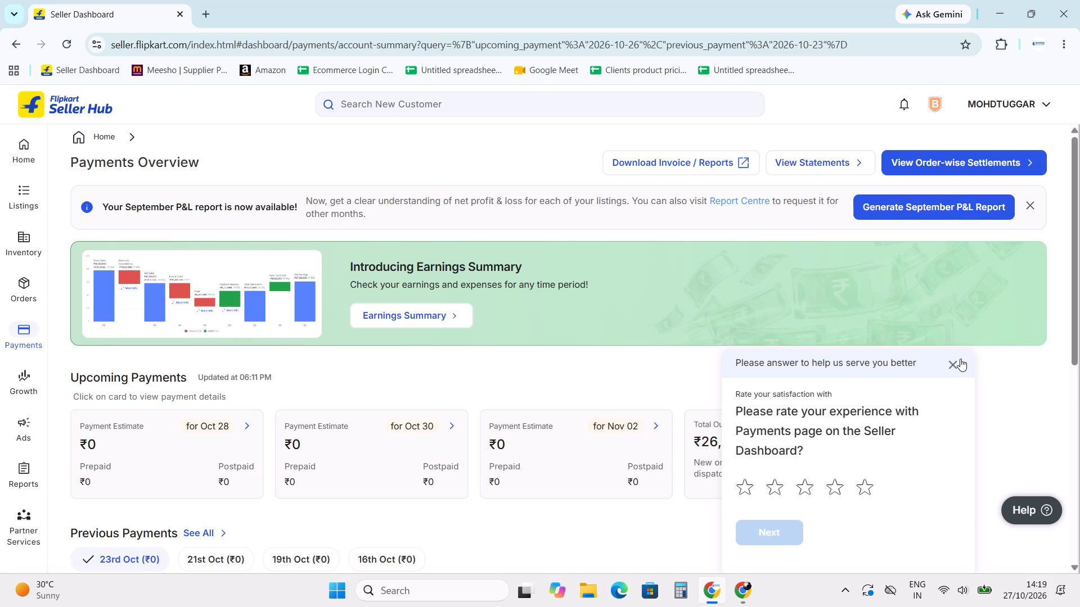
{"action": "left_click", "coordinate": [956, 362]}
{"action": "left_click", "coordinate": [969, 409]}
{"action": "scroll", "coordinate": [852, 369], "scroll_direction": "down", "scroll_amount": 1}
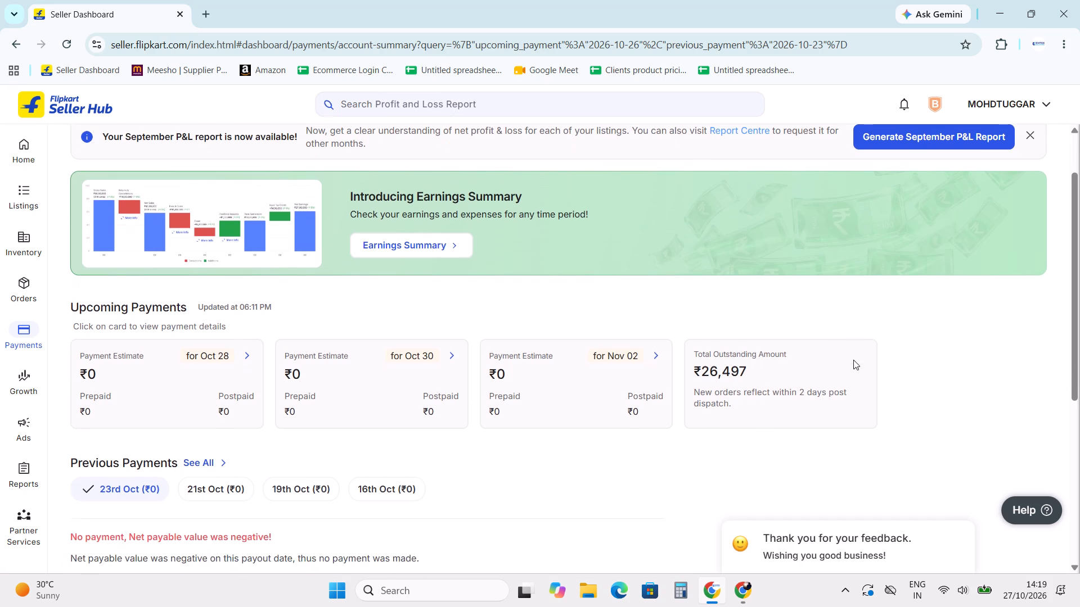
{"action": "scroll", "coordinate": [854, 360], "scroll_direction": "up", "scroll_amount": 11}
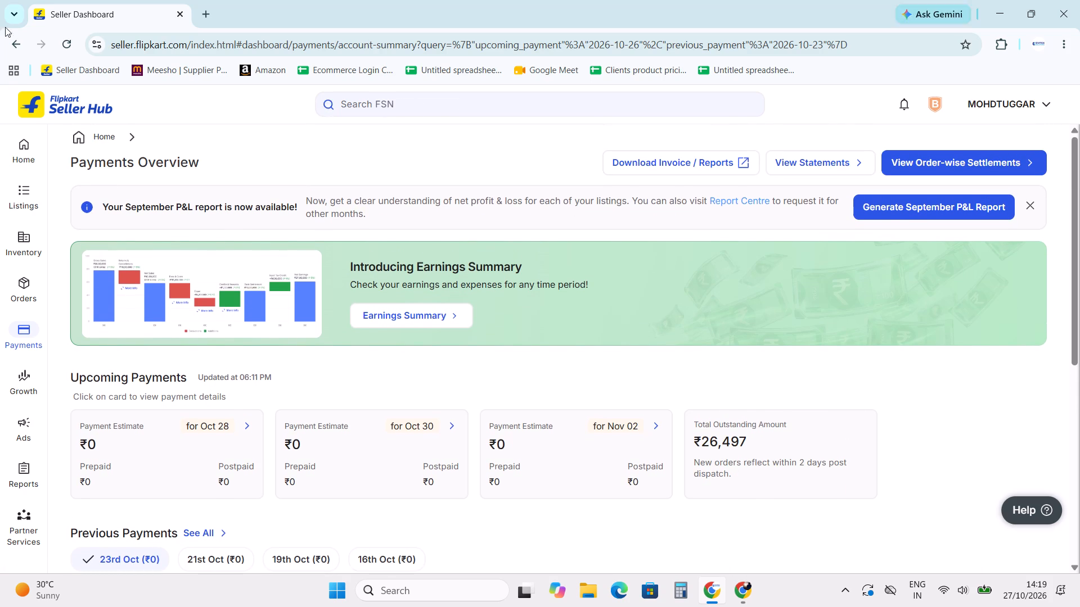
{"action": "left_click", "coordinate": [75, 44]}
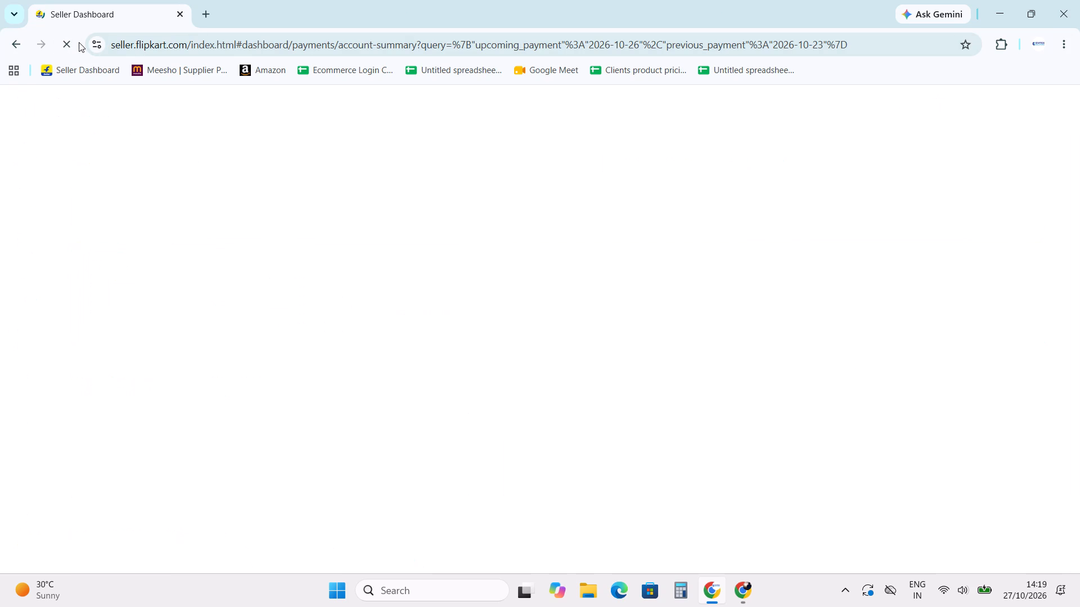
{"action": "scroll", "coordinate": [623, 308], "scroll_direction": "down", "scroll_amount": 3}
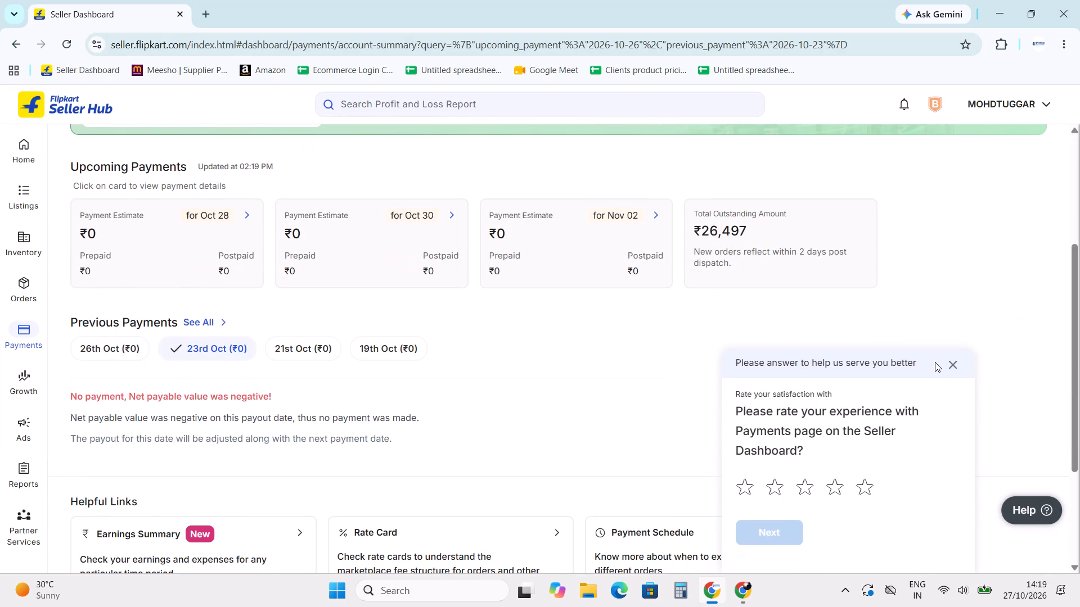
{"action": "left_click", "coordinate": [953, 365]}
{"action": "scroll", "coordinate": [765, 303], "scroll_direction": "down", "scroll_amount": 7}
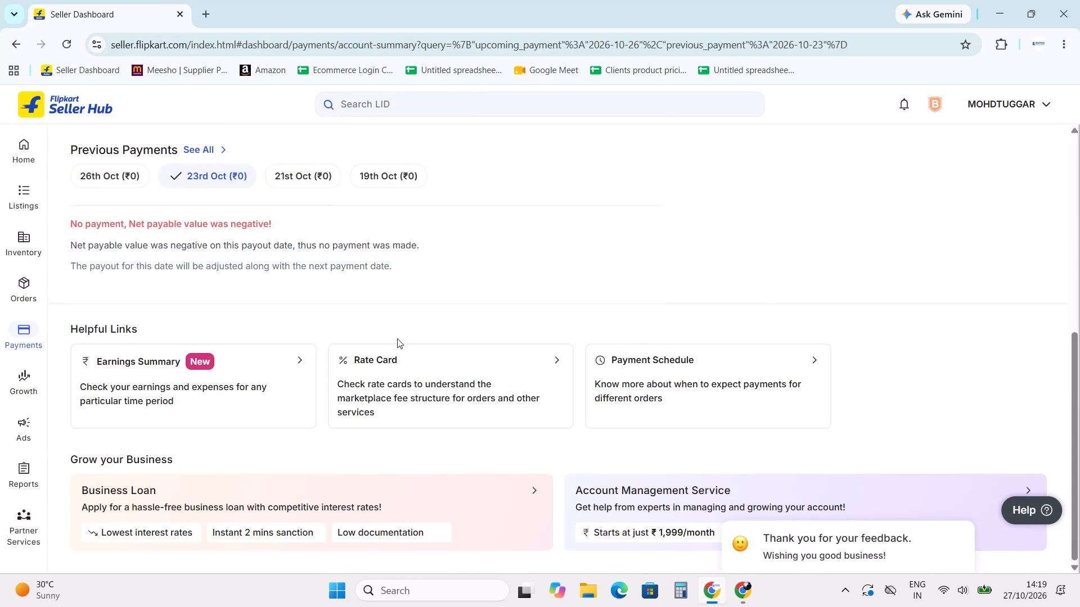
{"action": "scroll", "coordinate": [364, 312], "scroll_direction": "up", "scroll_amount": 14}
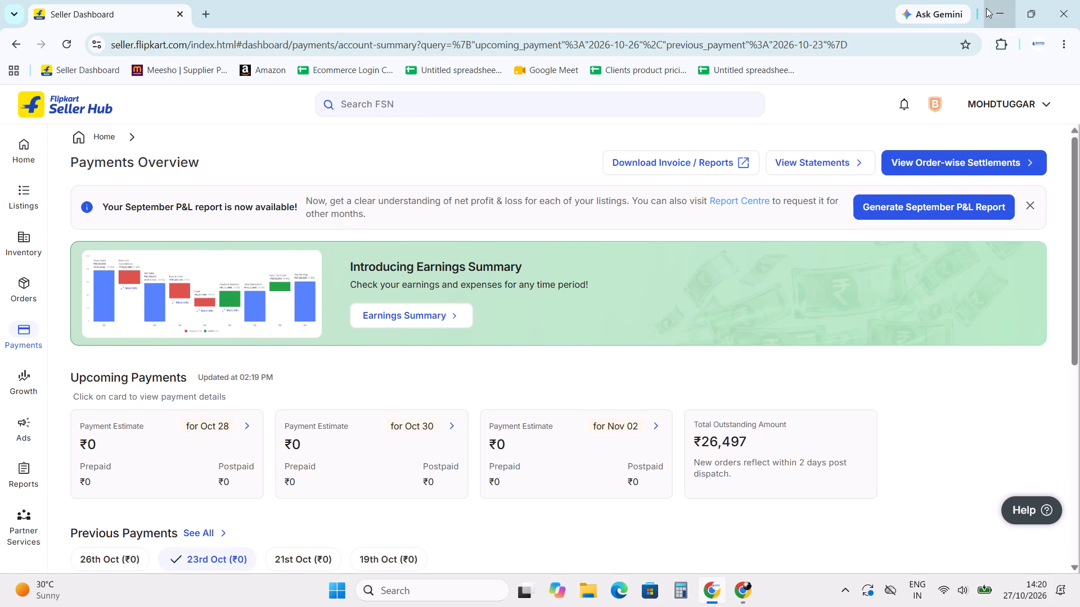
Switch back to the ASTRETAILPVTLTD seller account.
{"action": "left_click", "coordinate": [1006, 102]}
{"action": "left_click", "coordinate": [885, 158]}
{"action": "left_click", "coordinate": [453, 314]}
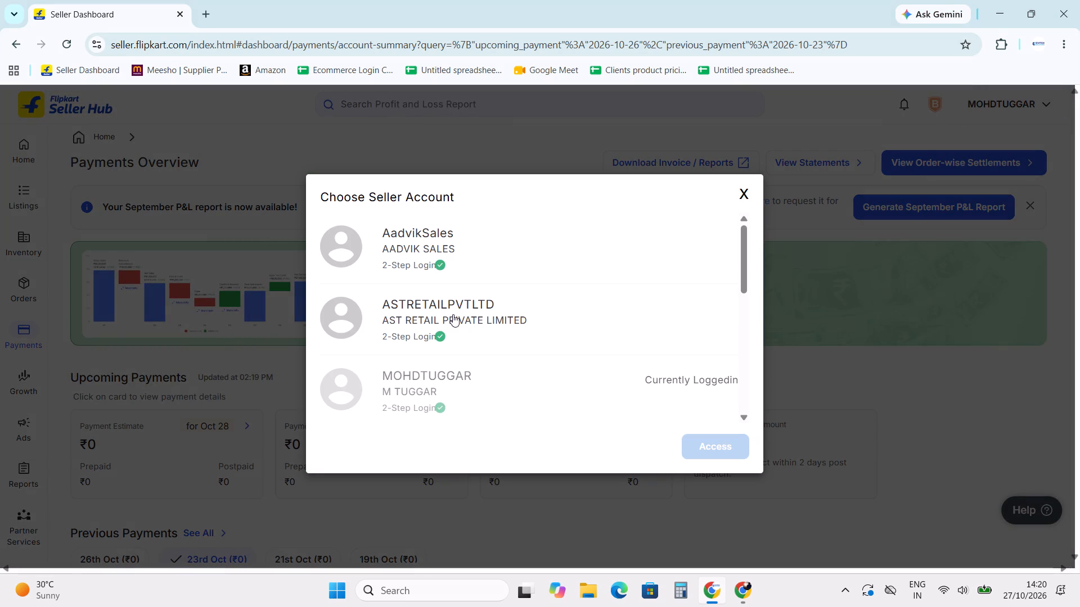
{"action": "left_click", "coordinate": [715, 445]}
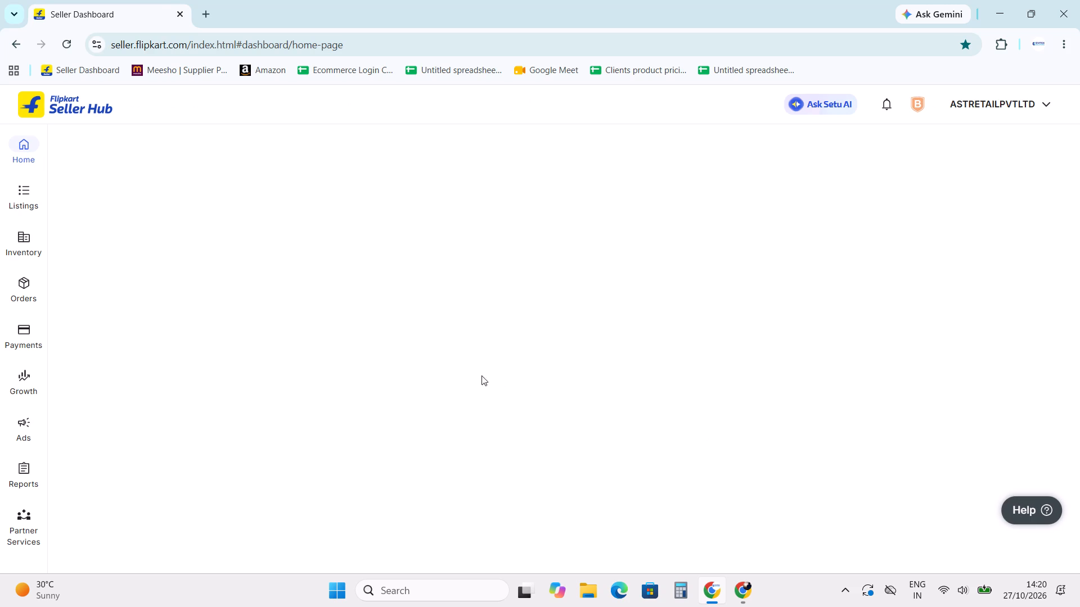
Open the Add New Listings page and look through the single listings in progress, showing more entries, for requests with errors.
{"action": "left_click", "coordinate": [92, 234]}
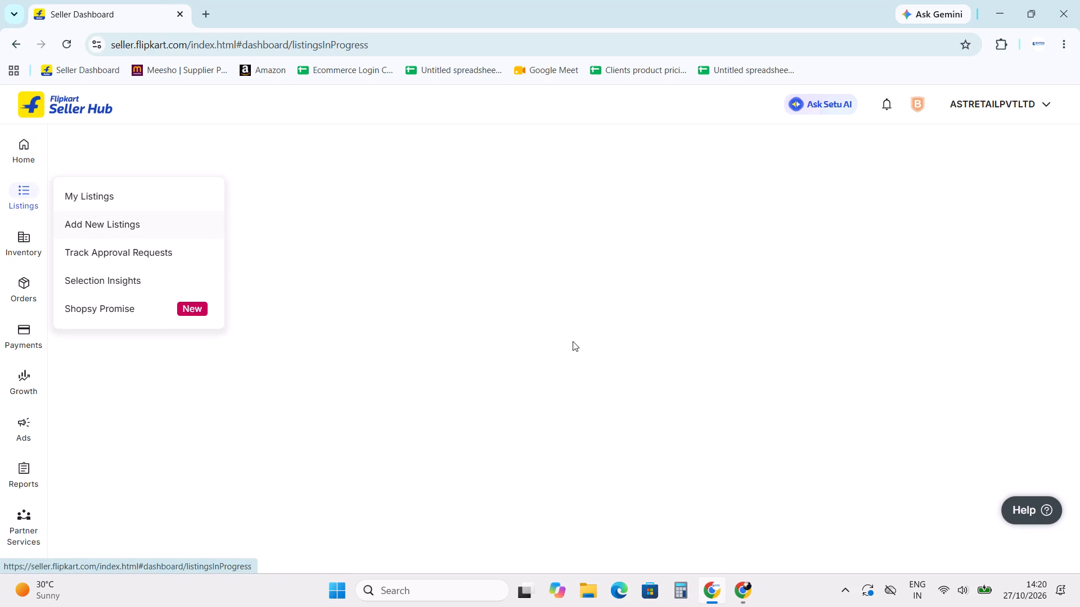
{"action": "scroll", "coordinate": [628, 255], "scroll_direction": "down", "scroll_amount": 2}
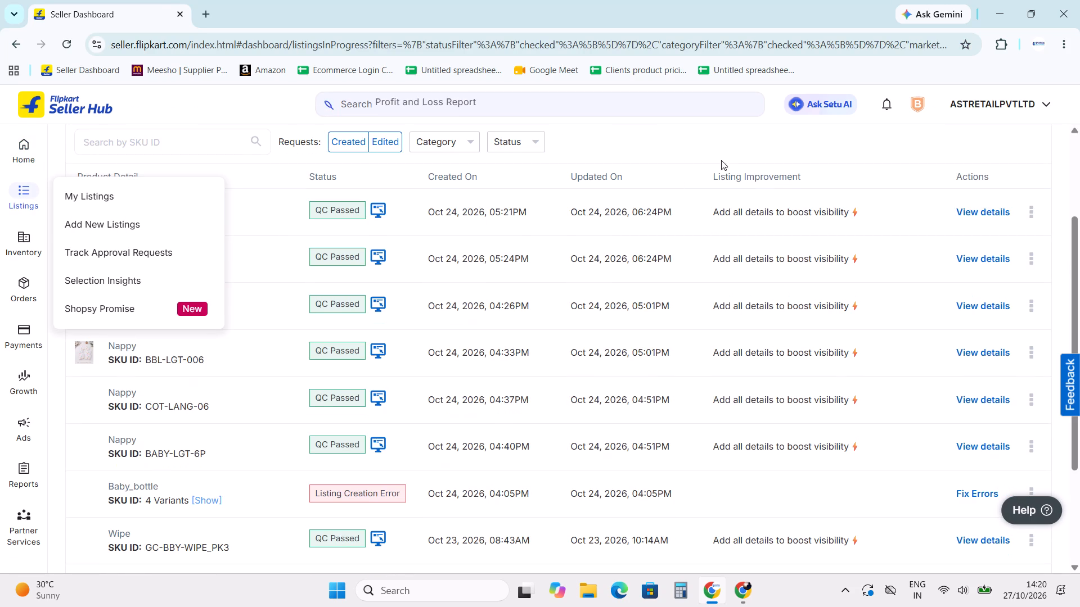
{"action": "left_click", "coordinate": [731, 147]}
{"action": "scroll", "coordinate": [408, 337], "scroll_direction": "down", "scroll_amount": 2}
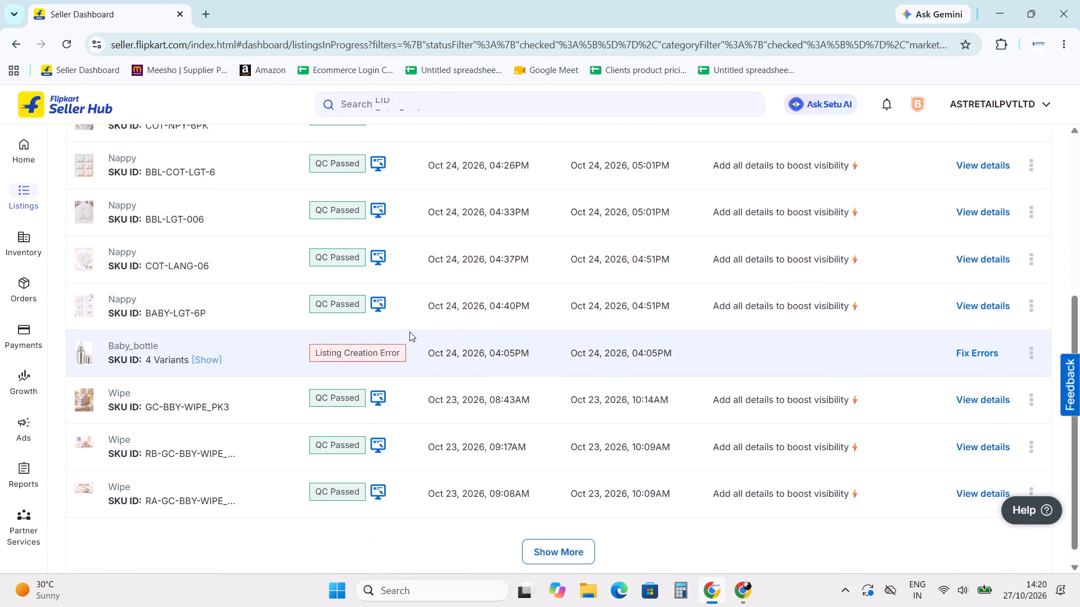
{"action": "scroll", "coordinate": [409, 332], "scroll_direction": "down", "scroll_amount": 4}
{"action": "scroll", "coordinate": [475, 420], "scroll_direction": "up", "scroll_amount": 3}
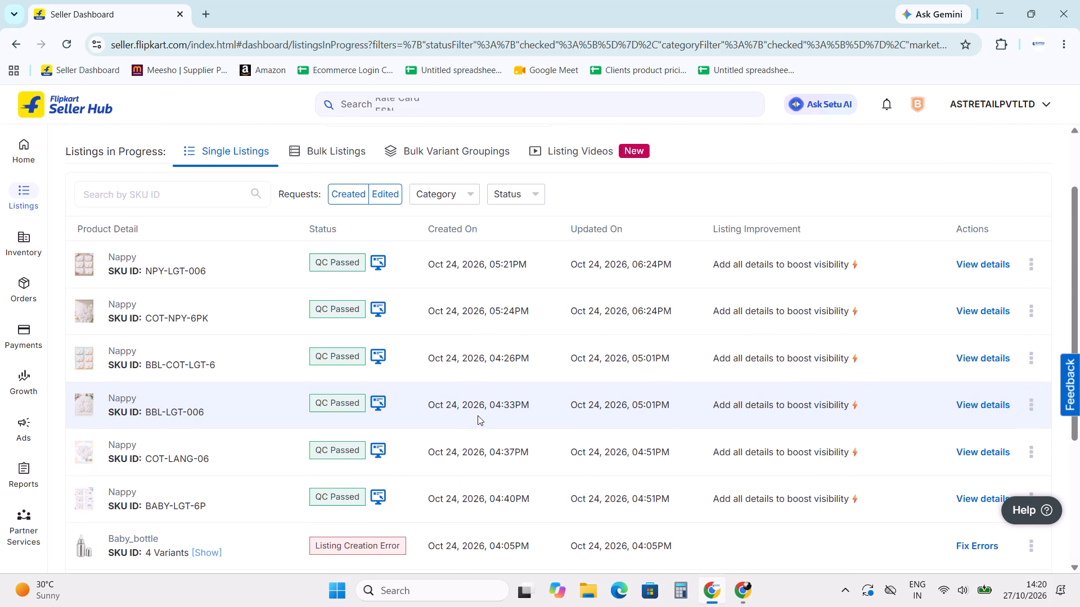
{"action": "scroll", "coordinate": [405, 358], "scroll_direction": "down", "scroll_amount": 2}
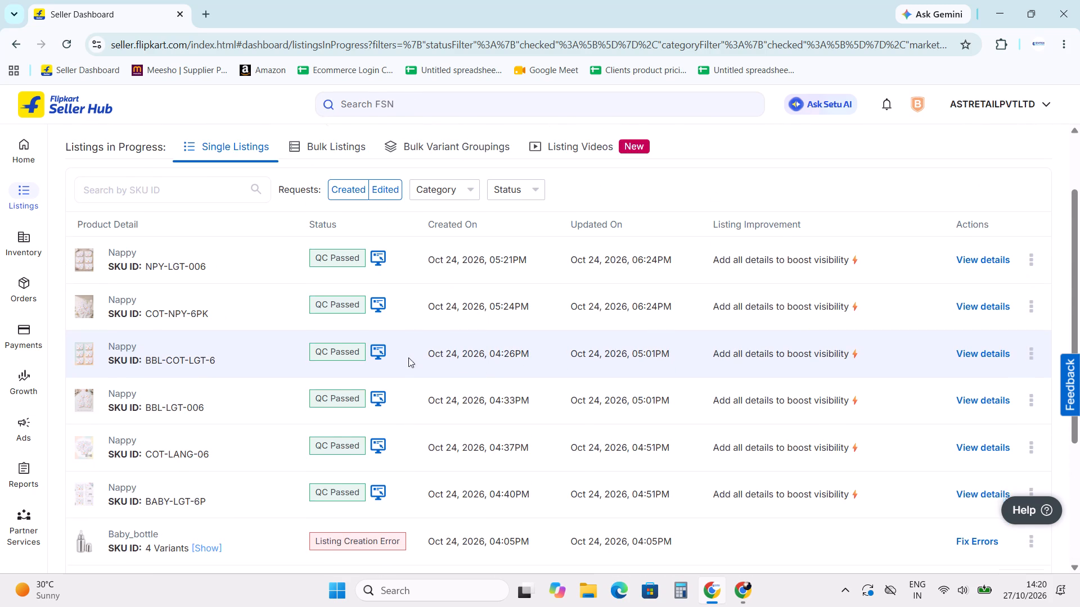
{"action": "scroll", "coordinate": [408, 357], "scroll_direction": "down", "scroll_amount": 9}
{"action": "left_click", "coordinate": [575, 531]}
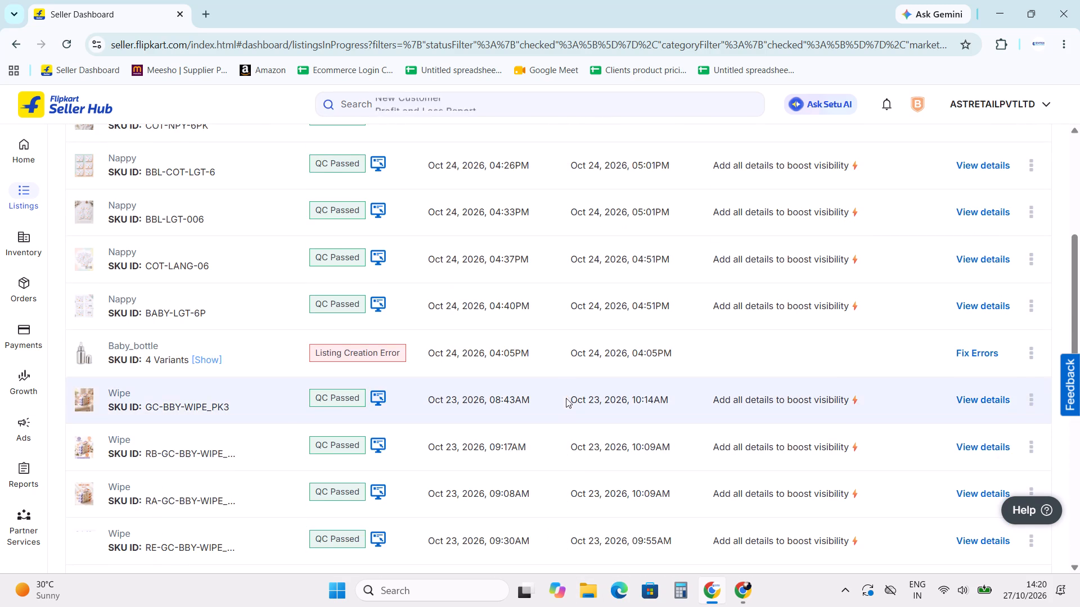
{"action": "scroll", "coordinate": [560, 365], "scroll_direction": "down", "scroll_amount": 6}
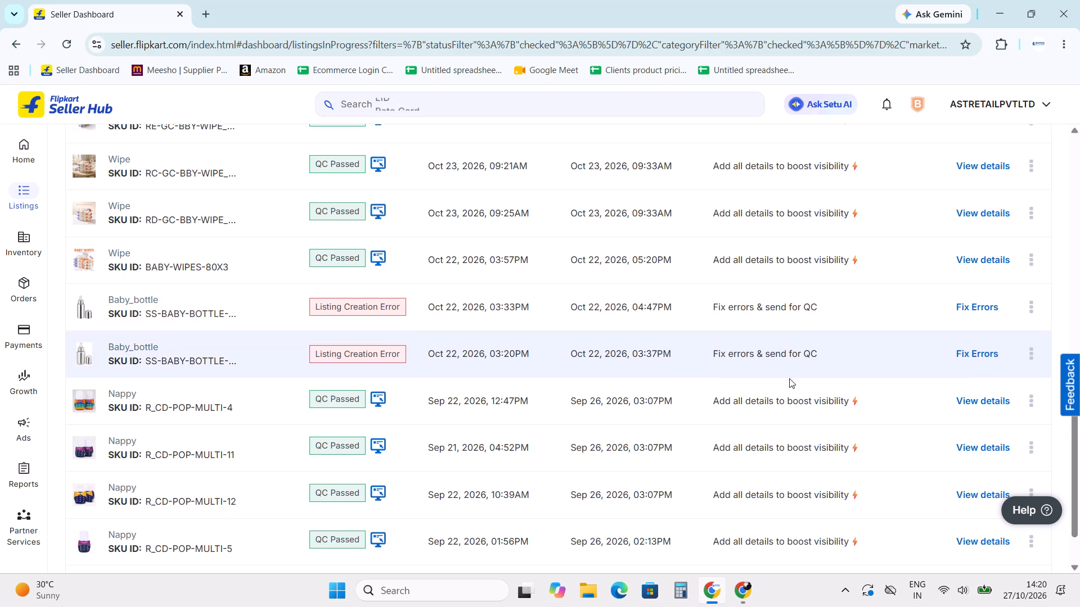
Open the Baby_bottle listing created Oct 22, 03:20PM for error fixing and view its Open View image.
{"action": "left_click", "coordinate": [979, 350]}
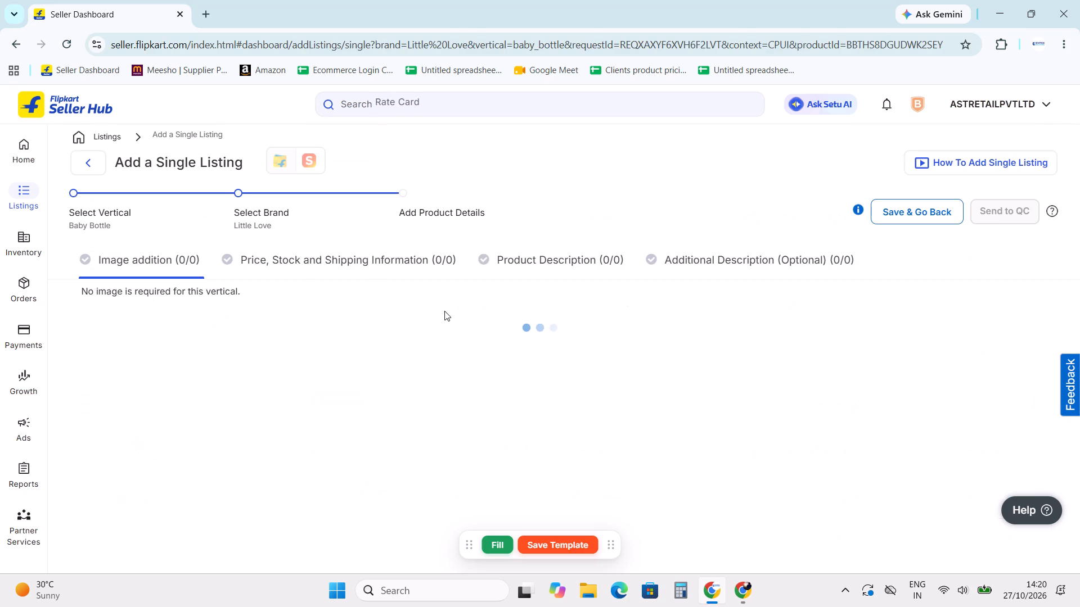
{"action": "scroll", "coordinate": [286, 358], "scroll_direction": "down", "scroll_amount": 4}
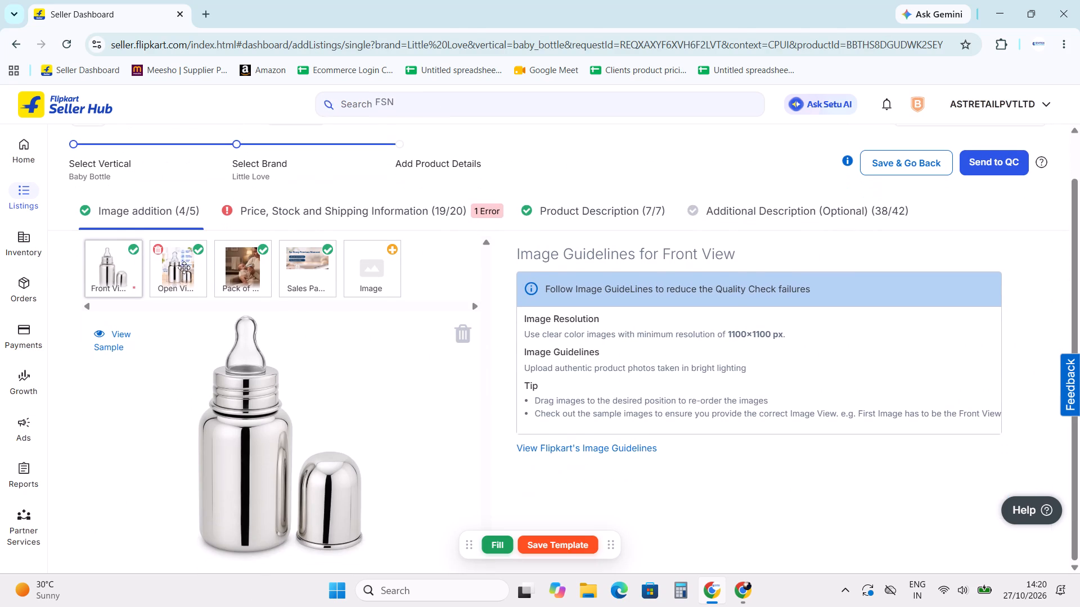
{"action": "left_click", "coordinate": [186, 262]}
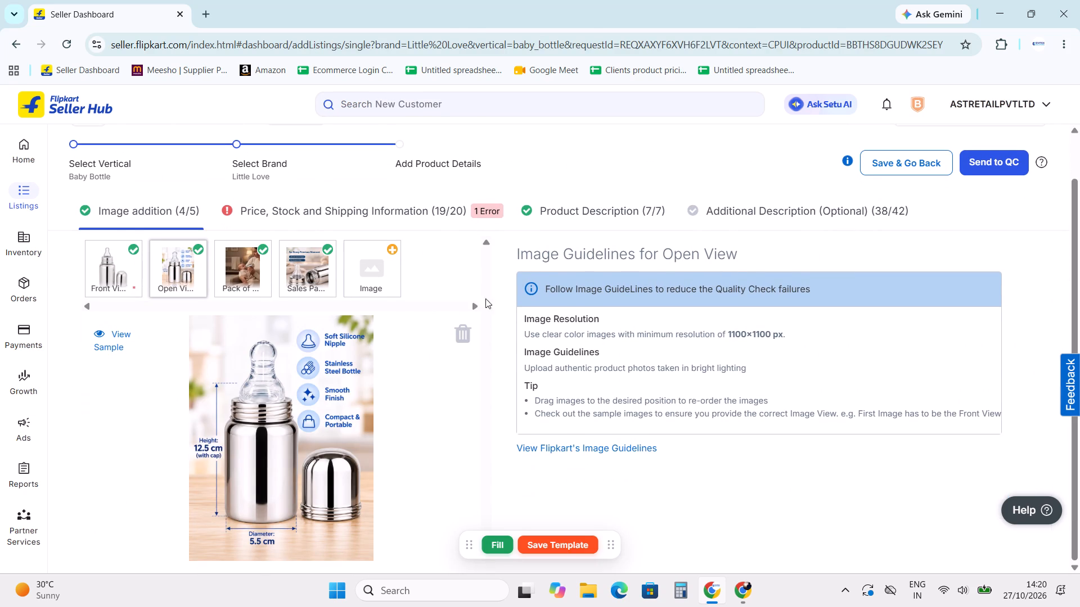
{"action": "scroll", "coordinate": [524, 259], "scroll_direction": "down", "scroll_amount": 1}
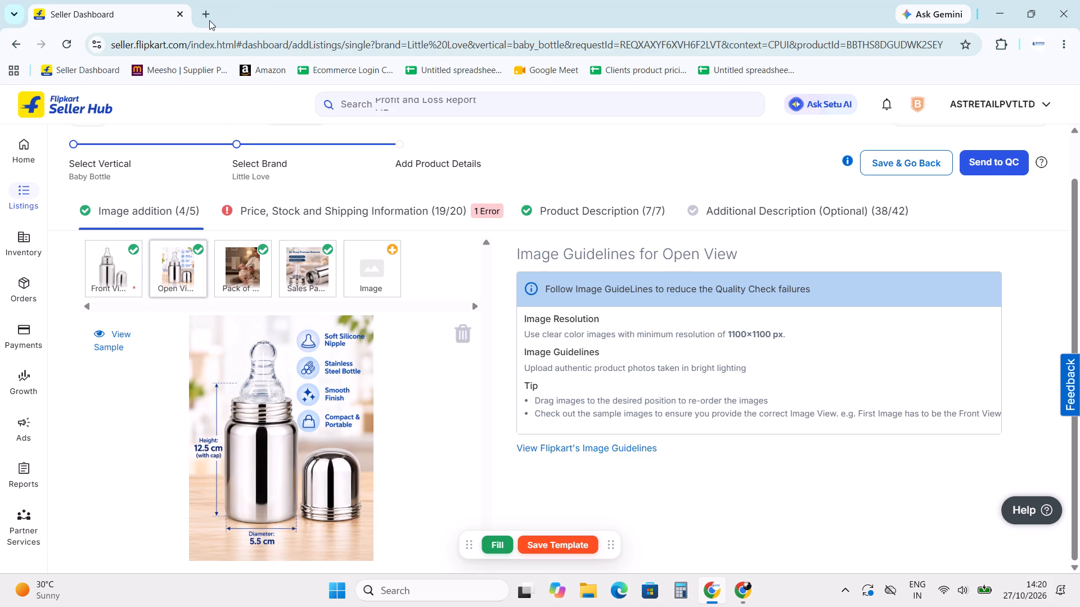
Search Google for "cylinder dimensions" in a new browser tab and examine the image results for how a cylinder's dimensions are labelled.
{"action": "left_click", "coordinate": [202, 16]}
{"action": "type", "text": "cy"}
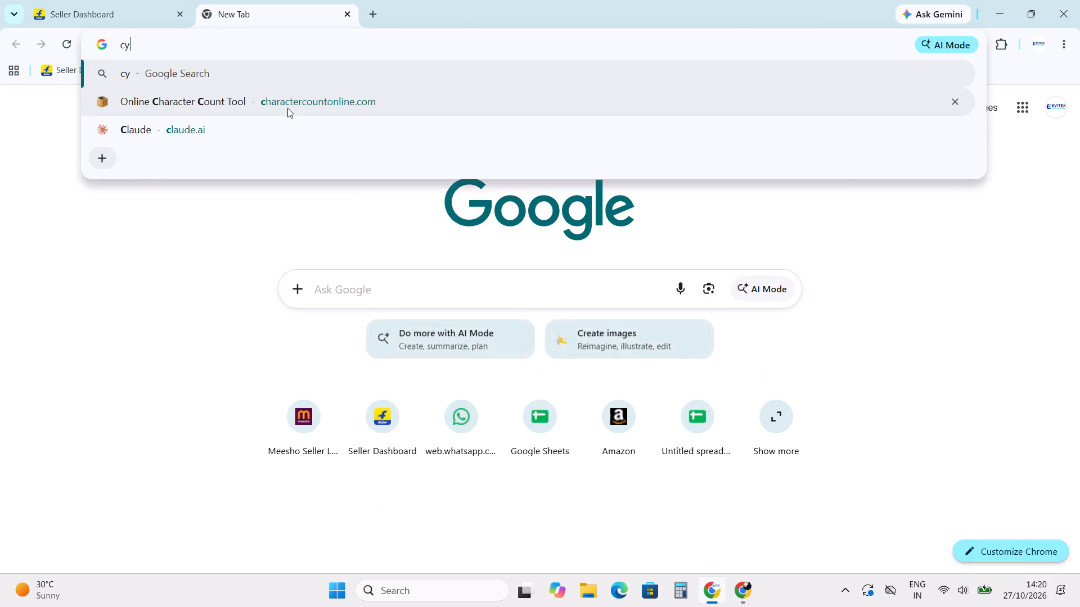
{"action": "type", "text": "linder di"}
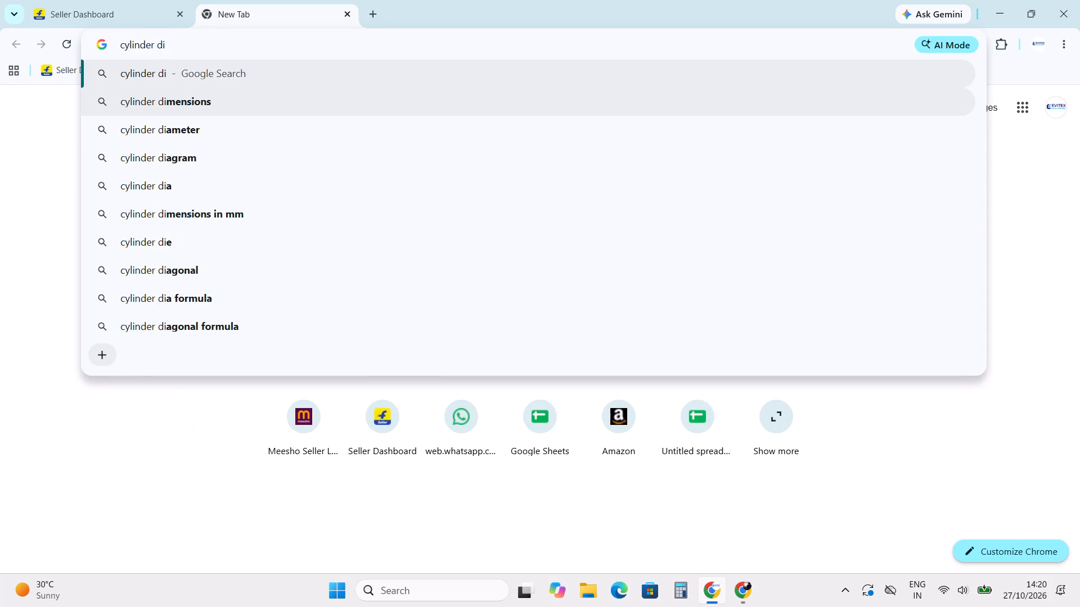
{"action": "key", "text": "Down"}
{"action": "key", "text": "Return"}
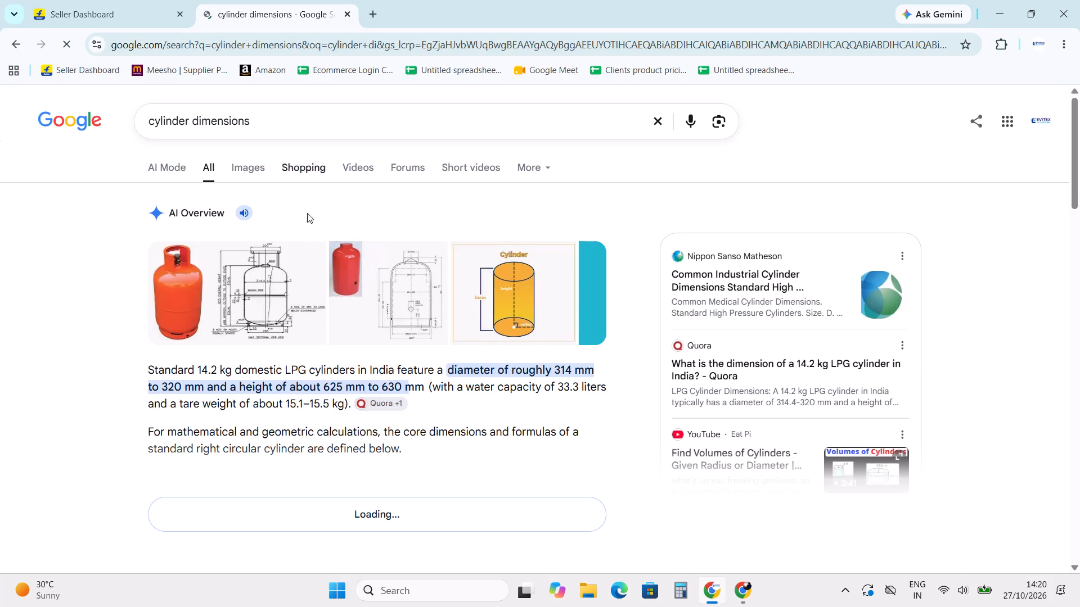
{"action": "left_click", "coordinate": [258, 161]}
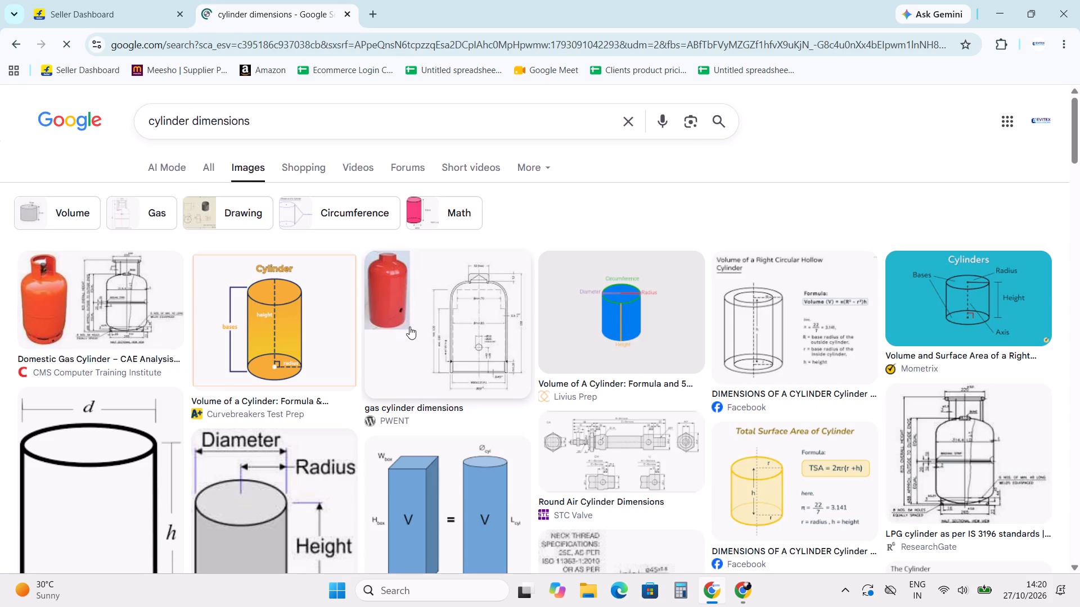
{"action": "left_click", "coordinate": [323, 334]}
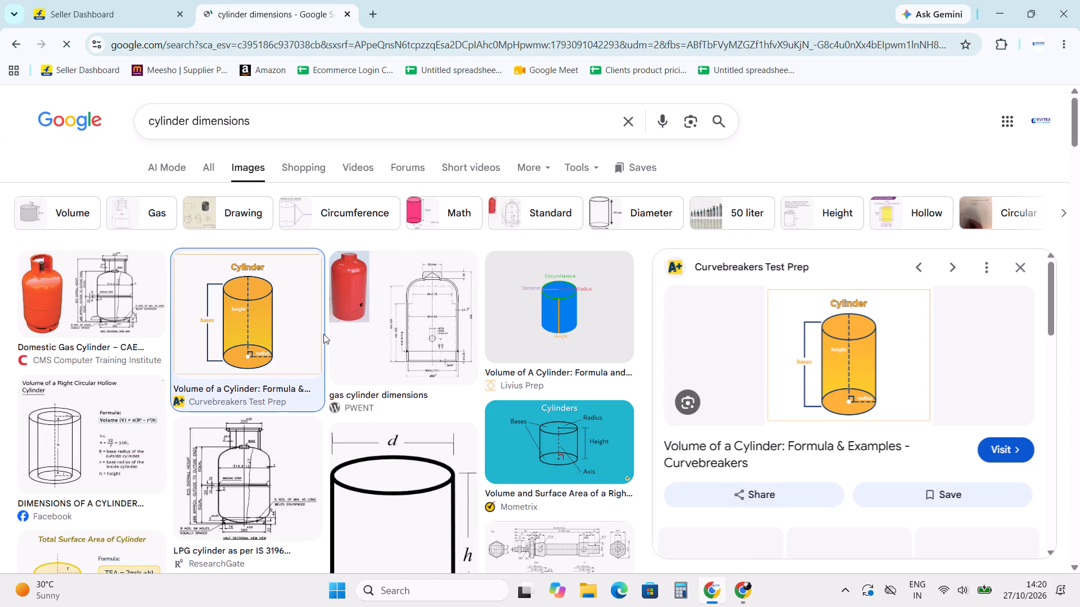
{"action": "left_click", "coordinate": [1020, 276]}
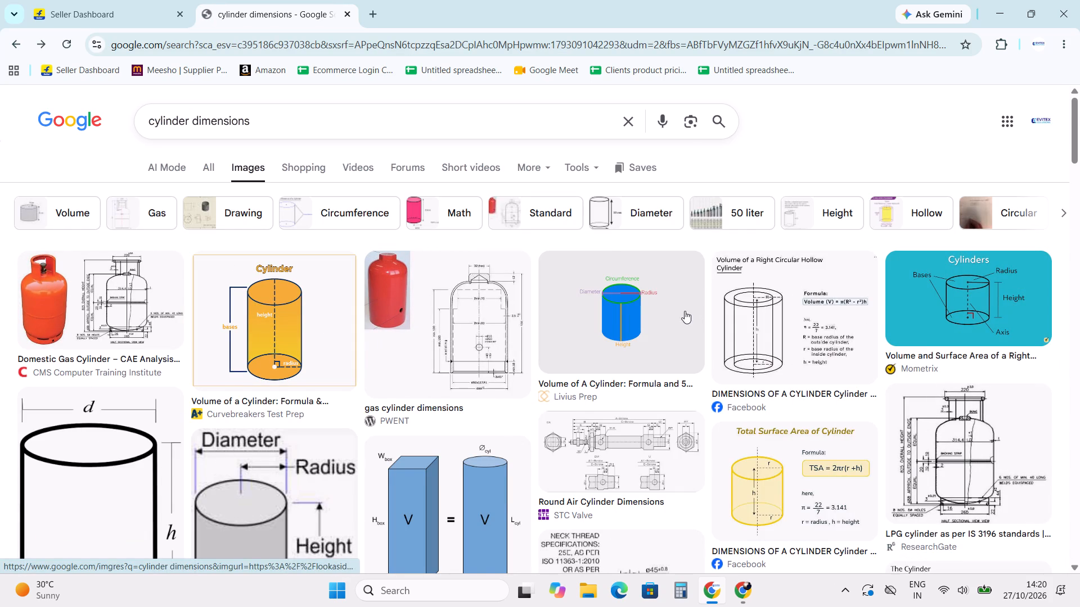
{"action": "scroll", "coordinate": [680, 318], "scroll_direction": "down", "scroll_amount": 4}
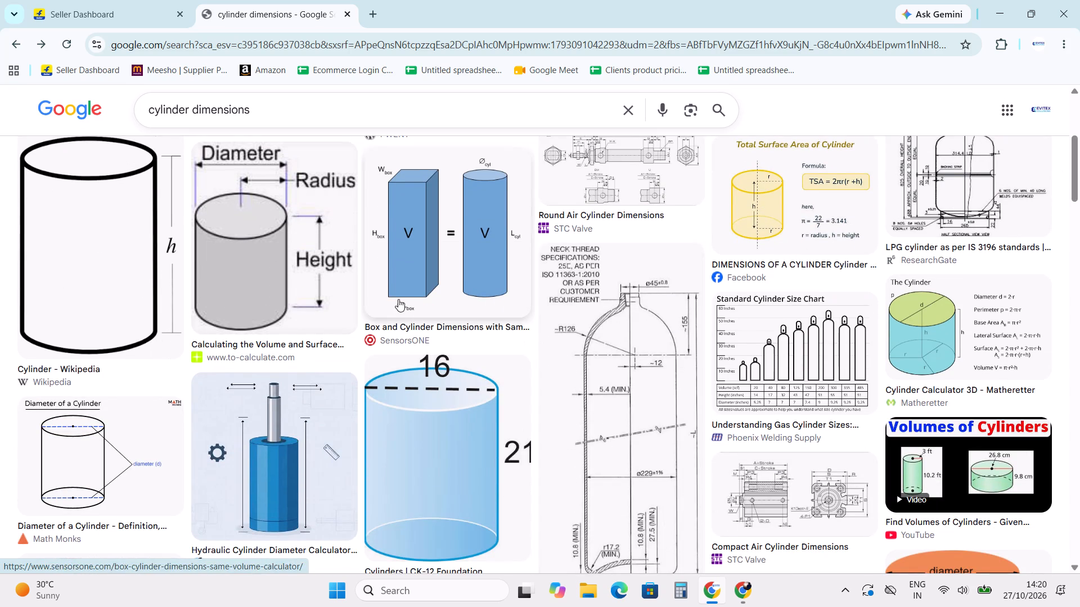
{"action": "scroll", "coordinate": [389, 300], "scroll_direction": "down", "scroll_amount": 3}
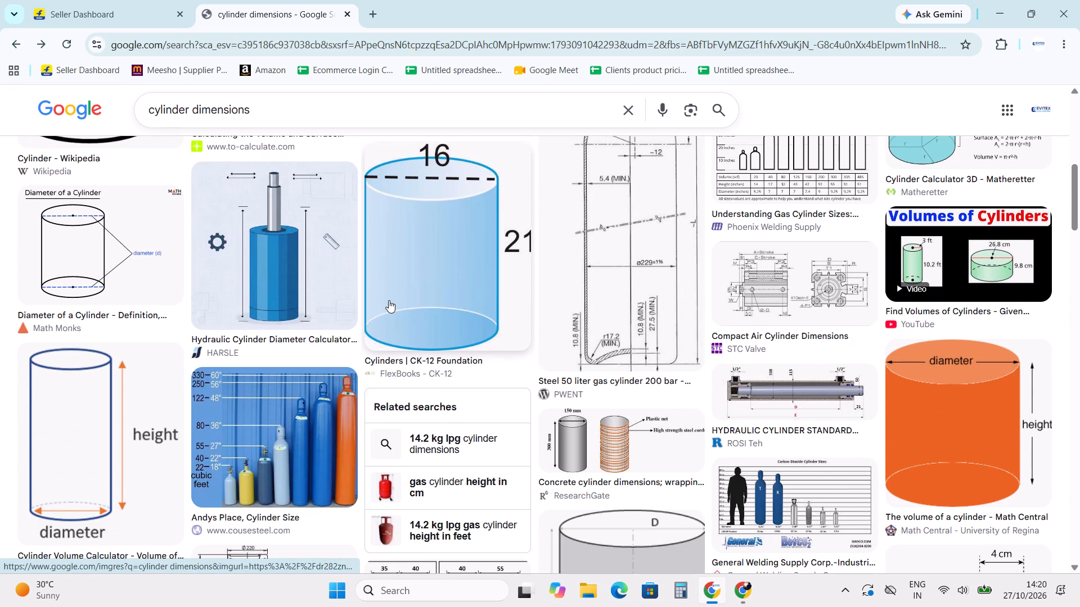
{"action": "scroll", "coordinate": [389, 300], "scroll_direction": "down", "scroll_amount": 8}
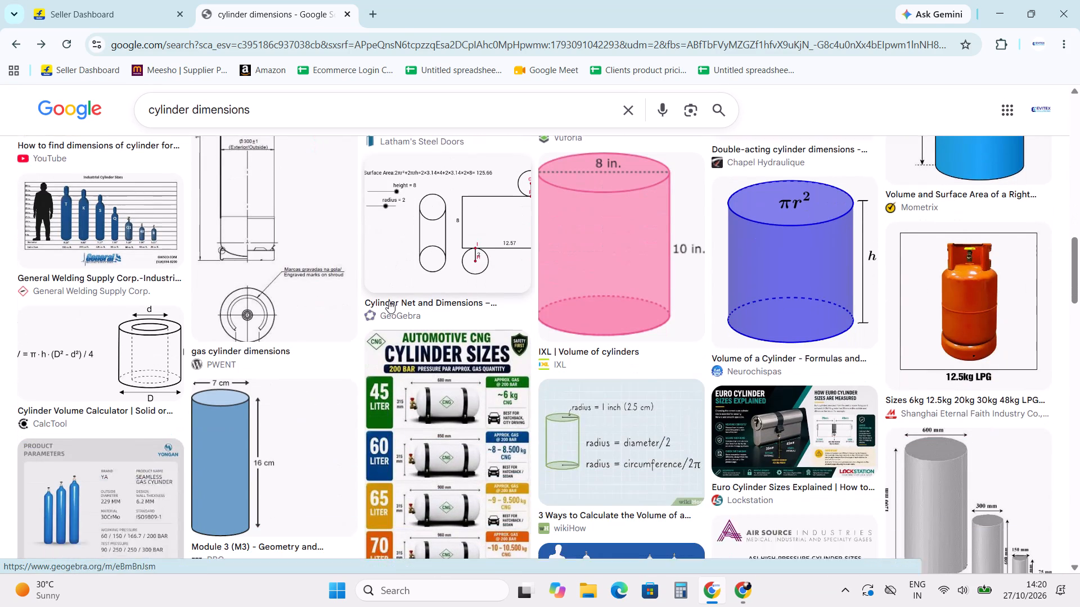
{"action": "scroll", "coordinate": [389, 301], "scroll_direction": "down", "scroll_amount": 1}
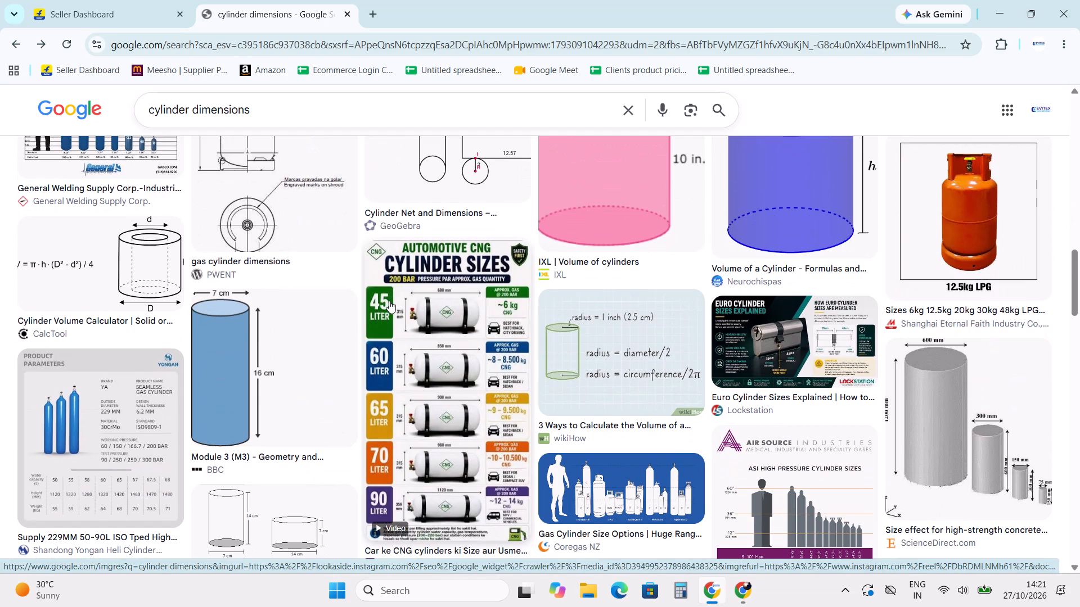
{"action": "scroll", "coordinate": [389, 301], "scroll_direction": "up", "scroll_amount": 20}
{"action": "scroll", "coordinate": [389, 301], "scroll_direction": "up", "scroll_amount": 3}
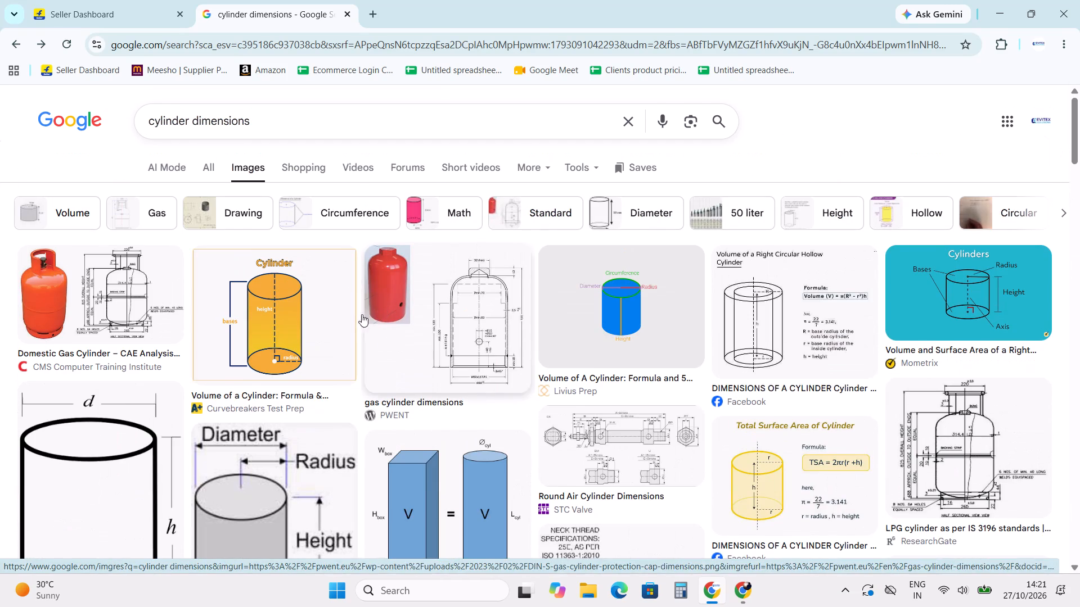
{"action": "scroll", "coordinate": [362, 314], "scroll_direction": "up", "scroll_amount": 14}
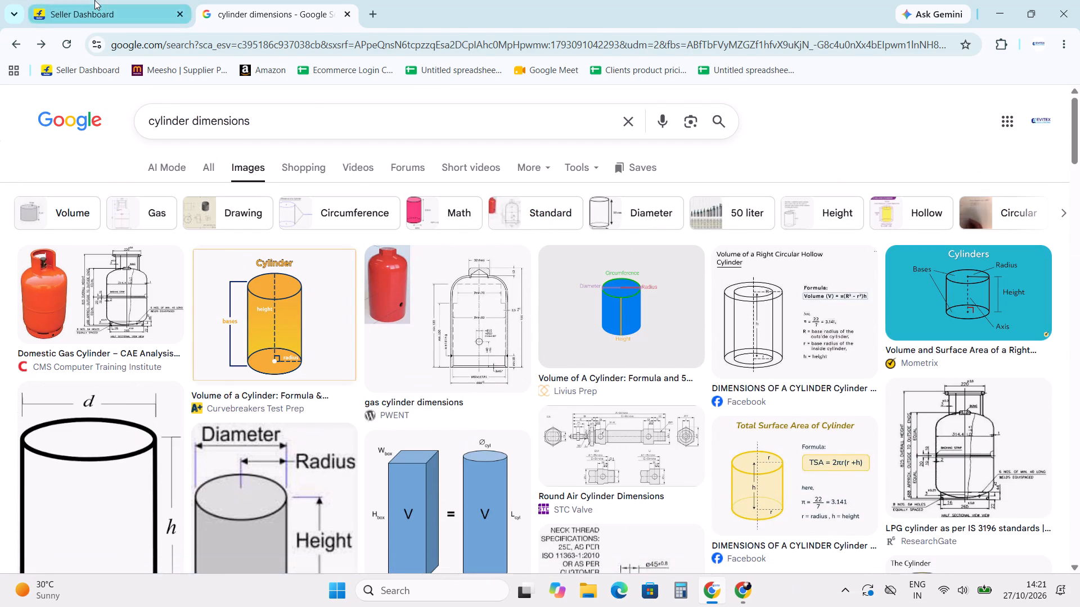
Return to the baby bottle listing and set the package height to 12.5 cm in its price, stock and shipping information.
{"action": "left_click", "coordinate": [94, 0]}
{"action": "scroll", "coordinate": [336, 322], "scroll_direction": "down", "scroll_amount": 4}
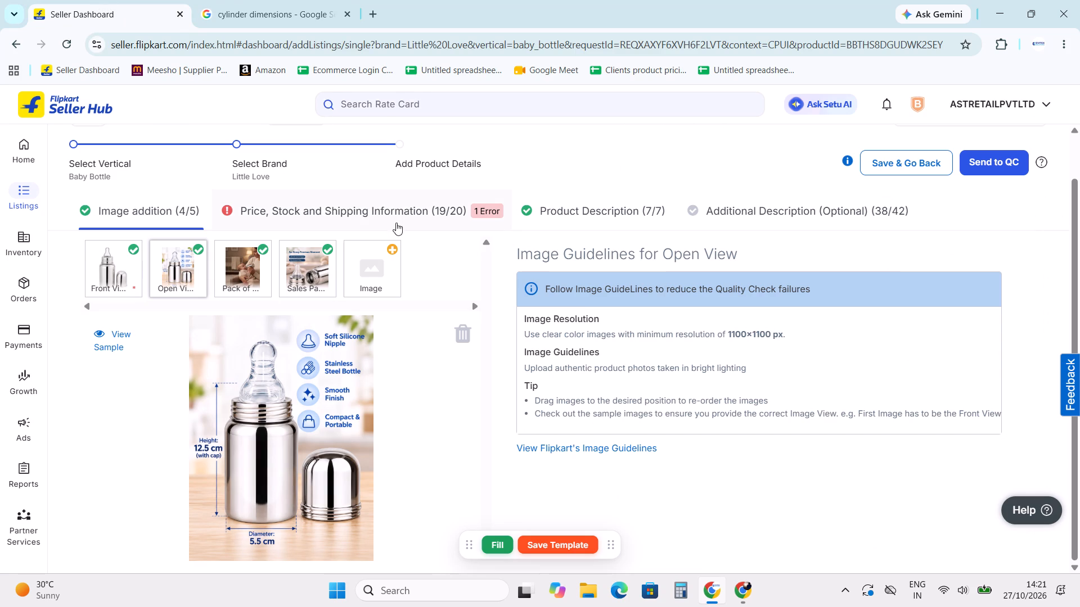
{"action": "left_click", "coordinate": [406, 206]}
{"action": "scroll", "coordinate": [438, 346], "scroll_direction": "down", "scroll_amount": 5}
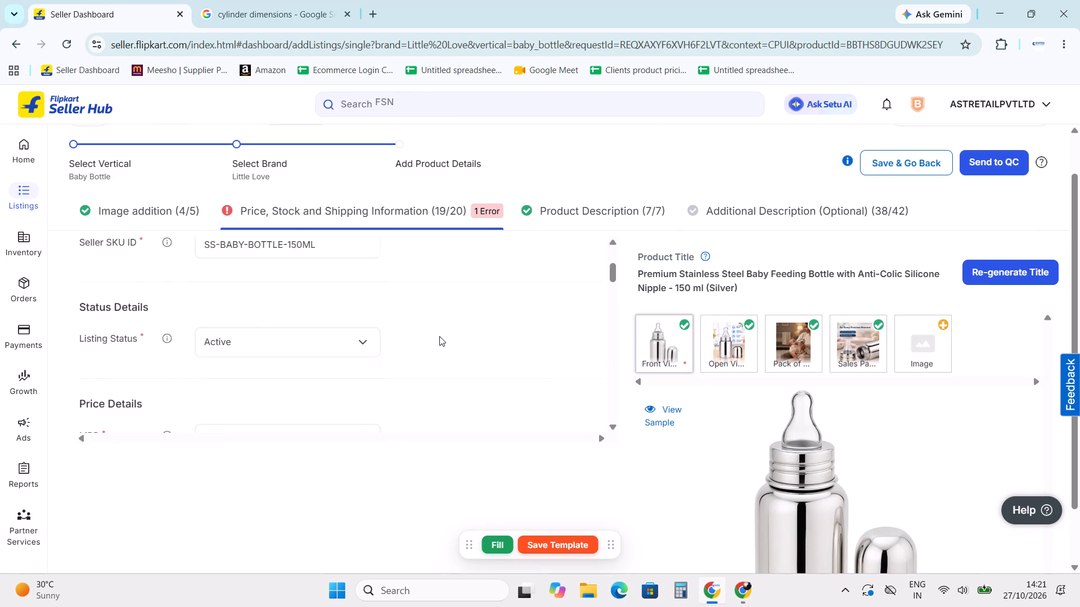
{"action": "scroll", "coordinate": [439, 332], "scroll_direction": "down", "scroll_amount": 7}
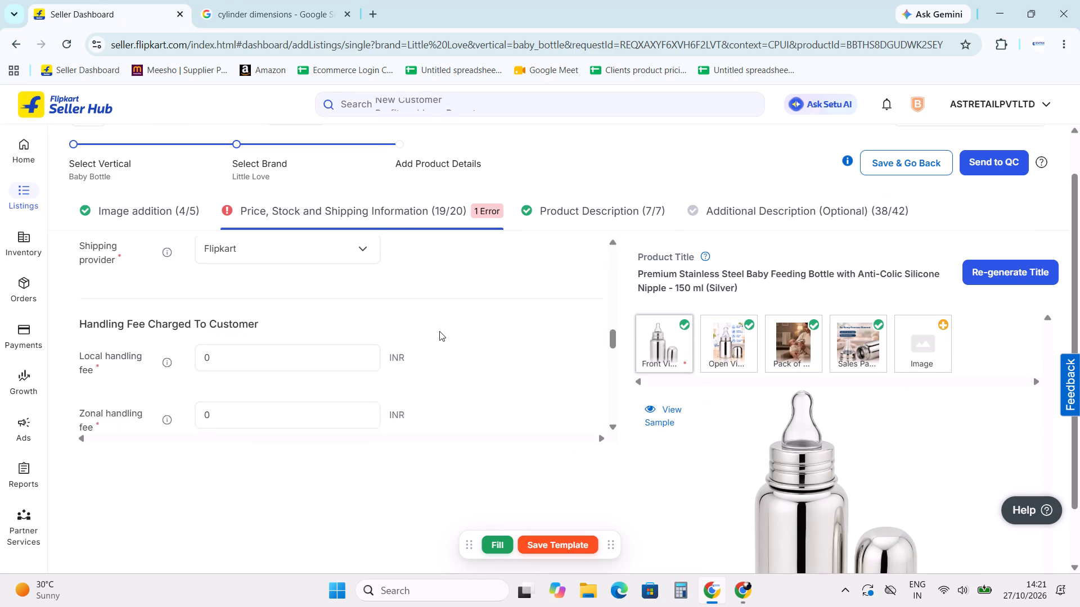
{"action": "scroll", "coordinate": [439, 331], "scroll_direction": "down", "scroll_amount": 6}
{"action": "scroll", "coordinate": [439, 331], "scroll_direction": "up", "scroll_amount": 1}
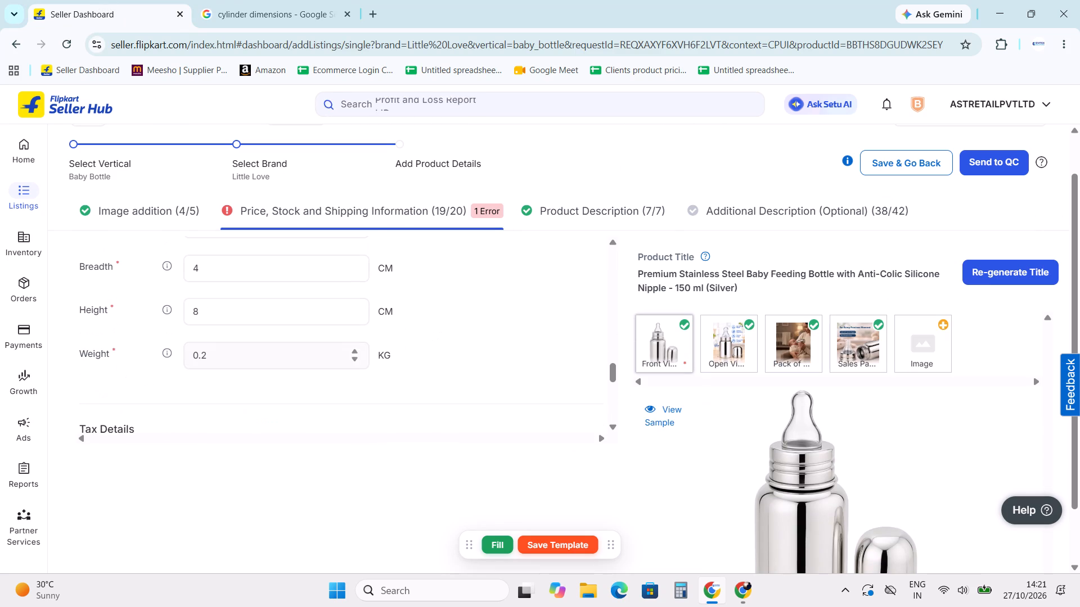
{"action": "left_click_drag", "start_coordinate": [274, 315], "coordinate": [111, 303]}
{"action": "type", "text": "12.5"}
{"action": "left_click", "coordinate": [459, 316]}
Recheck the bottle dimensions in the Open View image and set the package breadth to 5.5 cm.
{"action": "scroll", "coordinate": [431, 334], "scroll_direction": "up", "scroll_amount": 1}
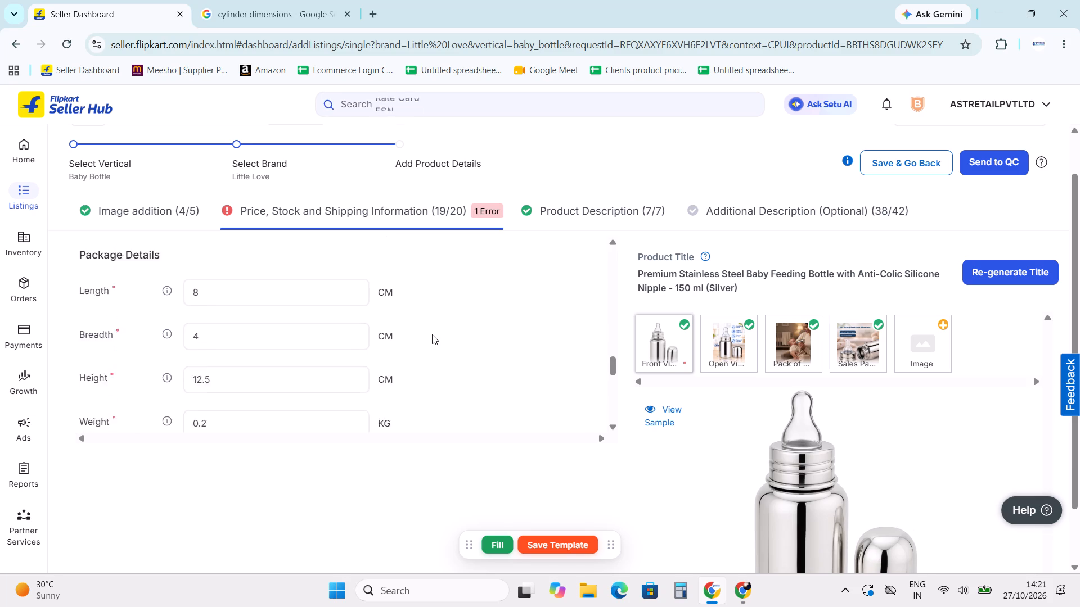
{"action": "scroll", "coordinate": [432, 334], "scroll_direction": "up", "scroll_amount": 1}
{"action": "scroll", "coordinate": [376, 321], "scroll_direction": "down", "scroll_amount": 1}
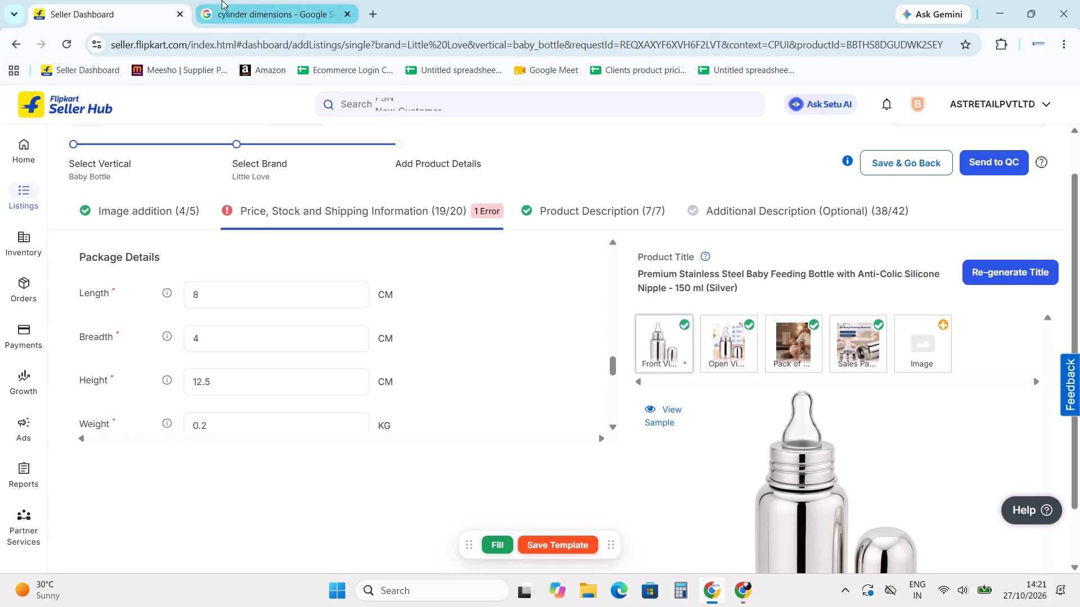
{"action": "left_click", "coordinate": [170, 217]}
{"action": "left_click", "coordinate": [186, 279]}
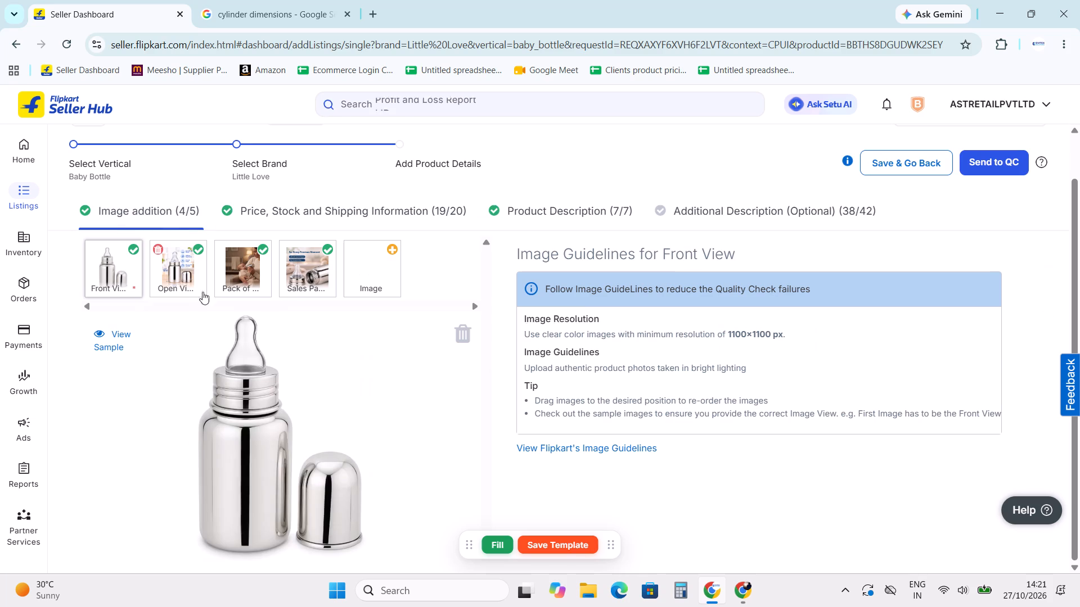
{"action": "left_click", "coordinate": [171, 269]}
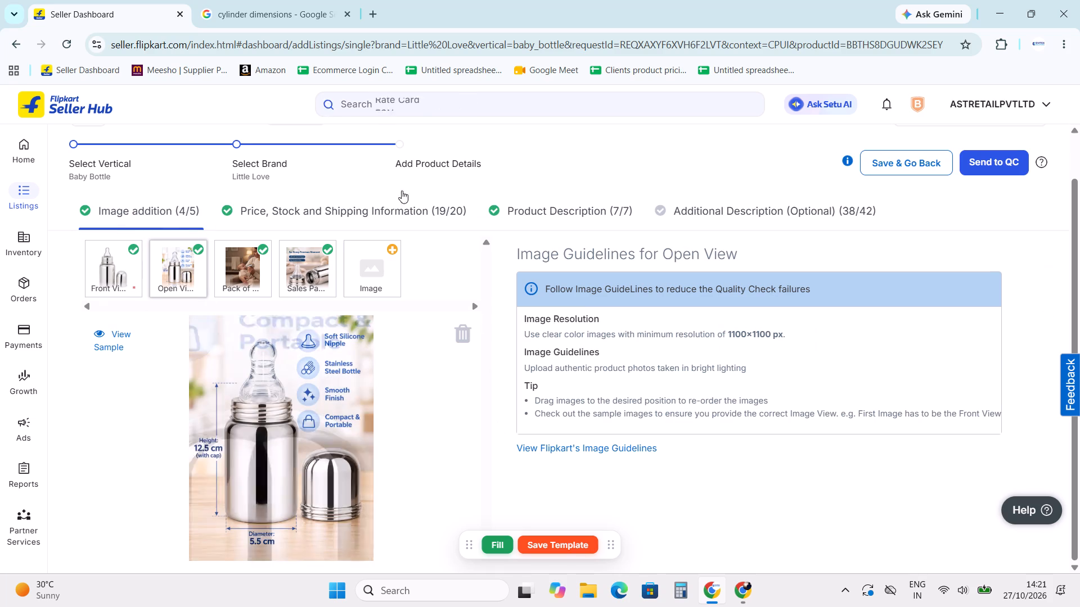
{"action": "left_click", "coordinate": [288, 215]}
{"action": "scroll", "coordinate": [336, 370], "scroll_direction": "down", "scroll_amount": 2}
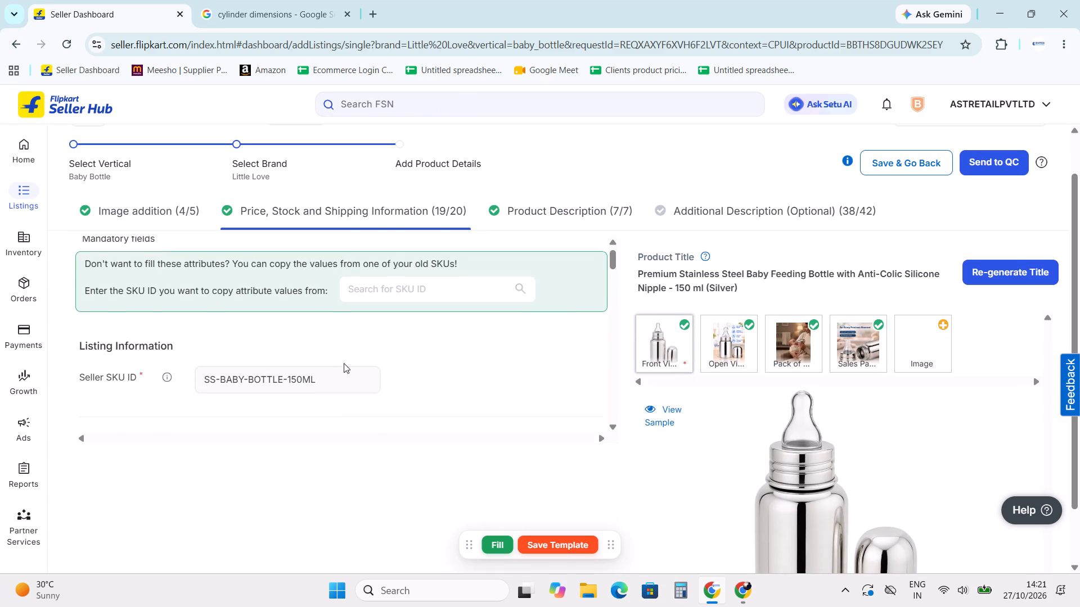
{"action": "scroll", "coordinate": [344, 363], "scroll_direction": "down", "scroll_amount": 11}
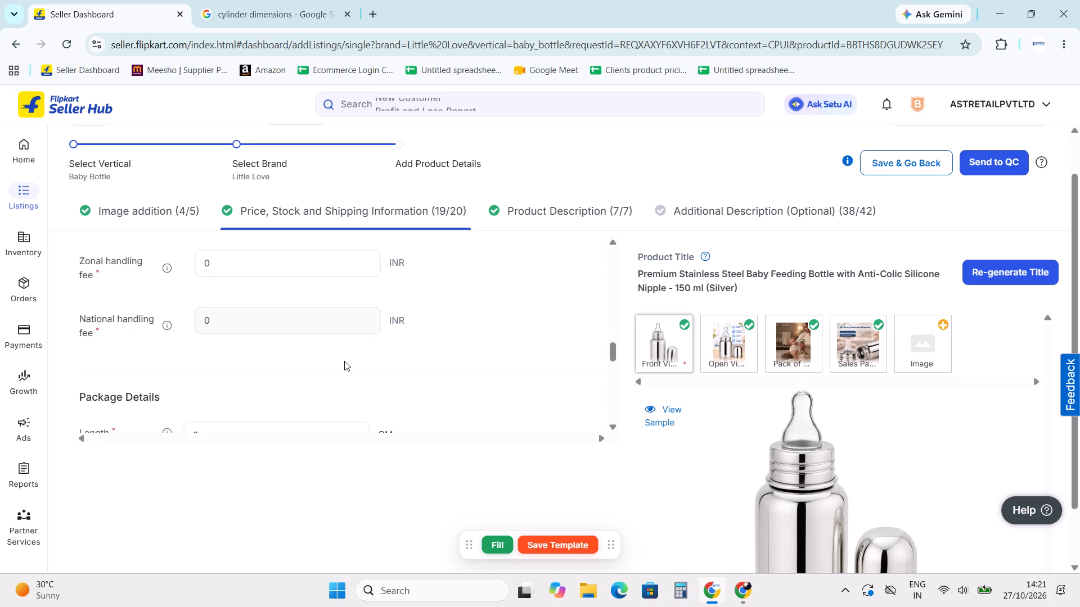
{"action": "scroll", "coordinate": [344, 361], "scroll_direction": "down", "scroll_amount": 4}
{"action": "scroll", "coordinate": [339, 361], "scroll_direction": "up", "scroll_amount": 1}
{"action": "left_click_drag", "start_coordinate": [228, 331], "coordinate": [181, 318]}
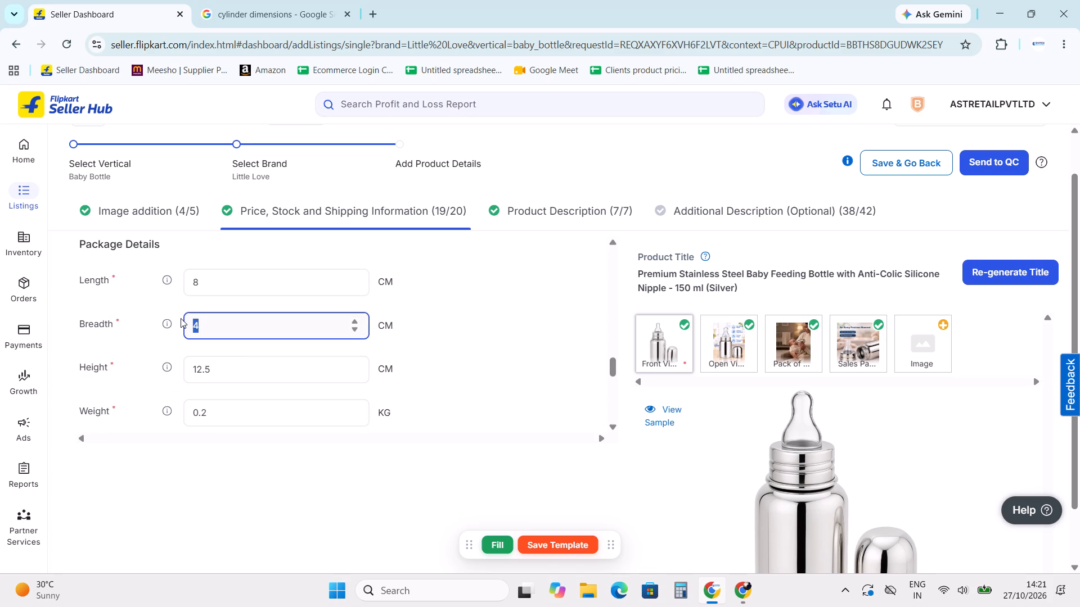
{"action": "type", "text": "5.5"}
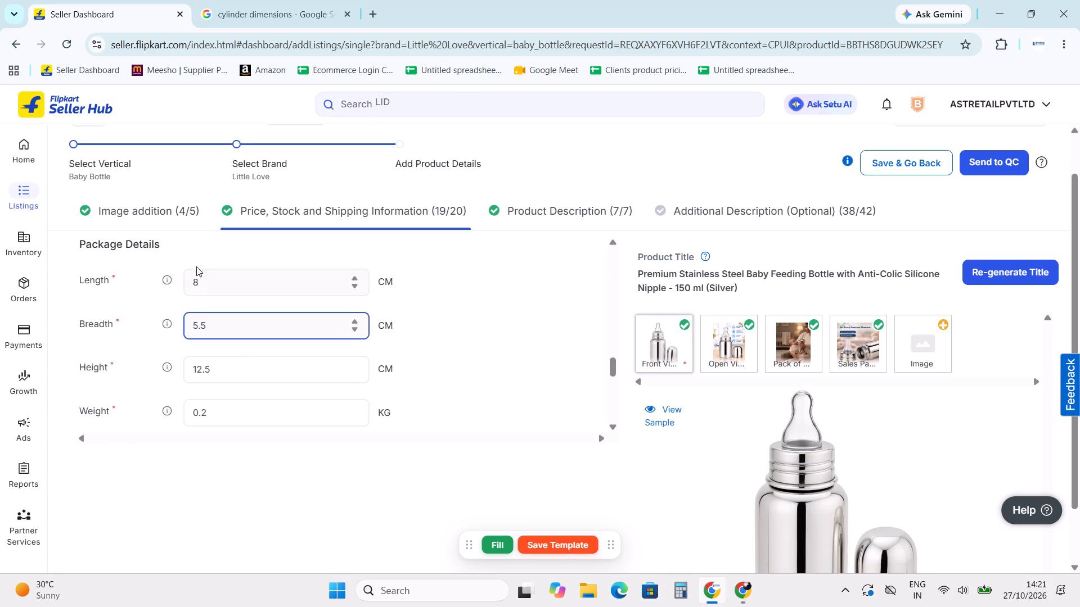
Set the package length to 5.5 cm in the baby bottle listing's package details.
{"action": "left_click_drag", "start_coordinate": [226, 269], "coordinate": [170, 272]}
{"action": "left_click_drag", "start_coordinate": [224, 279], "coordinate": [147, 279]}
{"action": "type", "text": "5.5"}
{"action": "left_click", "coordinate": [496, 336]}
Review the remaining shipping information and the product description attributes of the baby bottle listing.
{"action": "scroll", "coordinate": [348, 333], "scroll_direction": "down", "scroll_amount": 13}
{"action": "left_click", "coordinate": [547, 147]}
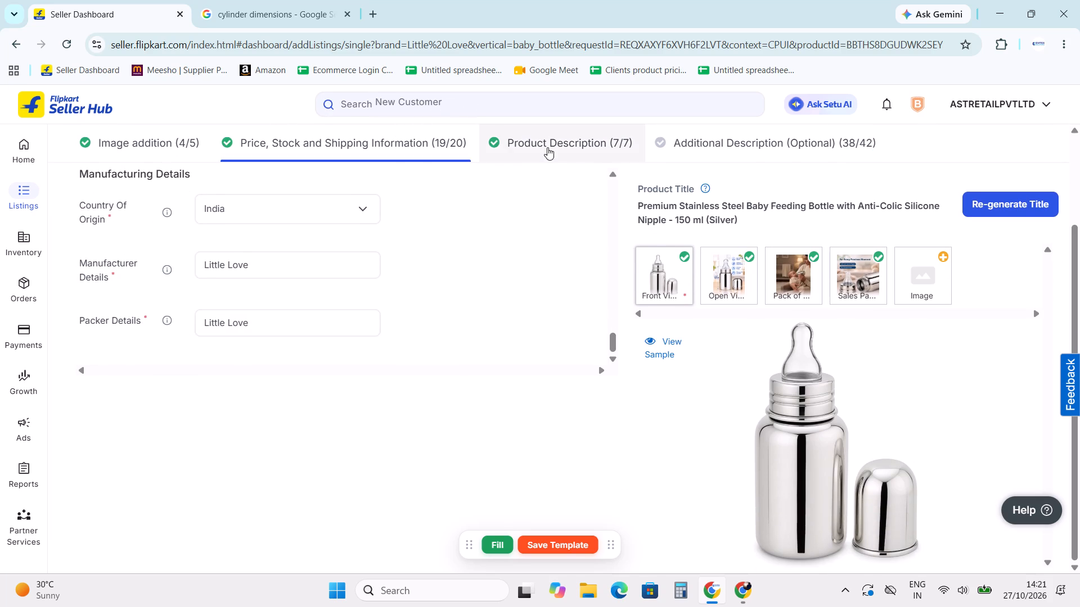
{"action": "scroll", "coordinate": [409, 296], "scroll_direction": "down", "scroll_amount": 5}
{"action": "scroll", "coordinate": [420, 287], "scroll_direction": "up", "scroll_amount": 3}
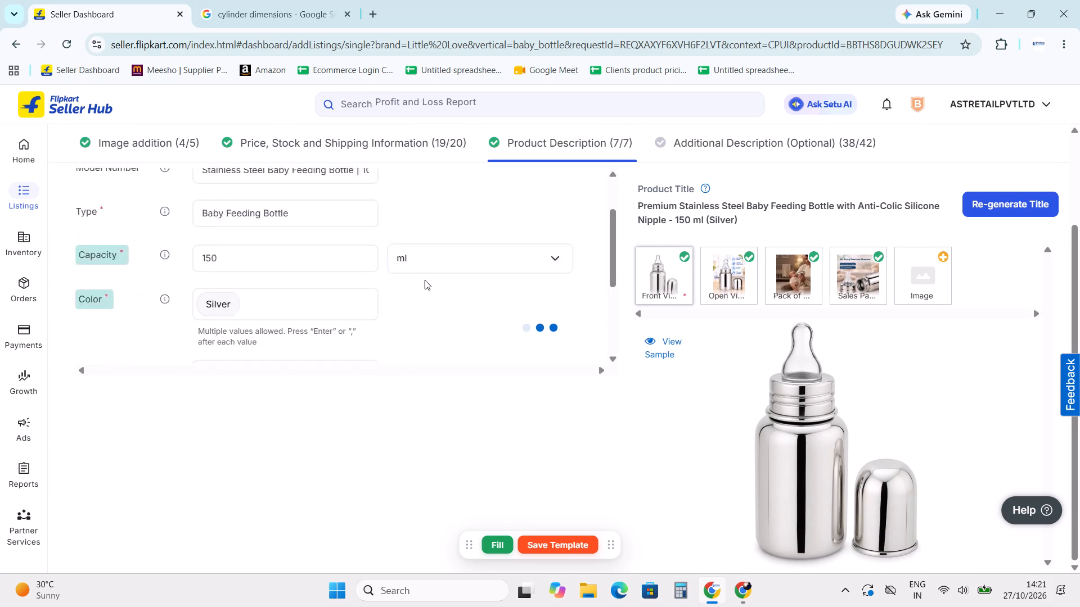
{"action": "scroll", "coordinate": [425, 279], "scroll_direction": "down", "scroll_amount": 5}
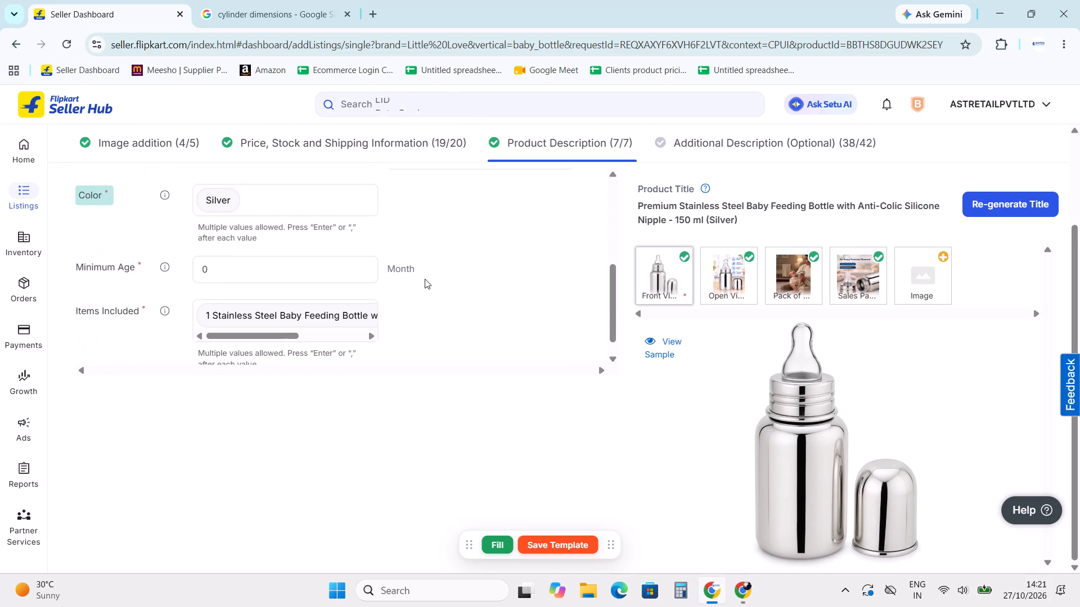
{"action": "scroll", "coordinate": [425, 279], "scroll_direction": "down", "scroll_amount": 5}
Set the product height to 12.5 cm under Dimensions in the optional additional description.
{"action": "left_click", "coordinate": [804, 144]}
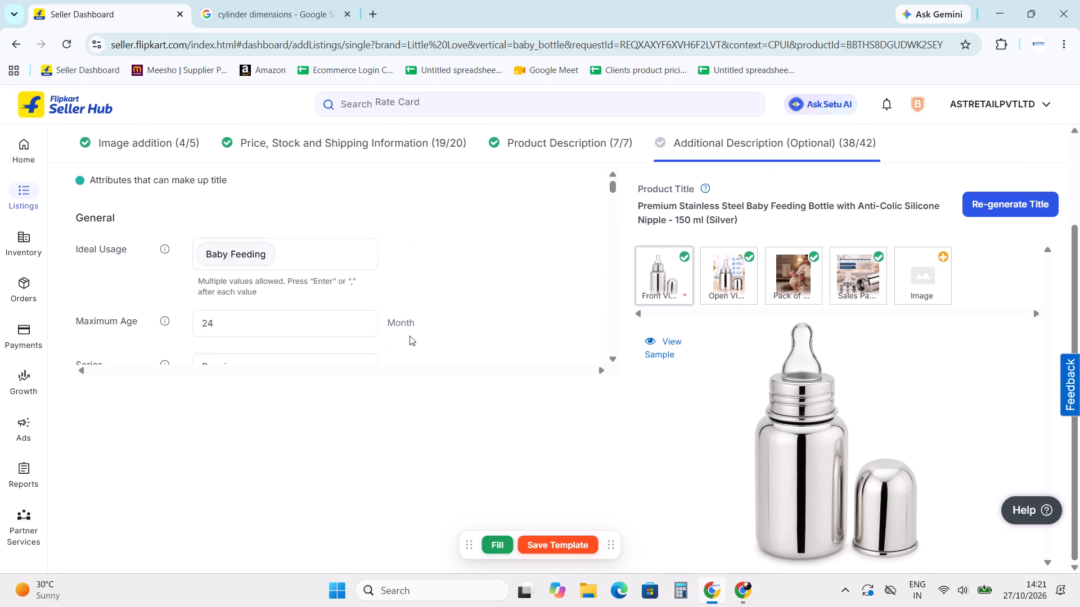
{"action": "scroll", "coordinate": [409, 336], "scroll_direction": "down", "scroll_amount": 11}
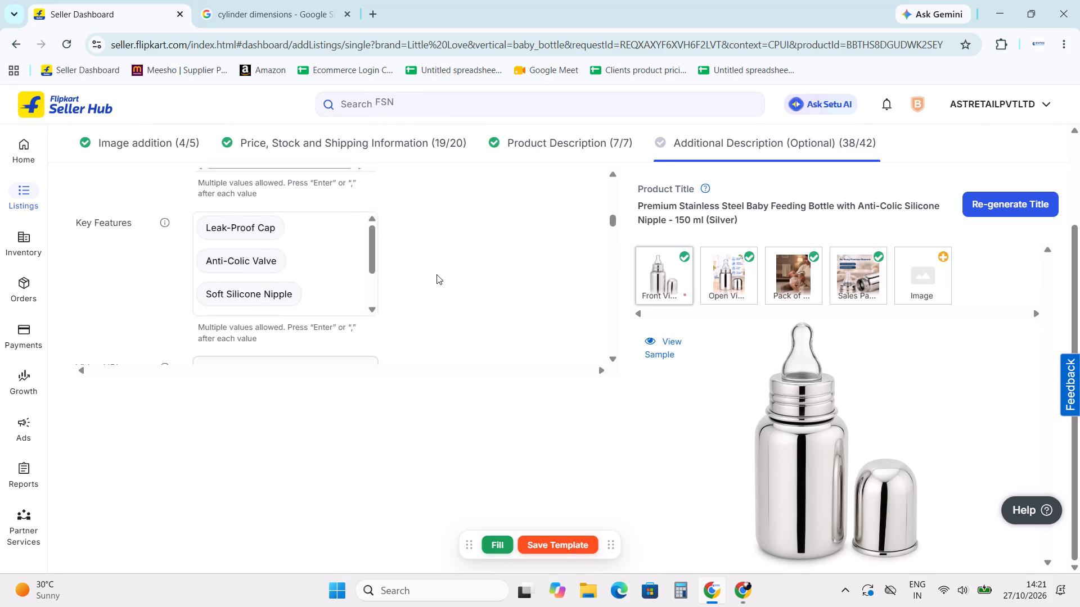
{"action": "scroll", "coordinate": [436, 274], "scroll_direction": "down", "scroll_amount": 15}
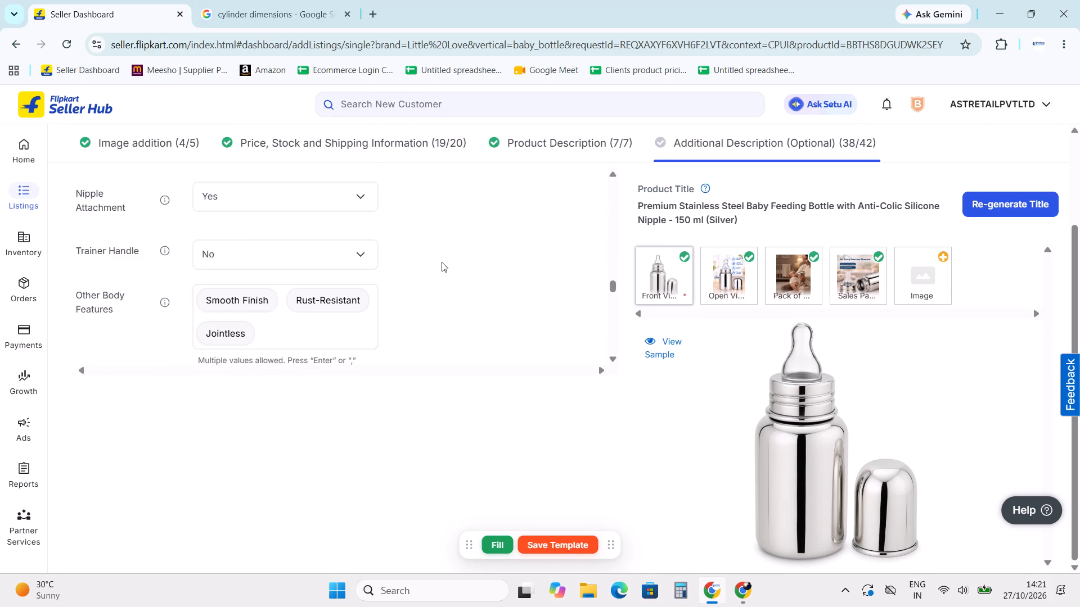
{"action": "scroll", "coordinate": [442, 262], "scroll_direction": "down", "scroll_amount": 5}
{"action": "scroll", "coordinate": [442, 262], "scroll_direction": "up", "scroll_amount": 3}
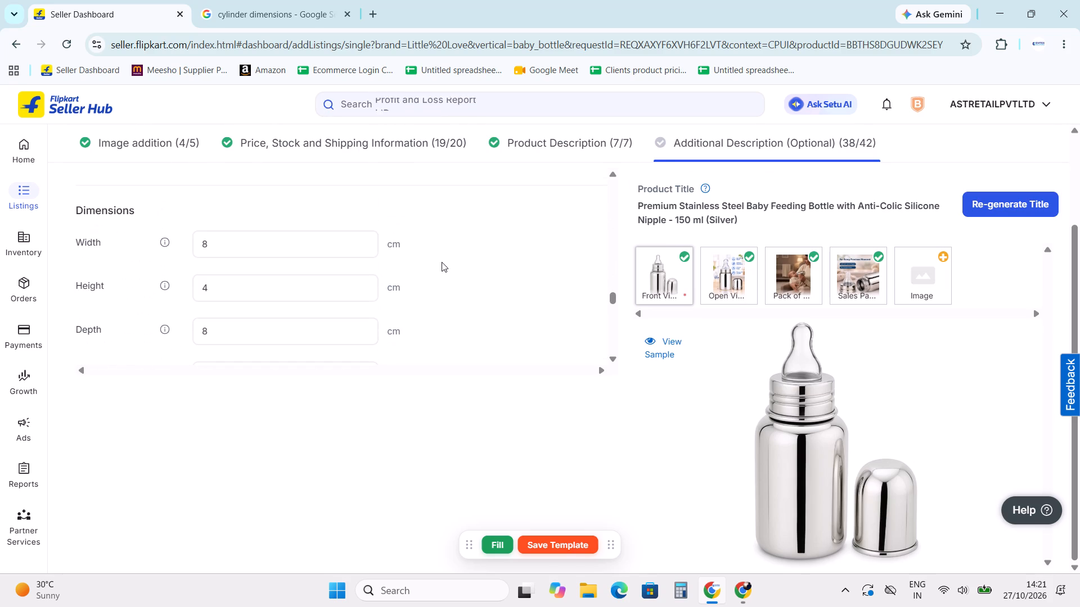
{"action": "left_click", "coordinate": [449, 244]}
{"action": "left_click_drag", "start_coordinate": [289, 283], "coordinate": [263, 283]}
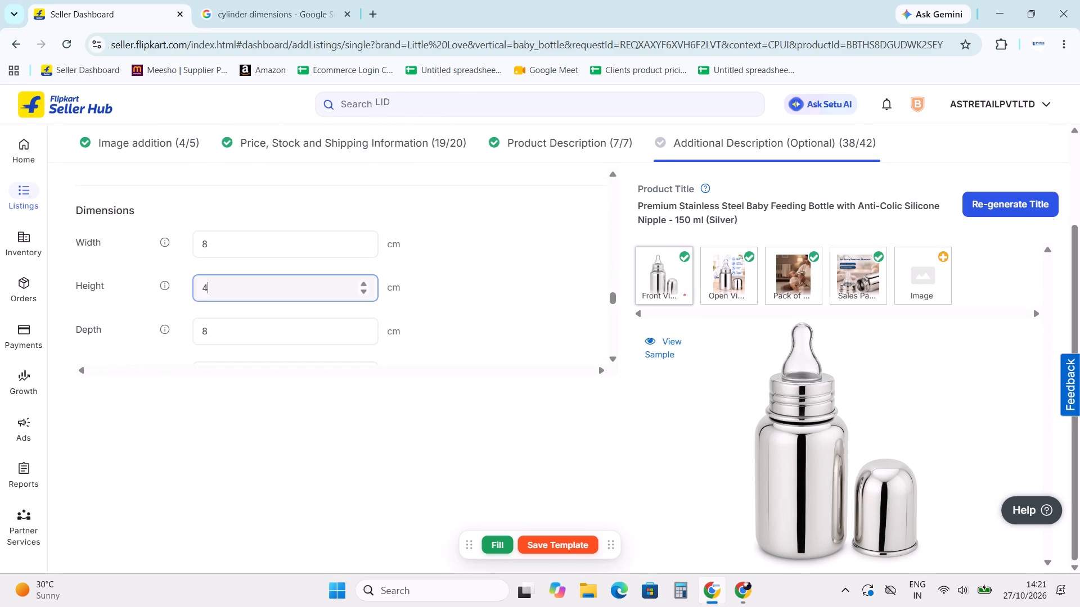
{"action": "left_click_drag", "start_coordinate": [263, 283], "coordinate": [133, 283]}
{"action": "type", "text": "12.5"}
{"action": "left_click", "coordinate": [537, 248]}
Set both the width and the depth to 5.5 cm under Dimensions in the additional description.
{"action": "left_click_drag", "start_coordinate": [278, 244], "coordinate": [243, 239]}
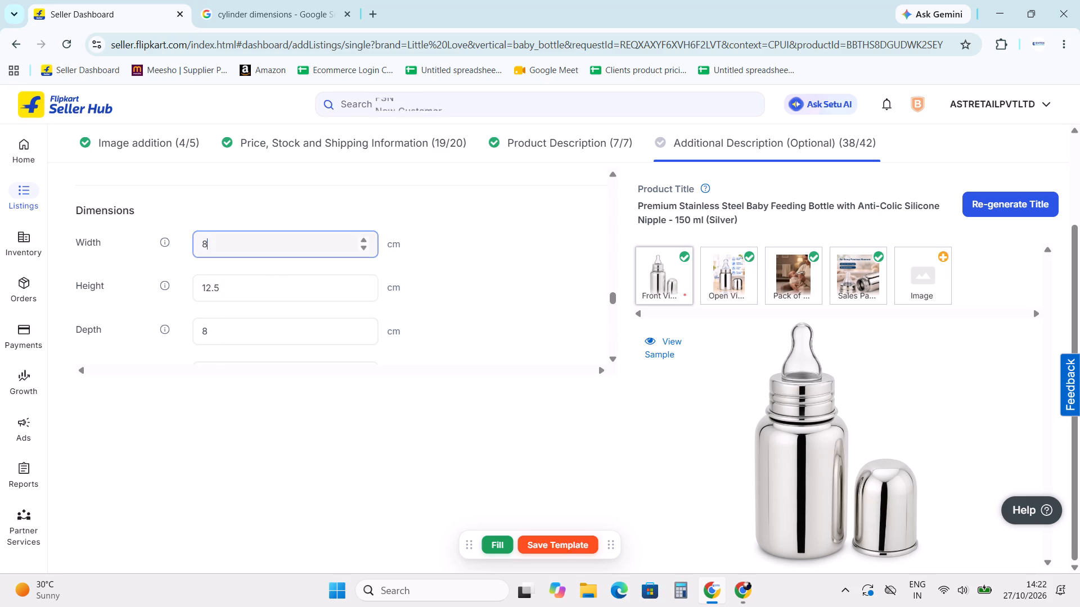
{"action": "left_click_drag", "start_coordinate": [243, 239], "coordinate": [83, 239]}
{"action": "key", "text": "5"}
{"action": "type", "text": ".5"}
{"action": "left_click_drag", "start_coordinate": [240, 327], "coordinate": [109, 324]}
{"action": "type", "text": "5.5"}
{"action": "left_click", "coordinate": [516, 301]}
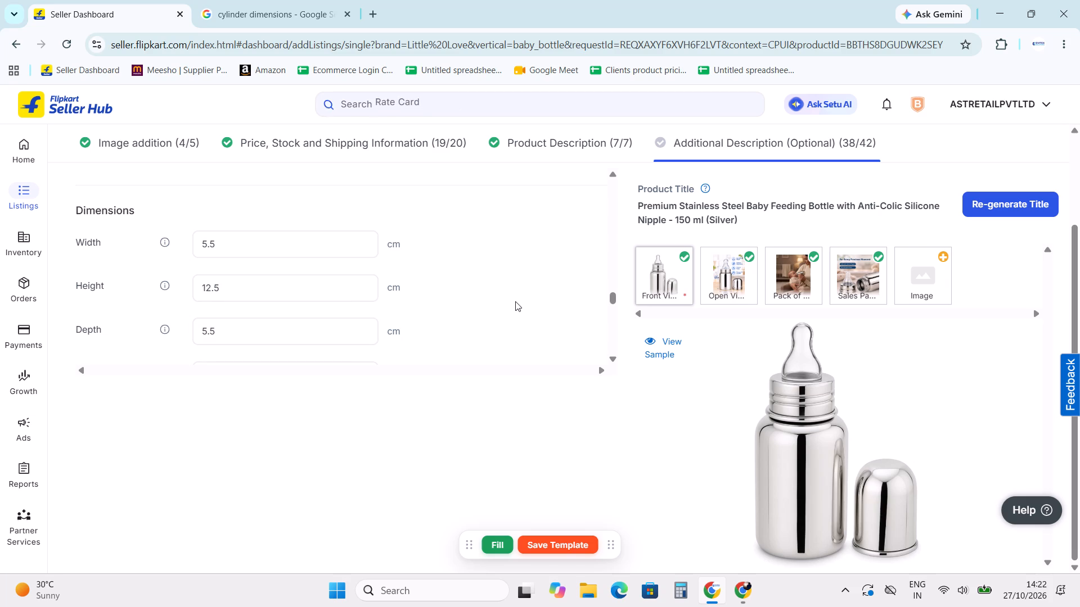
Check the remaining additional description attributes and send the baby bottle listing to QC.
{"action": "scroll", "coordinate": [408, 298], "scroll_direction": "down", "scroll_amount": 2}
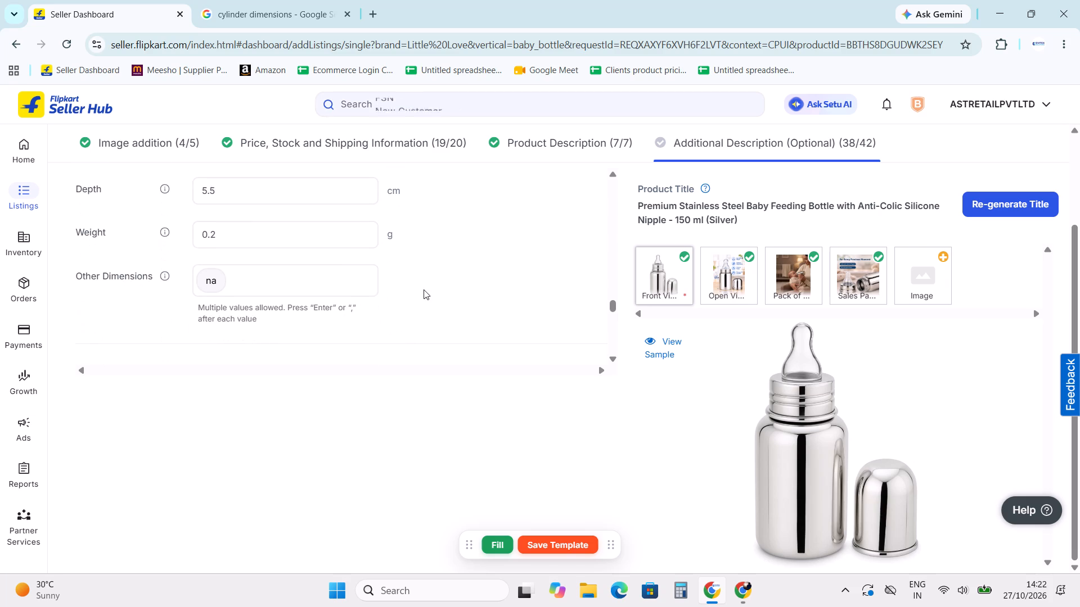
{"action": "scroll", "coordinate": [457, 277], "scroll_direction": "down", "scroll_amount": 5}
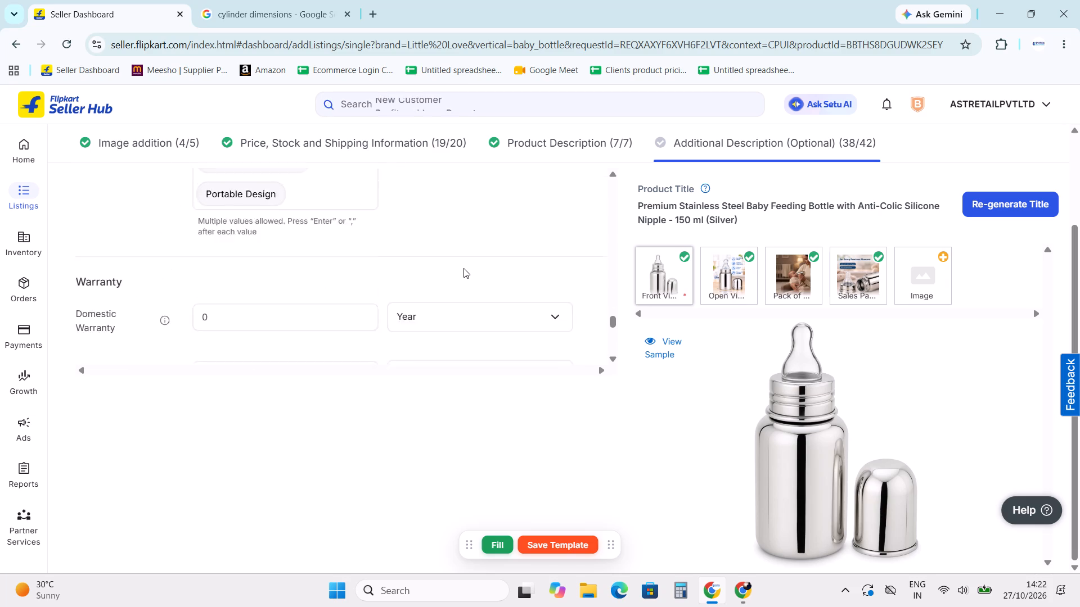
{"action": "scroll", "coordinate": [463, 268], "scroll_direction": "down", "scroll_amount": 1}
{"action": "left_click", "coordinate": [976, 200]}
{"action": "scroll", "coordinate": [793, 278], "scroll_direction": "up", "scroll_amount": 5}
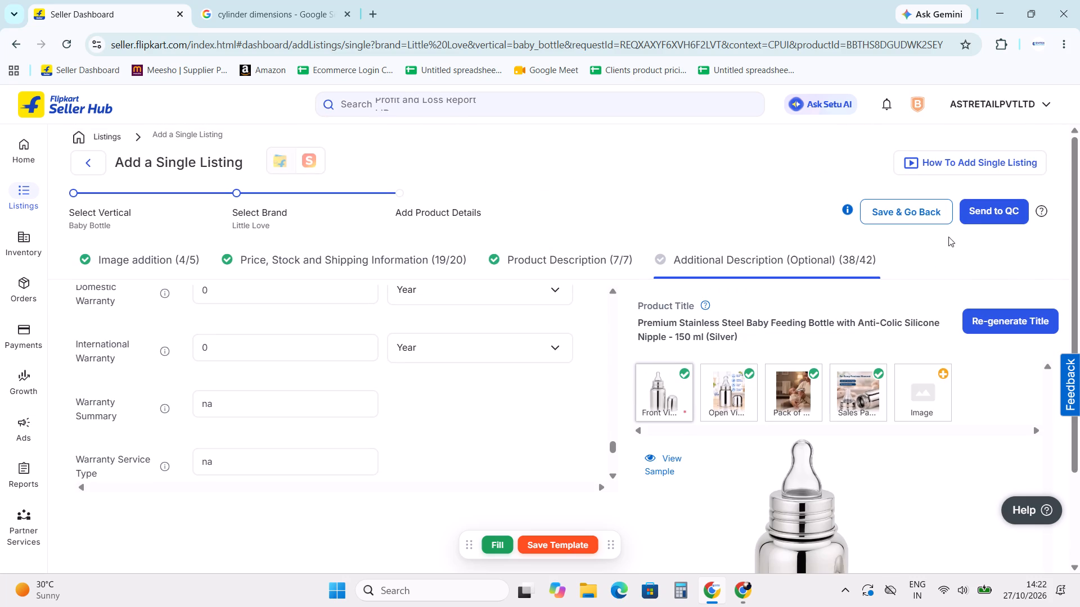
{"action": "left_click", "coordinate": [986, 218]}
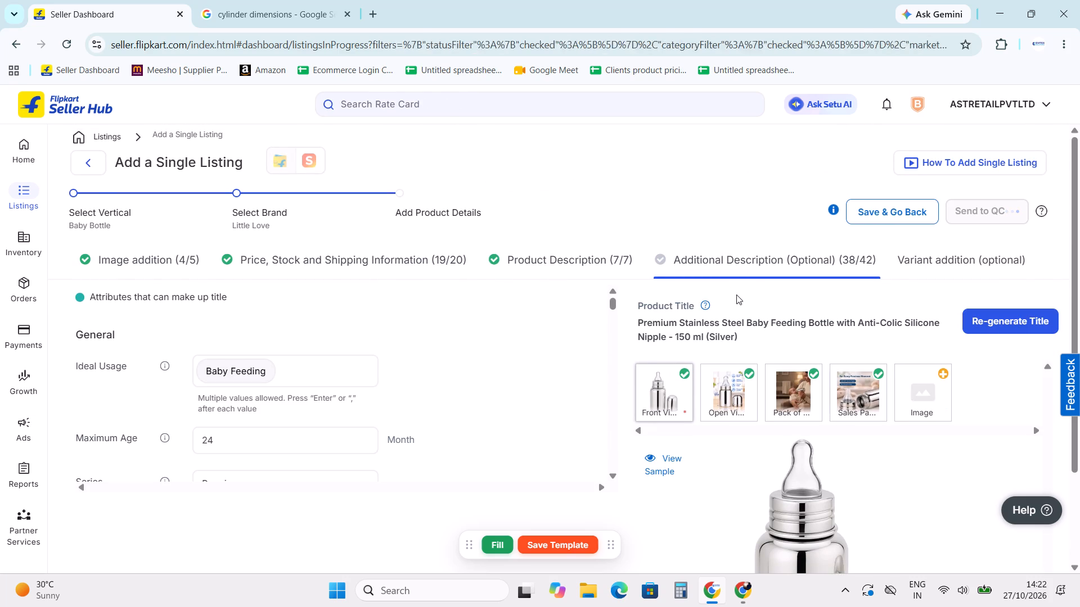
Open the four-variant Baby_bottle listing created Oct 24, 04:05PM for error fixing and examine its Open View image.
{"action": "scroll", "coordinate": [638, 242], "scroll_direction": "down", "scroll_amount": 1}
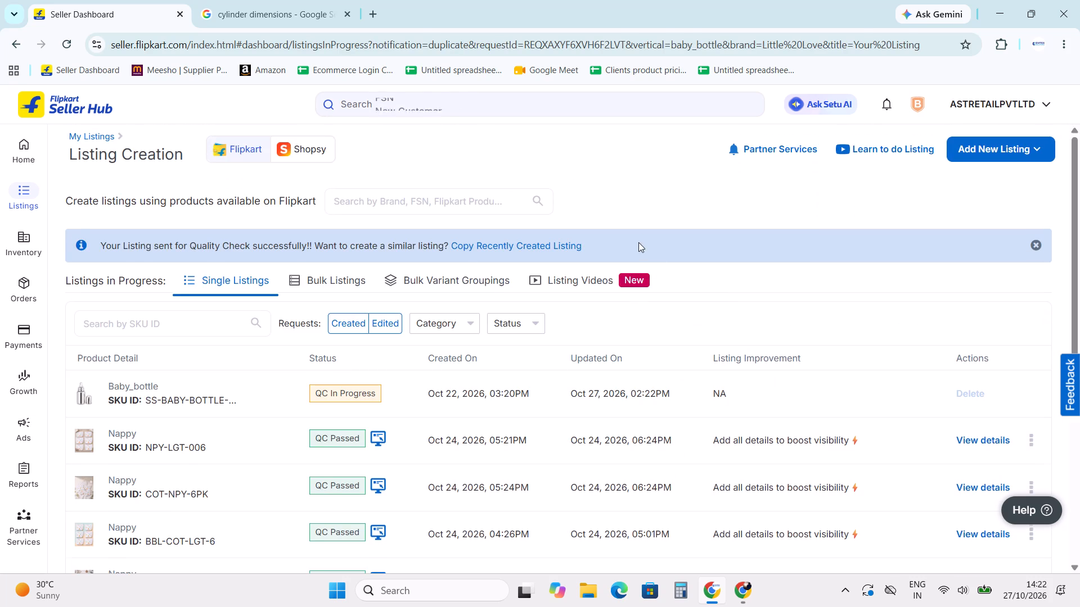
{"action": "scroll", "coordinate": [638, 242], "scroll_direction": "down", "scroll_amount": 1}
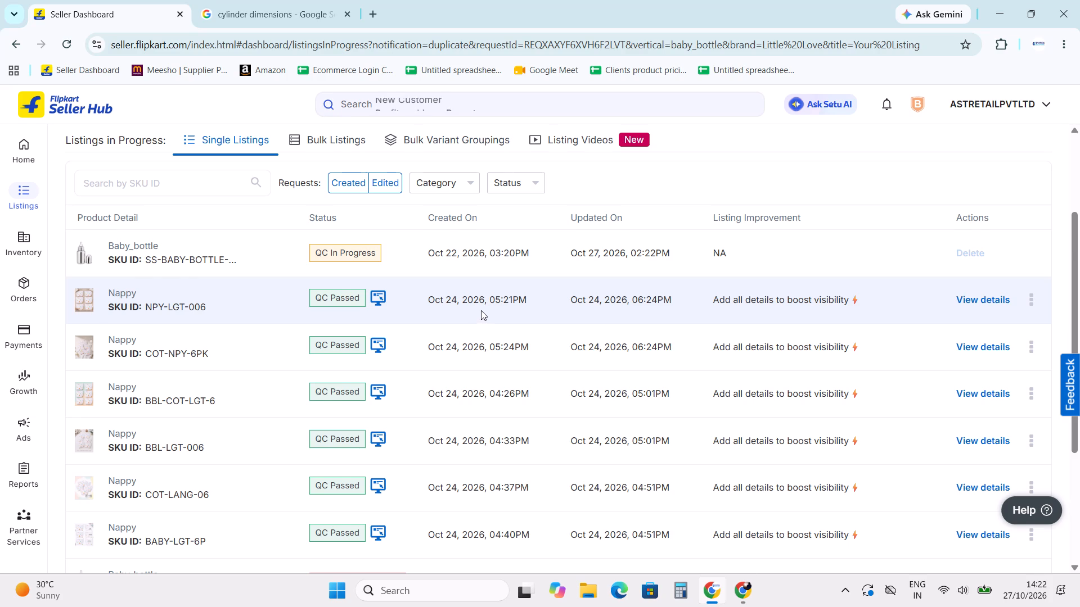
{"action": "scroll", "coordinate": [481, 310], "scroll_direction": "down", "scroll_amount": 4}
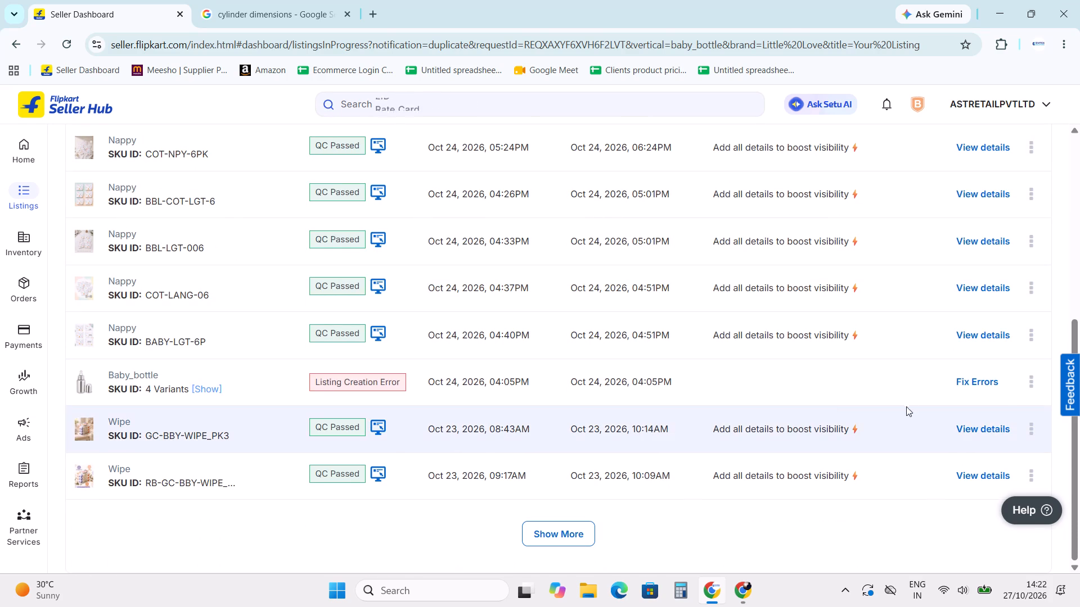
{"action": "left_click", "coordinate": [960, 383]}
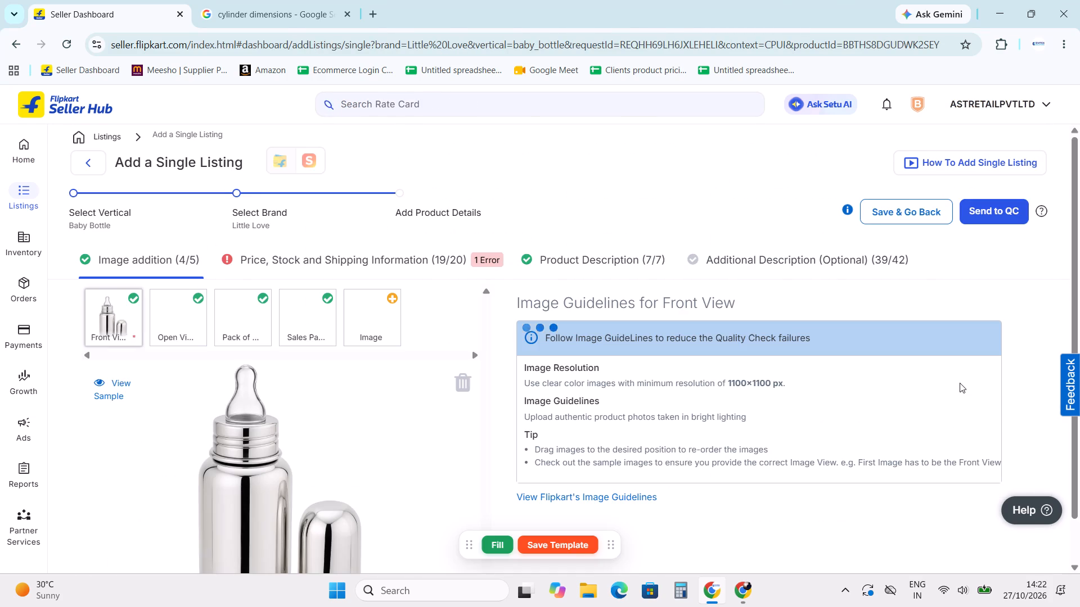
{"action": "left_click", "coordinate": [185, 327]}
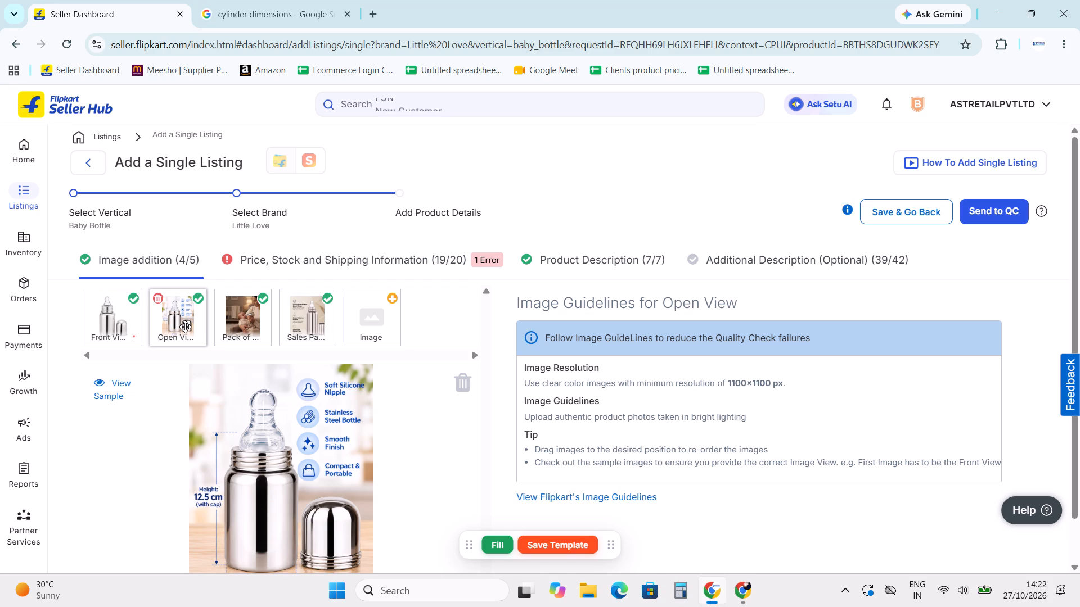
{"action": "scroll", "coordinate": [250, 359], "scroll_direction": "down", "scroll_amount": 2}
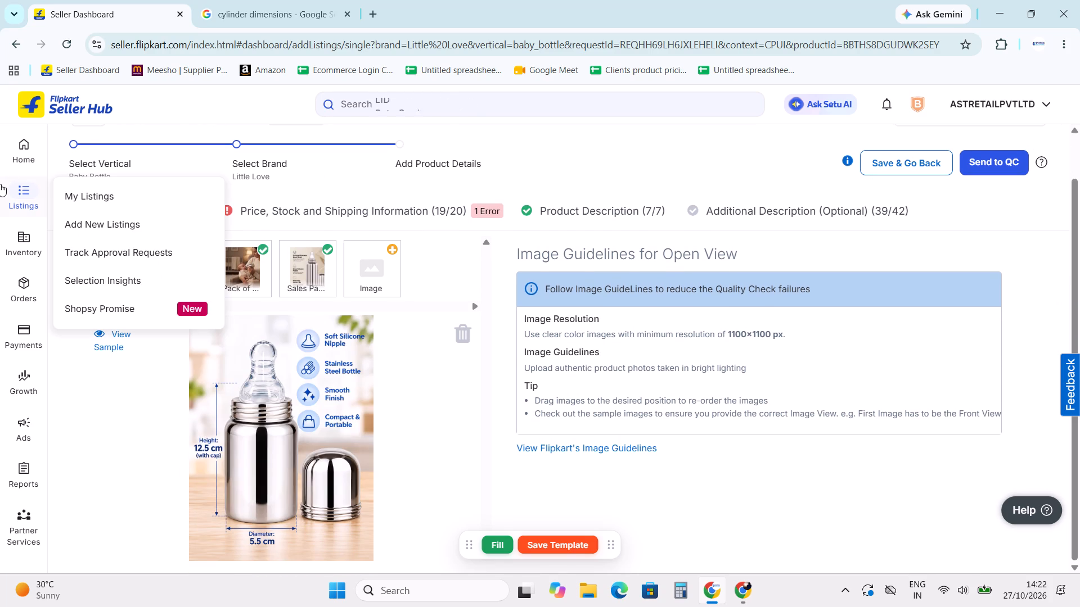
Return to the Listing Creation page and review the statuses of the single listings in progress.
{"action": "left_click", "coordinate": [97, 225]}
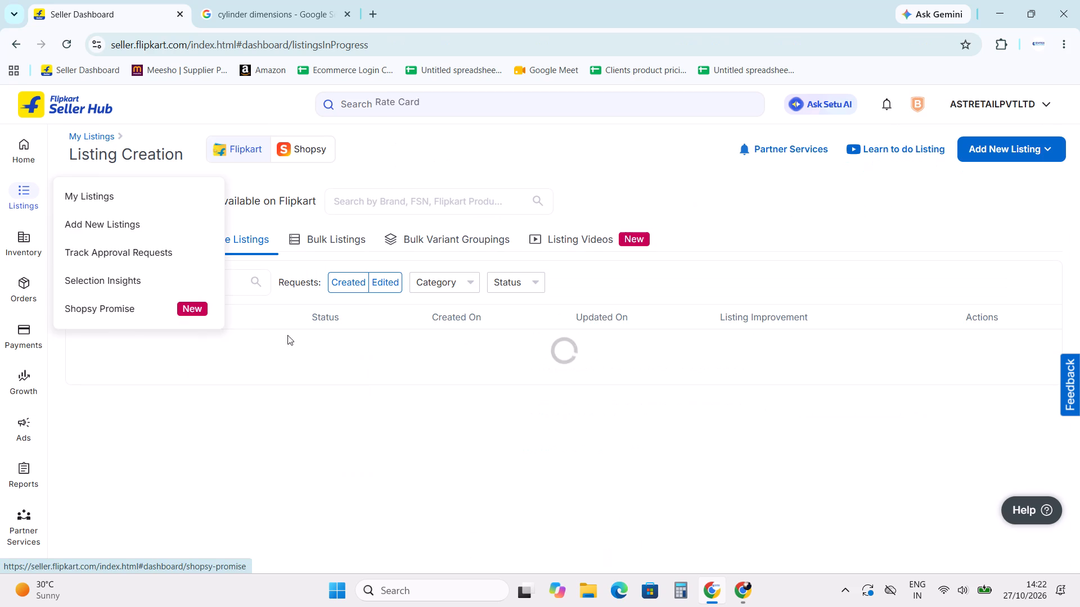
{"action": "scroll", "coordinate": [506, 314], "scroll_direction": "down", "scroll_amount": 3}
{"action": "scroll", "coordinate": [388, 346], "scroll_direction": "down", "scroll_amount": 10}
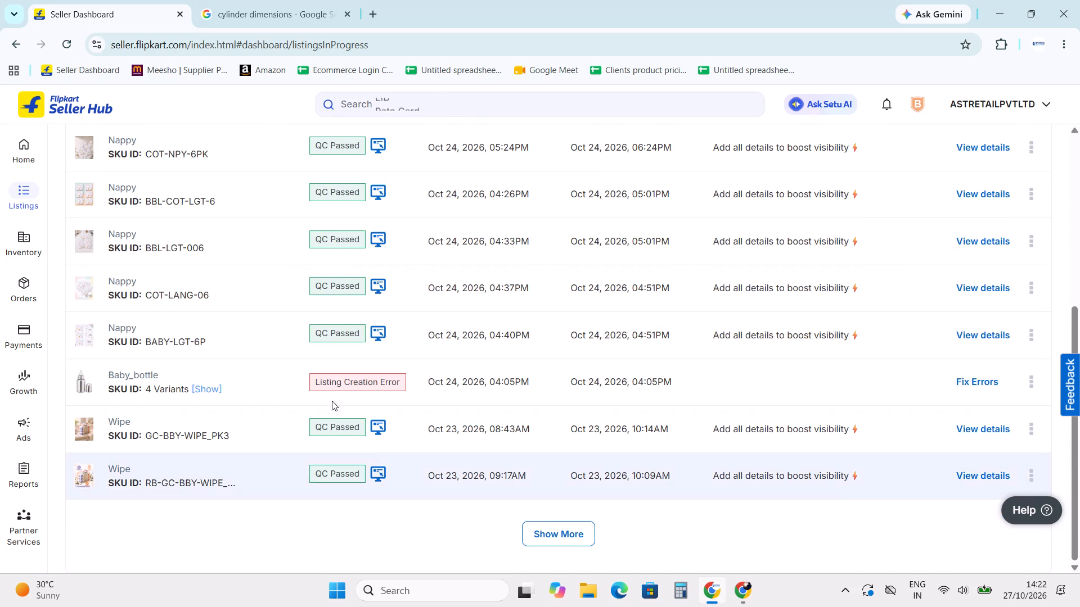
{"action": "scroll", "coordinate": [205, 303], "scroll_direction": "up", "scroll_amount": 10}
Open the ads Campaign Manager and review the campaigns' status, budget and spend.
{"action": "left_click", "coordinate": [3, 424]}
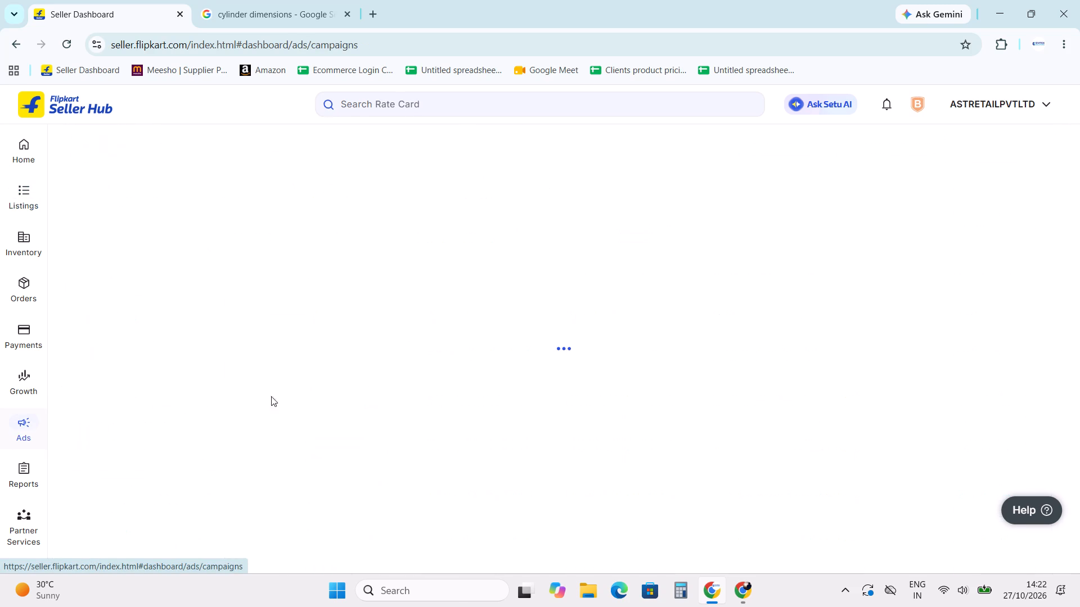
{"action": "scroll", "coordinate": [509, 279], "scroll_direction": "down", "scroll_amount": 3}
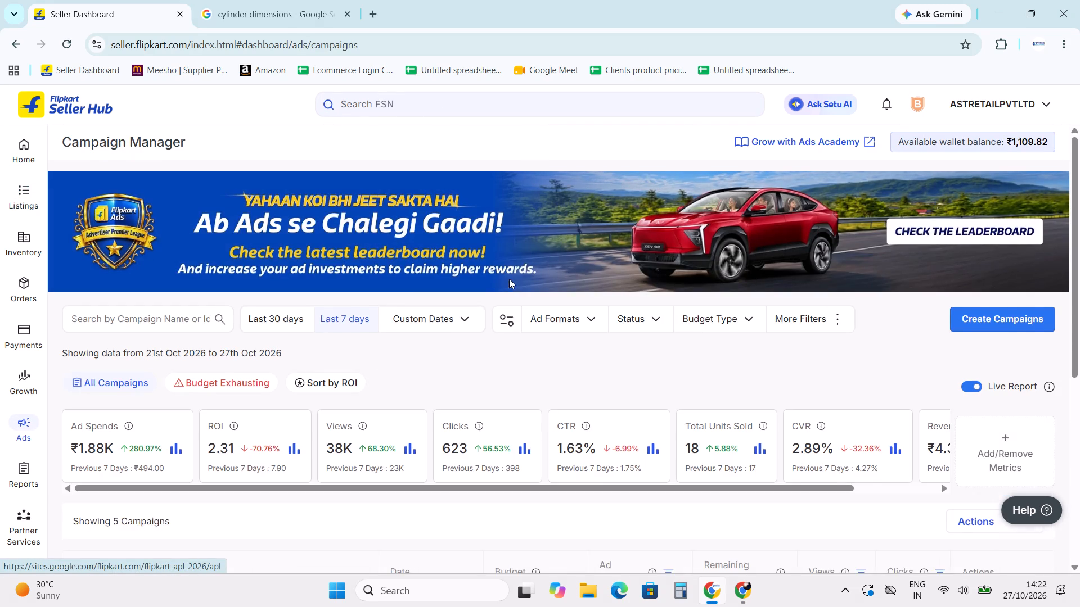
{"action": "scroll", "coordinate": [509, 279], "scroll_direction": "down", "scroll_amount": 3}
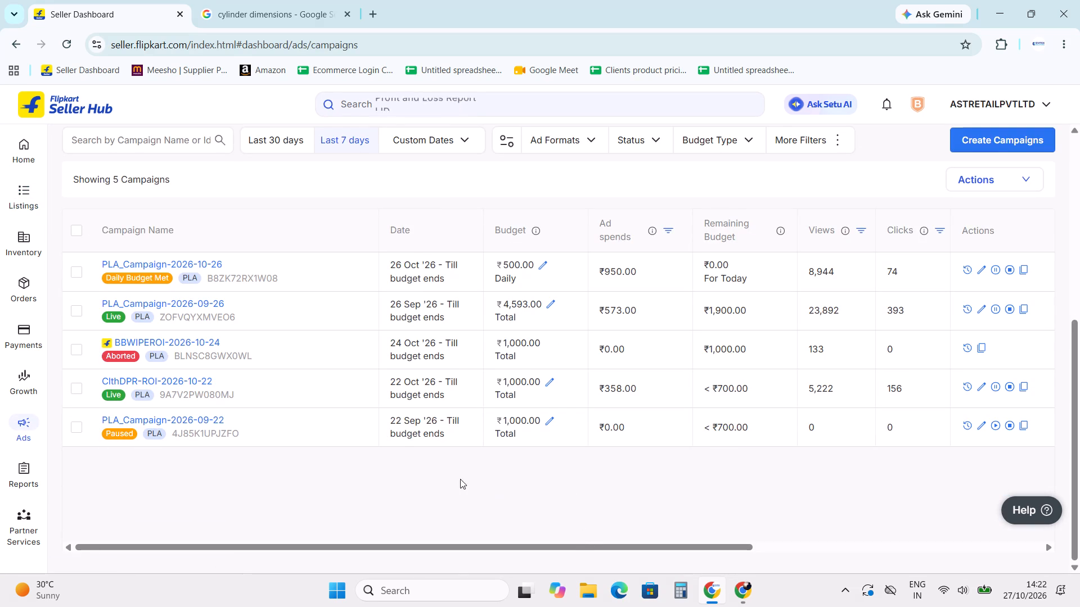
{"action": "scroll", "coordinate": [470, 479], "scroll_direction": "up", "scroll_amount": 5}
Open the forward orders, reload the page and review the upcoming orders.
{"action": "left_click", "coordinate": [25, 292]}
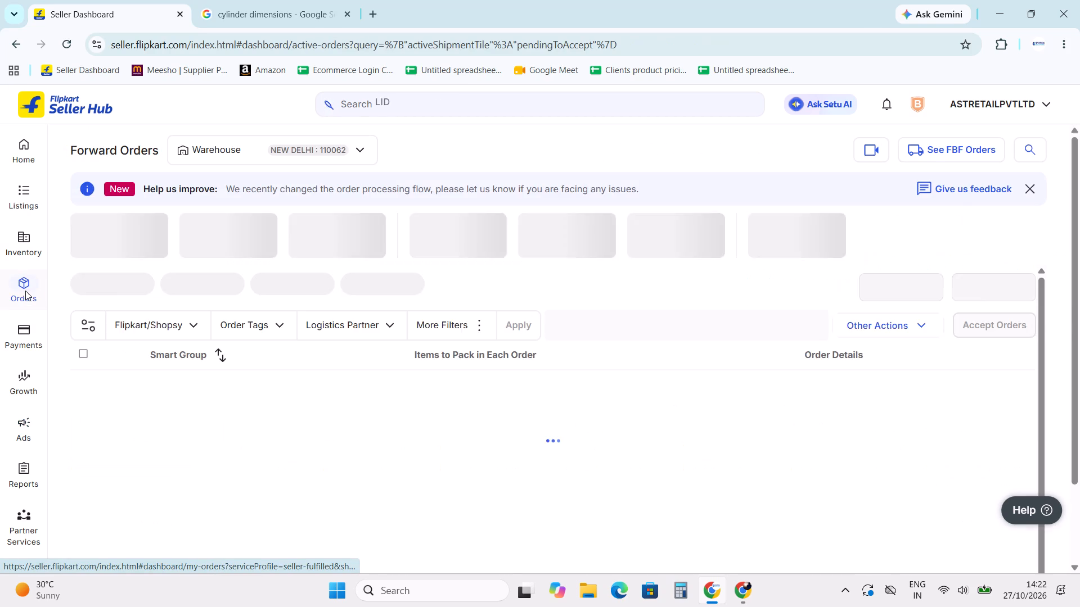
{"action": "left_click", "coordinate": [62, 45]}
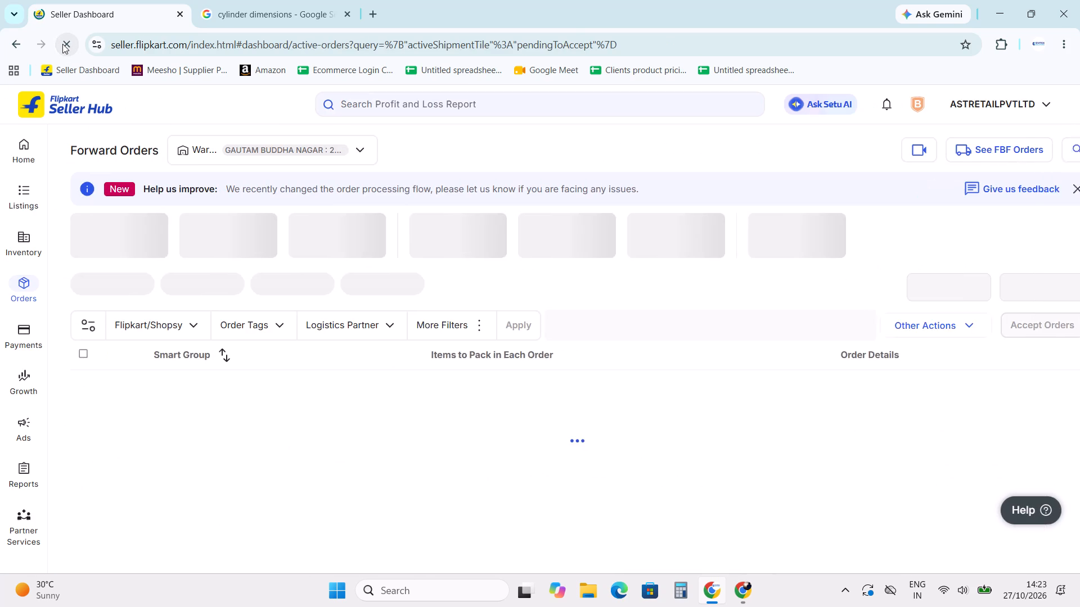
{"action": "left_click", "coordinate": [777, 231]}
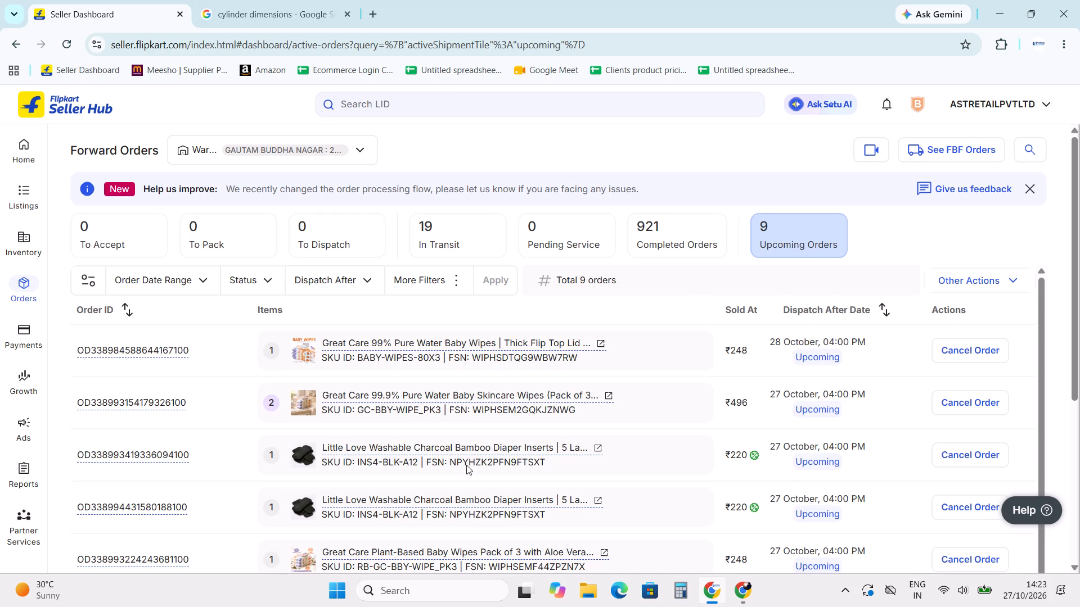
{"action": "scroll", "coordinate": [450, 372], "scroll_direction": "down", "scroll_amount": 20}
{"action": "scroll", "coordinate": [450, 372], "scroll_direction": "down", "scroll_amount": 12}
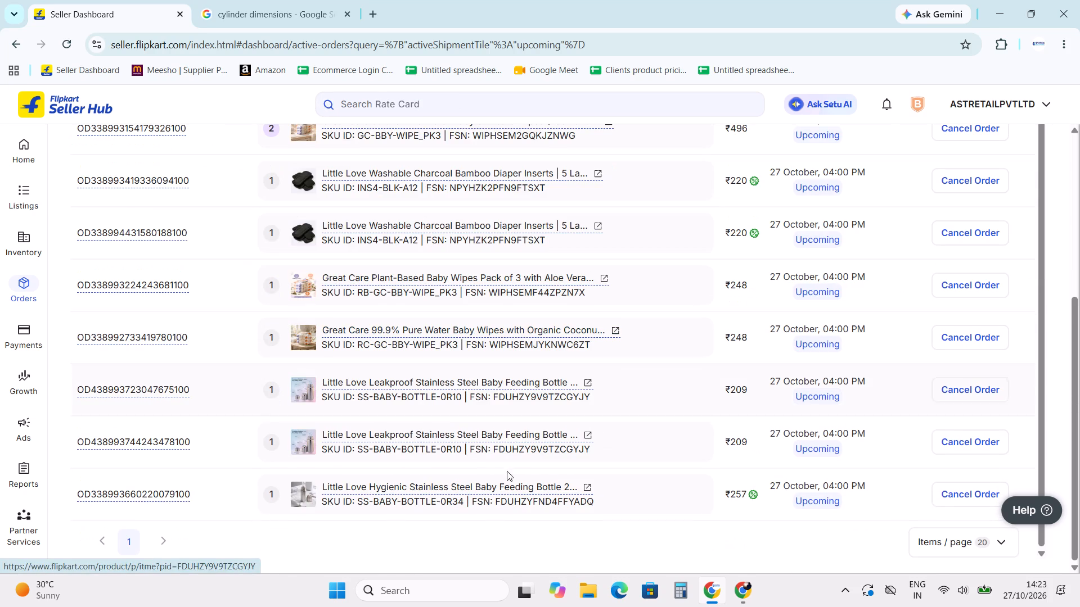
{"action": "left_click", "coordinate": [579, 531]}
{"action": "scroll", "coordinate": [592, 534], "scroll_direction": "up", "scroll_amount": 5}
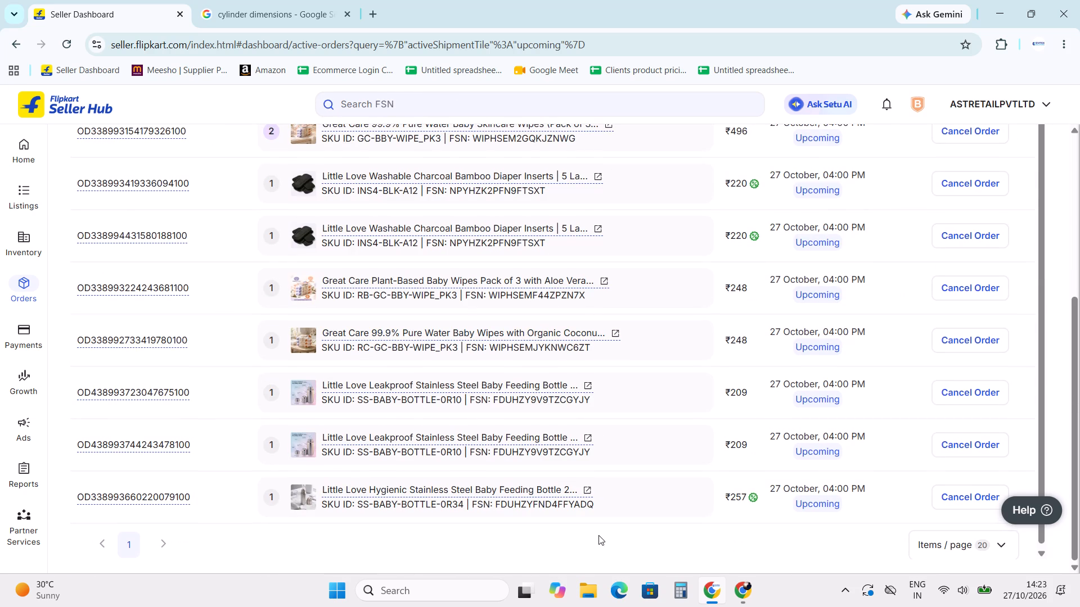
{"action": "scroll", "coordinate": [598, 535], "scroll_direction": "up", "scroll_amount": 17}
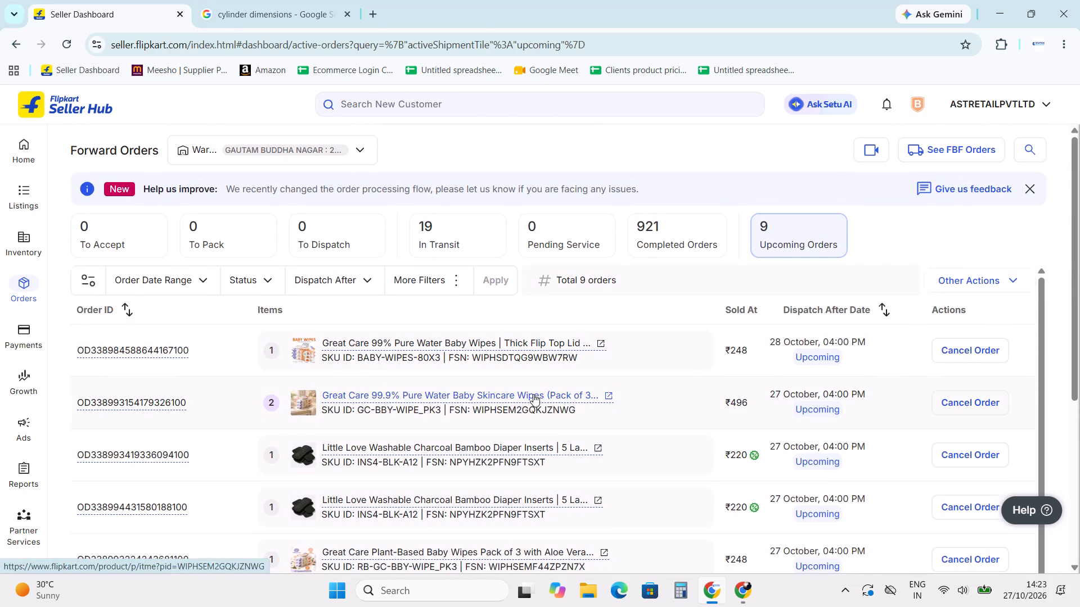
Open the Flipkart product page of the Great Care 99.9% Pure Water Baby Skincare Wipes and examine its full title, images and details.
{"action": "left_click", "coordinate": [533, 394]}
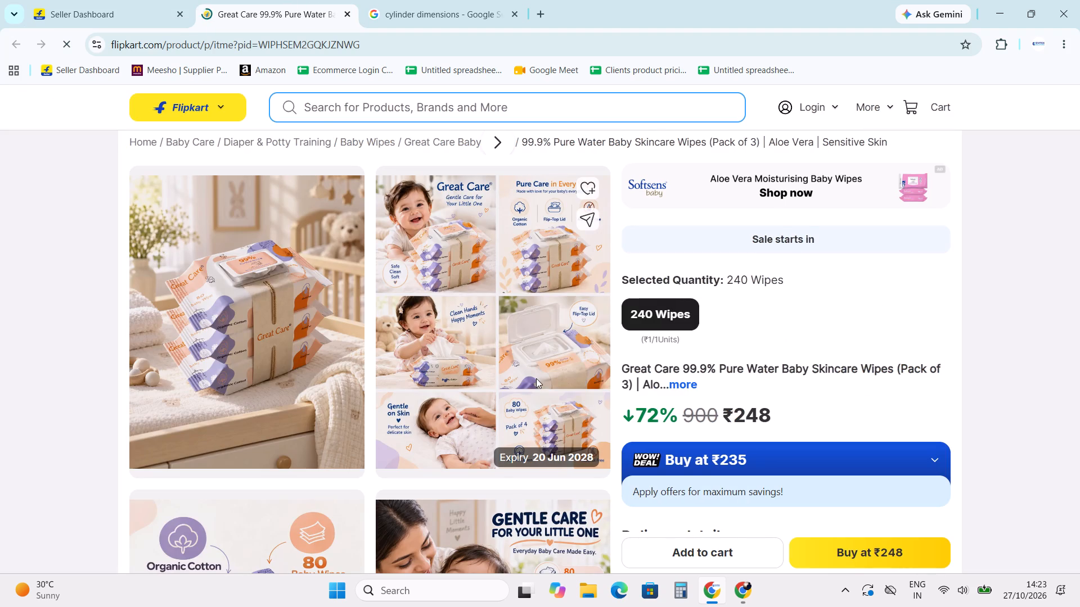
{"action": "left_click", "coordinate": [687, 380]}
{"action": "left_click", "coordinate": [687, 380]}
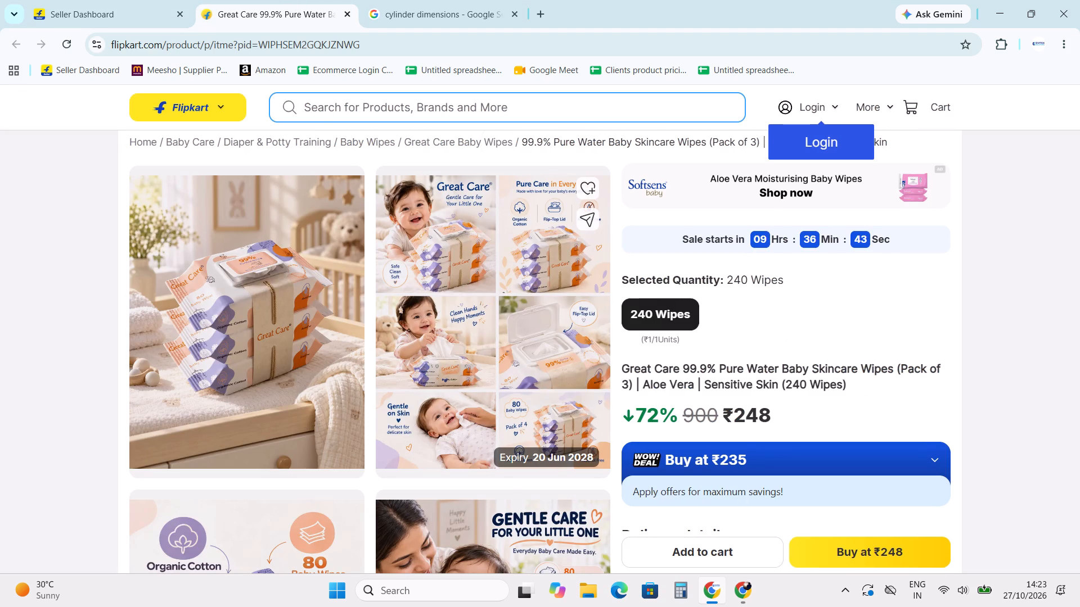
{"action": "scroll", "coordinate": [427, 281], "scroll_direction": "down", "scroll_amount": 7}
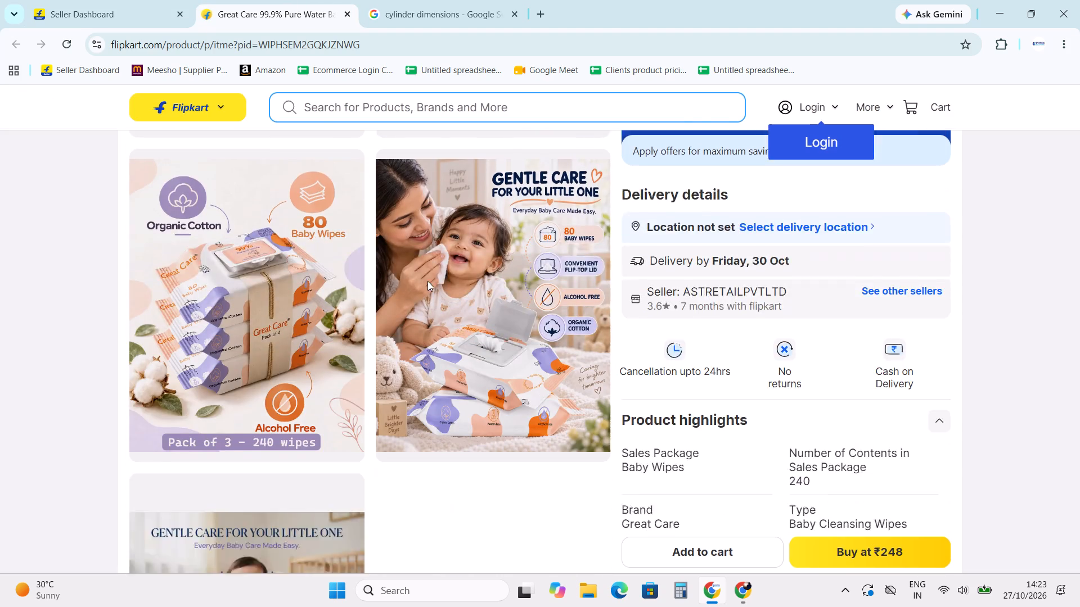
{"action": "scroll", "coordinate": [427, 281], "scroll_direction": "down", "scroll_amount": 7}
{"action": "scroll", "coordinate": [427, 279], "scroll_direction": "up", "scroll_amount": 8}
{"action": "scroll", "coordinate": [433, 274], "scroll_direction": "up", "scroll_amount": 16}
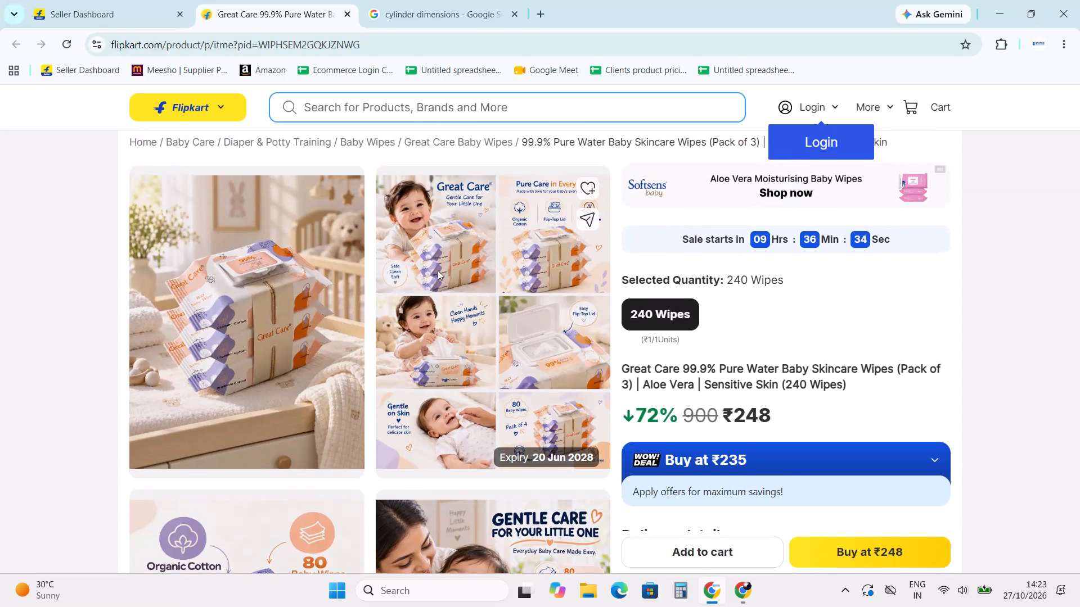
Examine the wipes' remaining images, product highlights and ratings section, then close the product page and the cylinder dimensions search.
{"action": "scroll", "coordinate": [438, 270], "scroll_direction": "down", "scroll_amount": 9}
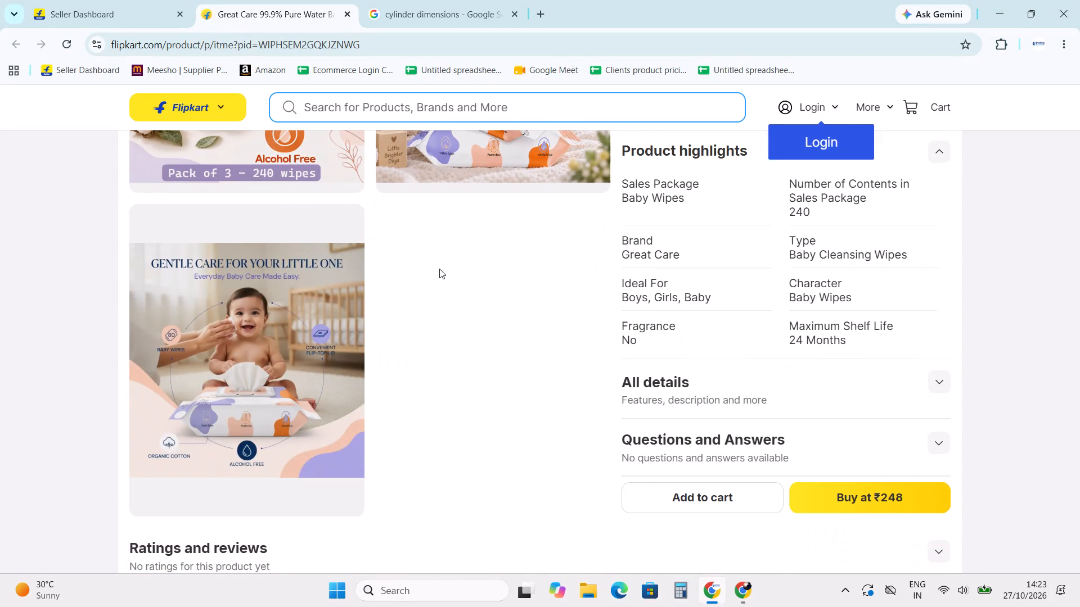
{"action": "scroll", "coordinate": [440, 268], "scroll_direction": "down", "scroll_amount": 2}
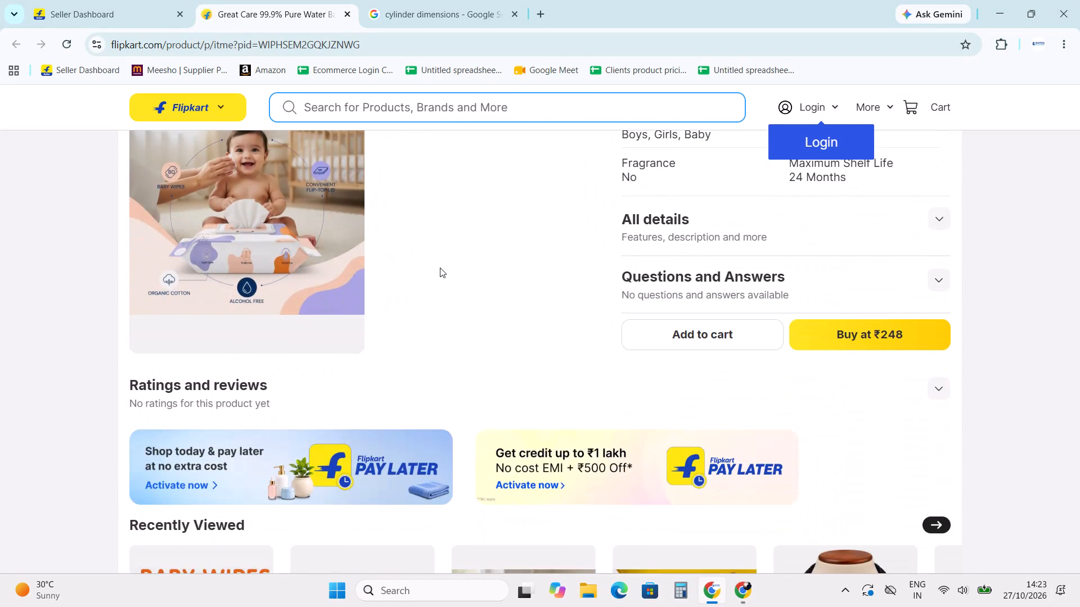
{"action": "scroll", "coordinate": [442, 266], "scroll_direction": "up", "scroll_amount": 20}
{"action": "scroll", "coordinate": [442, 266], "scroll_direction": "up", "scroll_amount": 16}
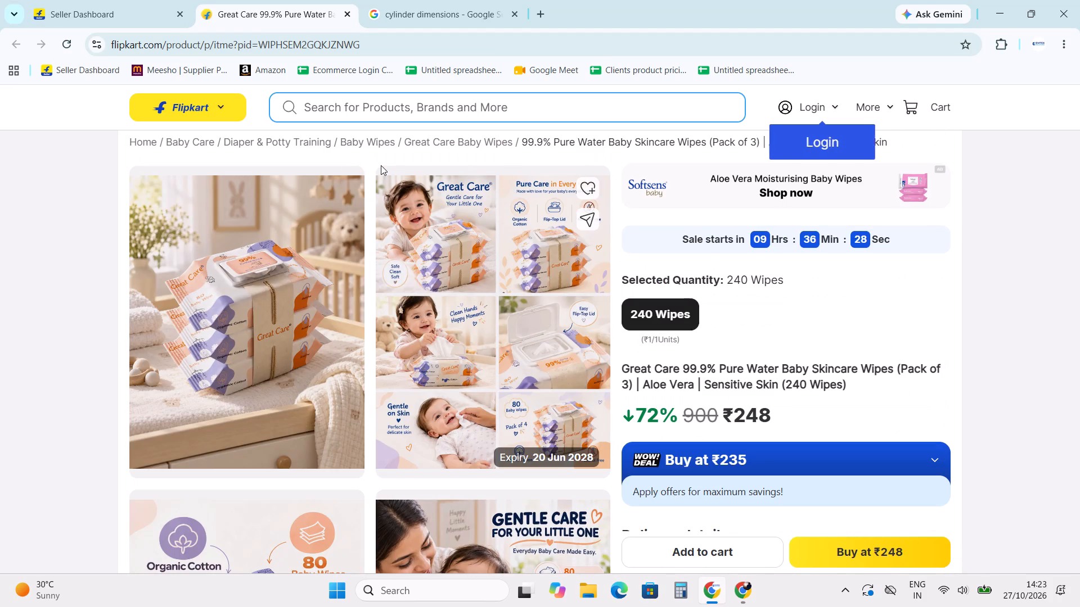
{"action": "left_click", "coordinate": [343, 15]}
{"action": "left_click", "coordinate": [343, 15]}
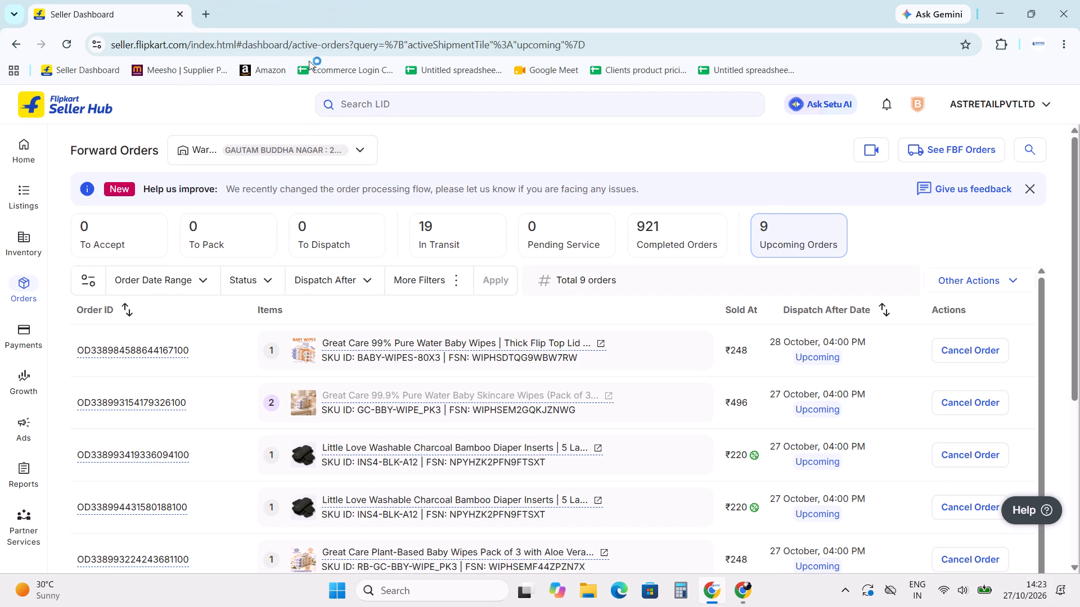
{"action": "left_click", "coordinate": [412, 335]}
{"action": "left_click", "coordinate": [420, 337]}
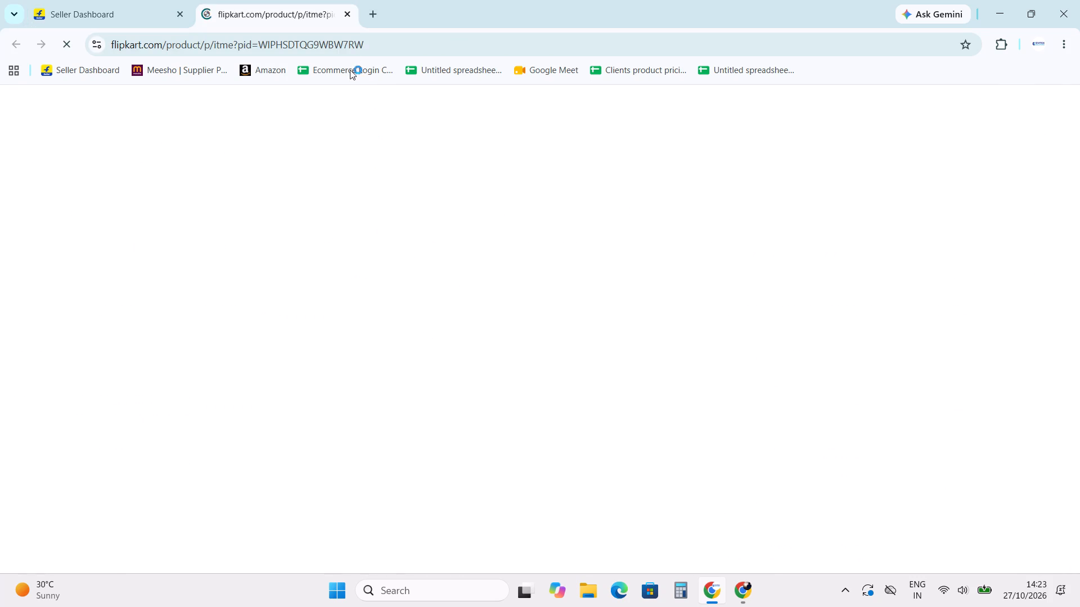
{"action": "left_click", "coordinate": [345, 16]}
Open the product page of the Great Care 99.9% Pure Water Baby Wipes with Organic Coconut Oil, examine it and close it.
{"action": "scroll", "coordinate": [397, 354], "scroll_direction": "down", "scroll_amount": 1}
{"action": "scroll", "coordinate": [391, 445], "scroll_direction": "down", "scroll_amount": 2}
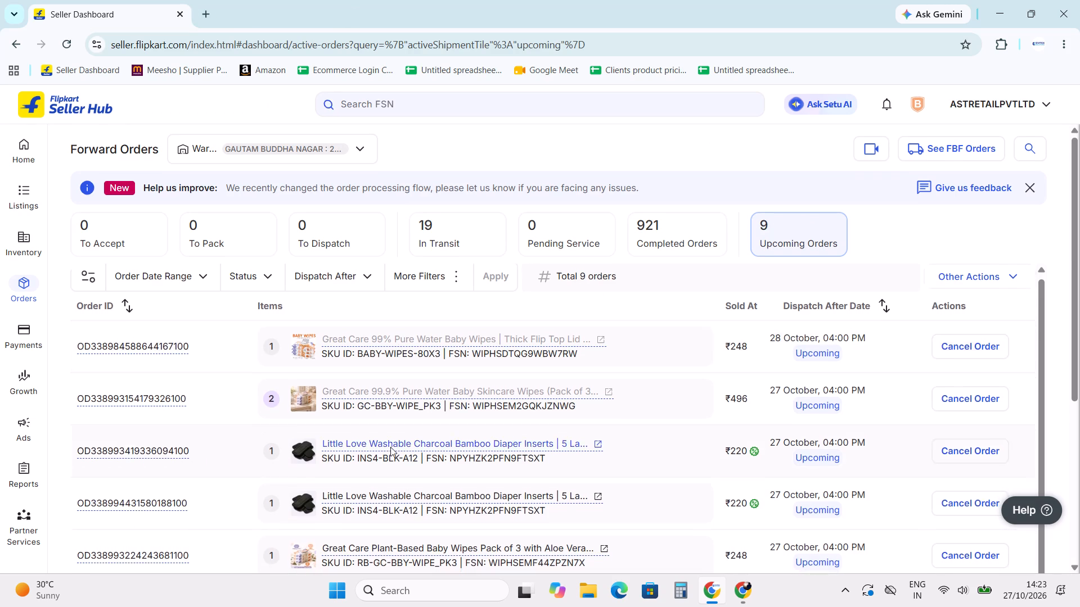
{"action": "scroll", "coordinate": [390, 447], "scroll_direction": "down", "scroll_amount": 1}
{"action": "left_click", "coordinate": [421, 391]}
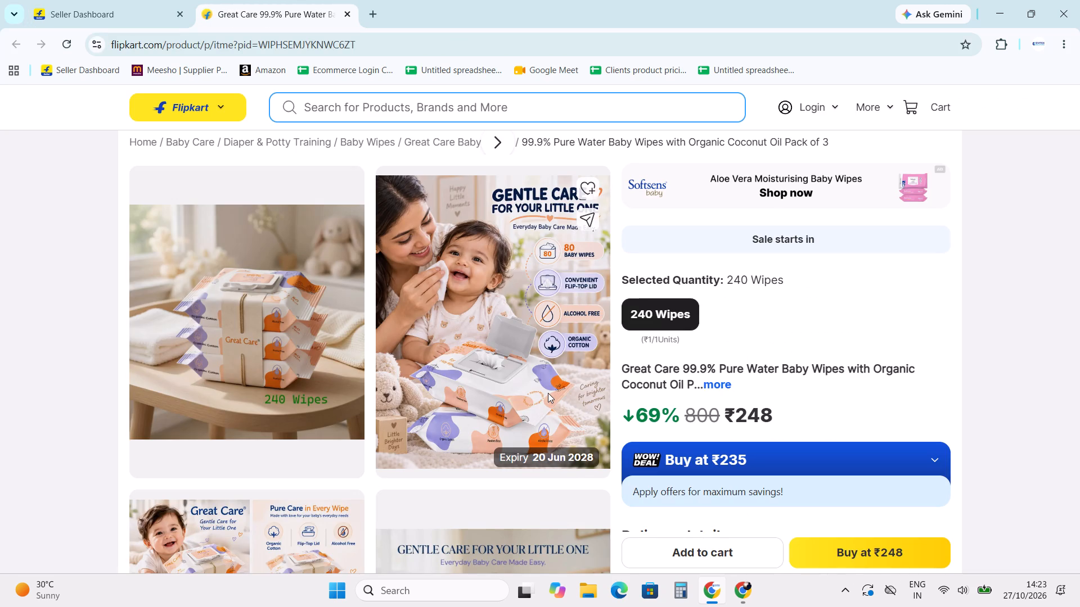
{"action": "scroll", "coordinate": [383, 365], "scroll_direction": "down", "scroll_amount": 4}
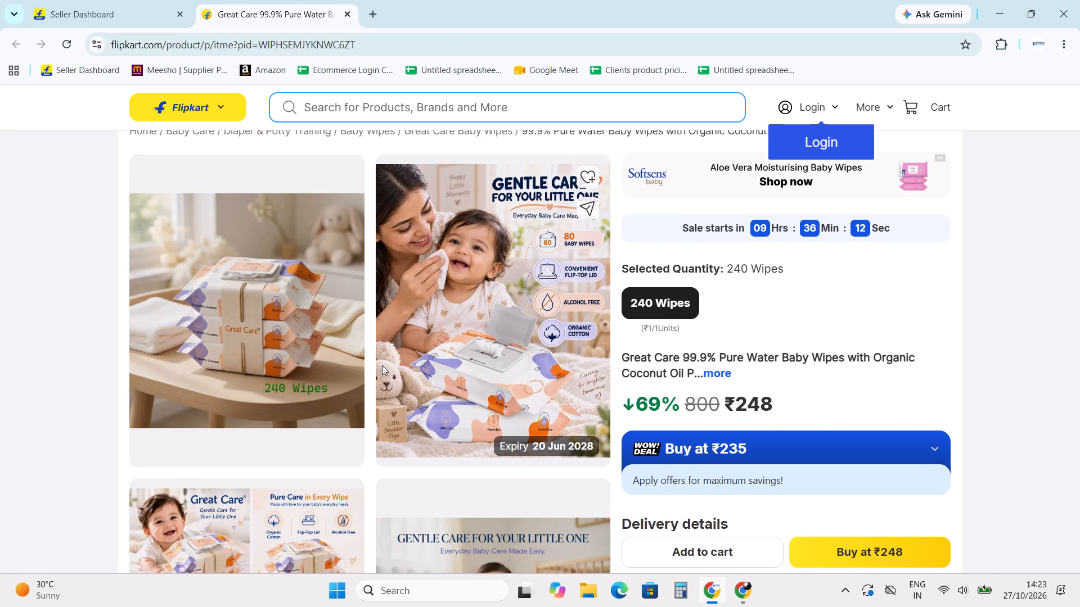
{"action": "scroll", "coordinate": [382, 365], "scroll_direction": "down", "scroll_amount": 1}
{"action": "scroll", "coordinate": [389, 374], "scroll_direction": "up", "scroll_amount": 6}
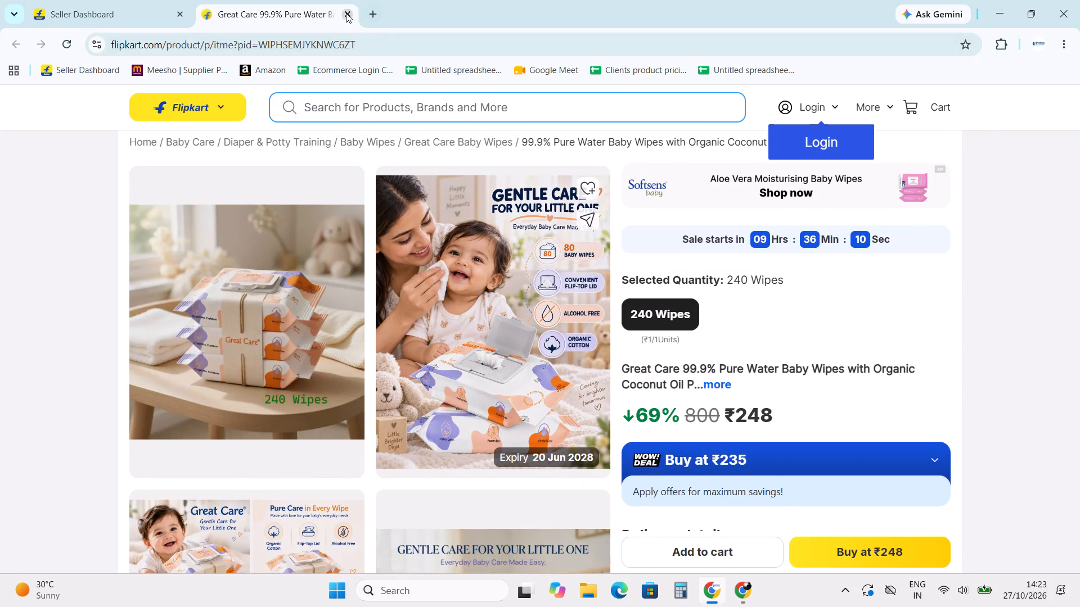
{"action": "left_click", "coordinate": [346, 13]}
Review the full list of ASTRETAILPVTLTD's upcoming orders, including items, SKUs, prices and dispatch dates.
{"action": "scroll", "coordinate": [454, 299], "scroll_direction": "up", "scroll_amount": 9}
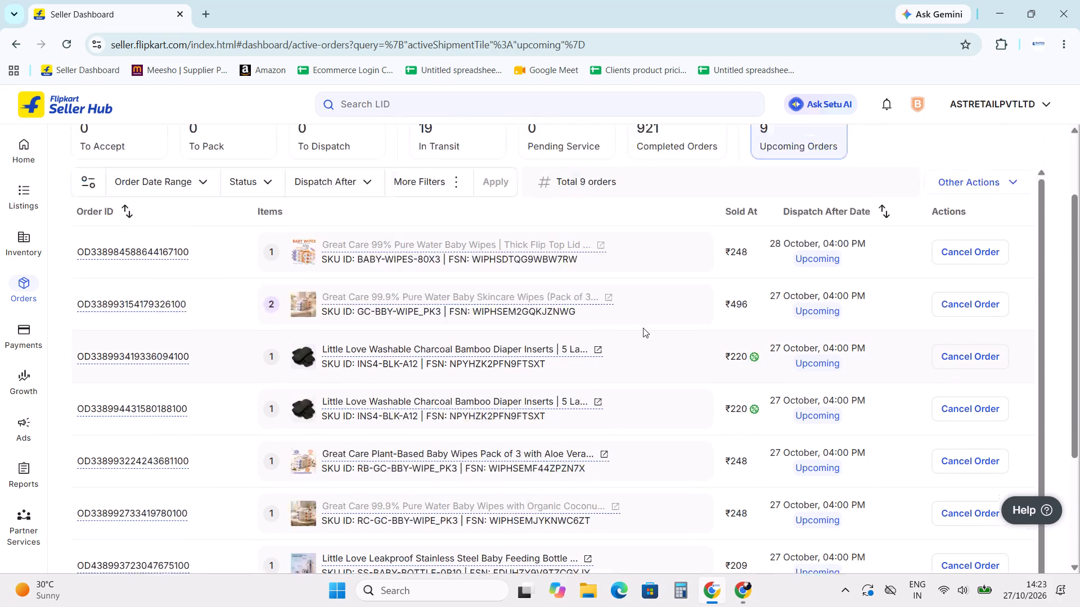
{"action": "scroll", "coordinate": [643, 328], "scroll_direction": "up", "scroll_amount": 3}
{"action": "scroll", "coordinate": [674, 323], "scroll_direction": "down", "scroll_amount": 4}
{"action": "scroll", "coordinate": [487, 348], "scroll_direction": "down", "scroll_amount": 4}
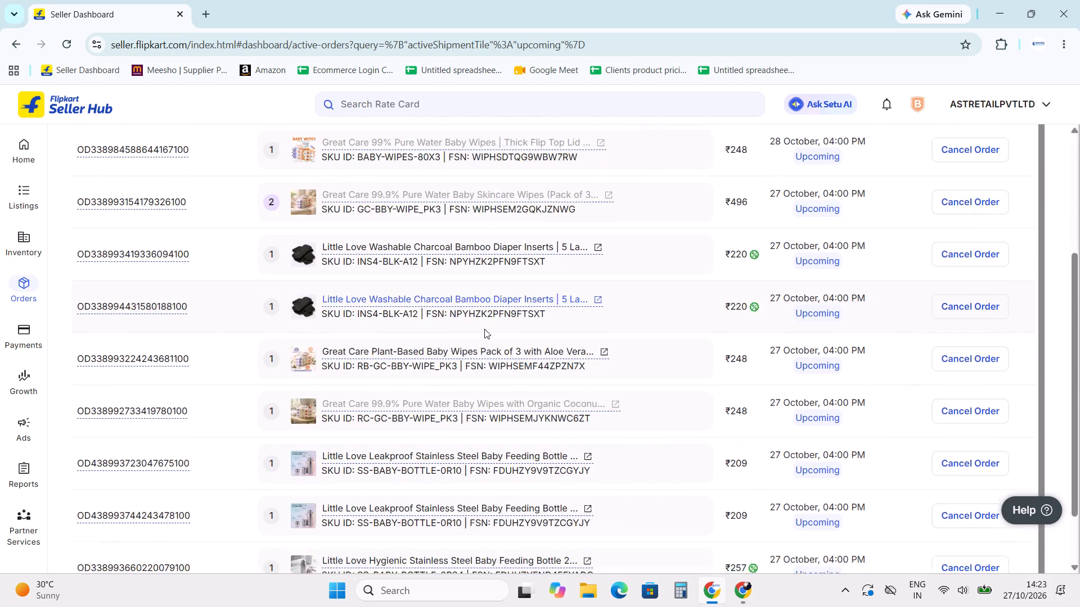
{"action": "scroll", "coordinate": [484, 329], "scroll_direction": "down", "scroll_amount": 8}
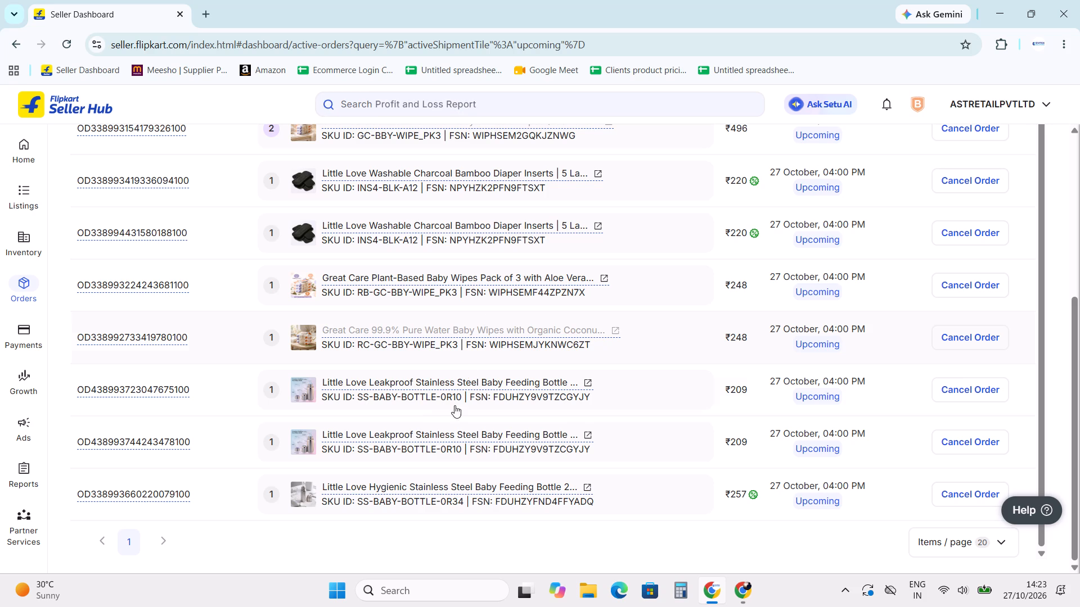
{"action": "scroll", "coordinate": [461, 419], "scroll_direction": "up", "scroll_amount": 20}
{"action": "scroll", "coordinate": [461, 419], "scroll_direction": "up", "scroll_amount": 4}
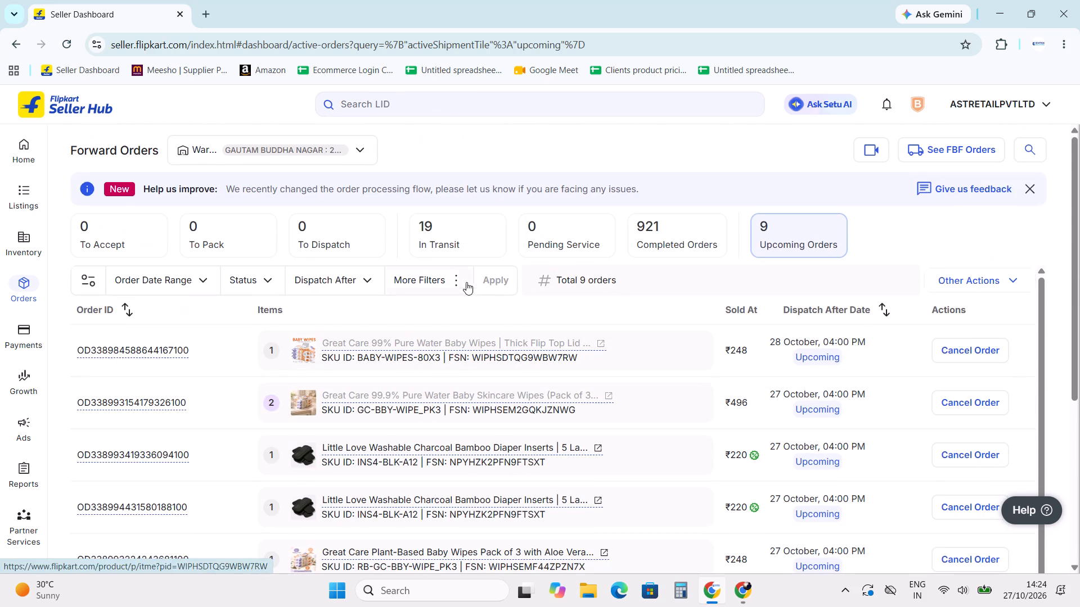
Switch to the seller account listed directly above SAUMEGHCREATIONS and reload its home page.
{"action": "left_click", "coordinate": [995, 105]}
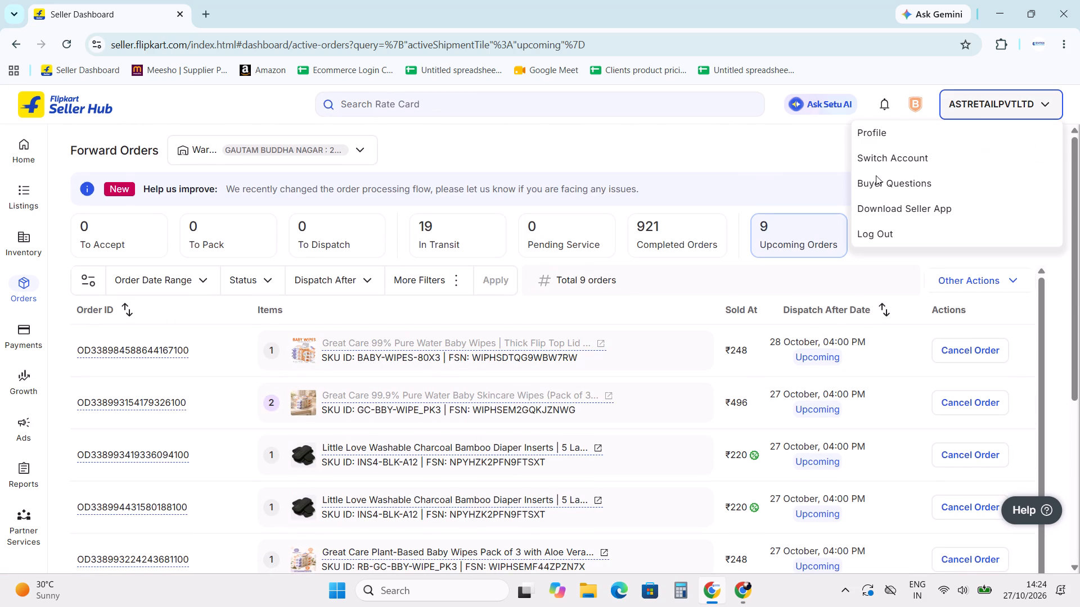
{"action": "left_click", "coordinate": [874, 166]}
{"action": "left_click", "coordinate": [877, 159]}
{"action": "scroll", "coordinate": [395, 291], "scroll_direction": "down", "scroll_amount": 2}
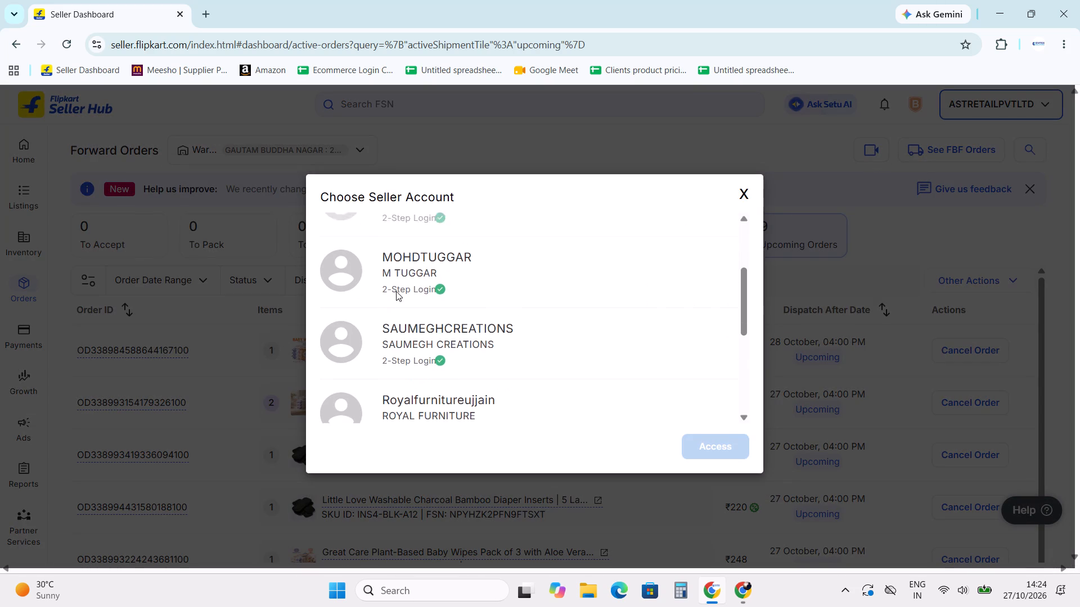
{"action": "left_click", "coordinate": [420, 265]}
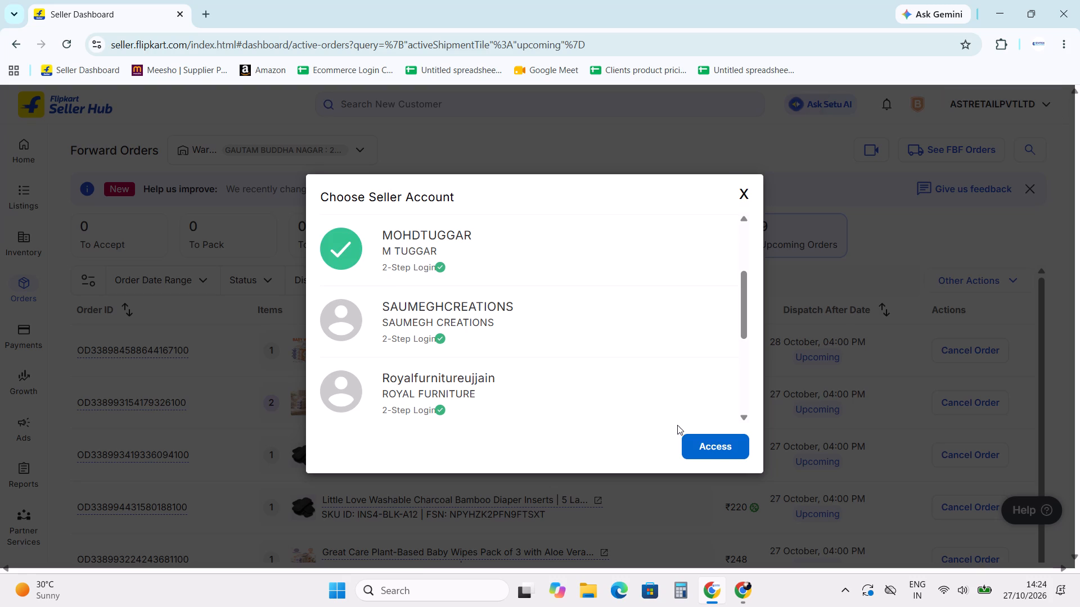
{"action": "left_click", "coordinate": [724, 453]}
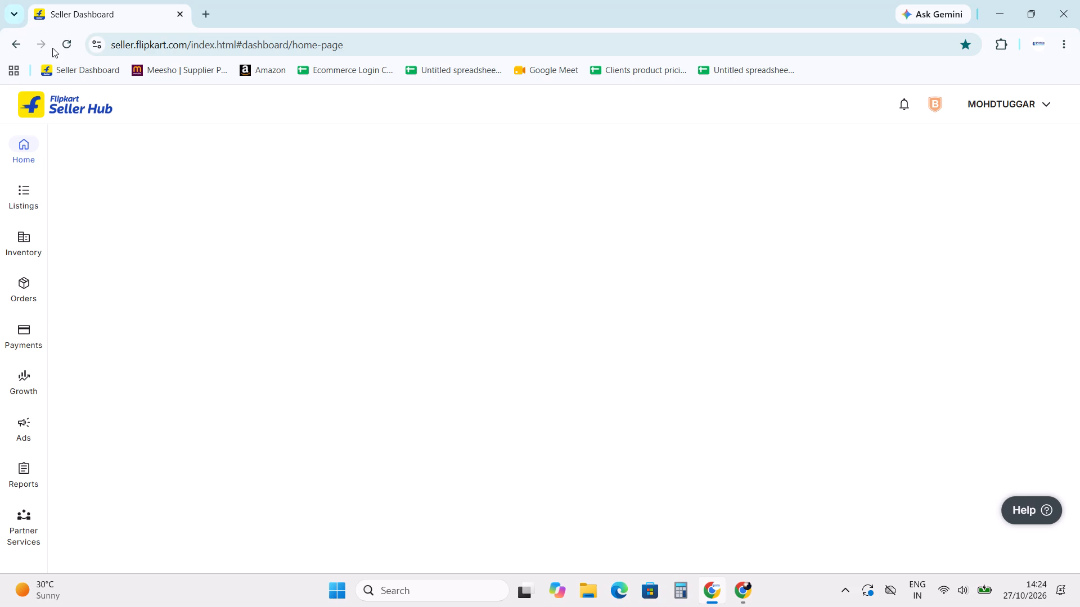
{"action": "left_click", "coordinate": [67, 41]}
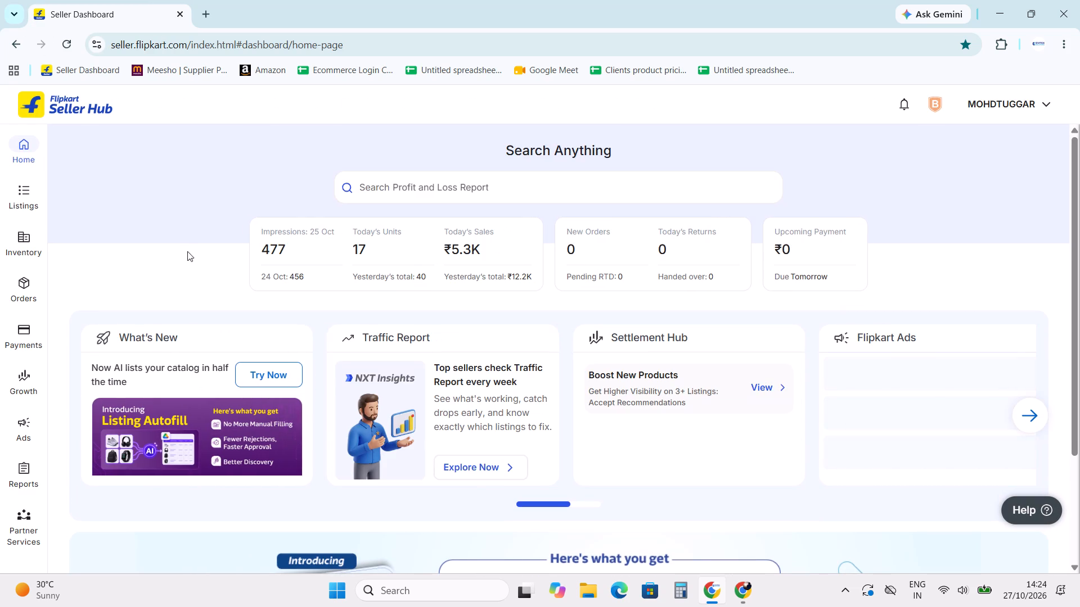
Open the account's orders, select the New Delhi warehouse and review the upcoming orders.
{"action": "left_click", "coordinate": [33, 291]}
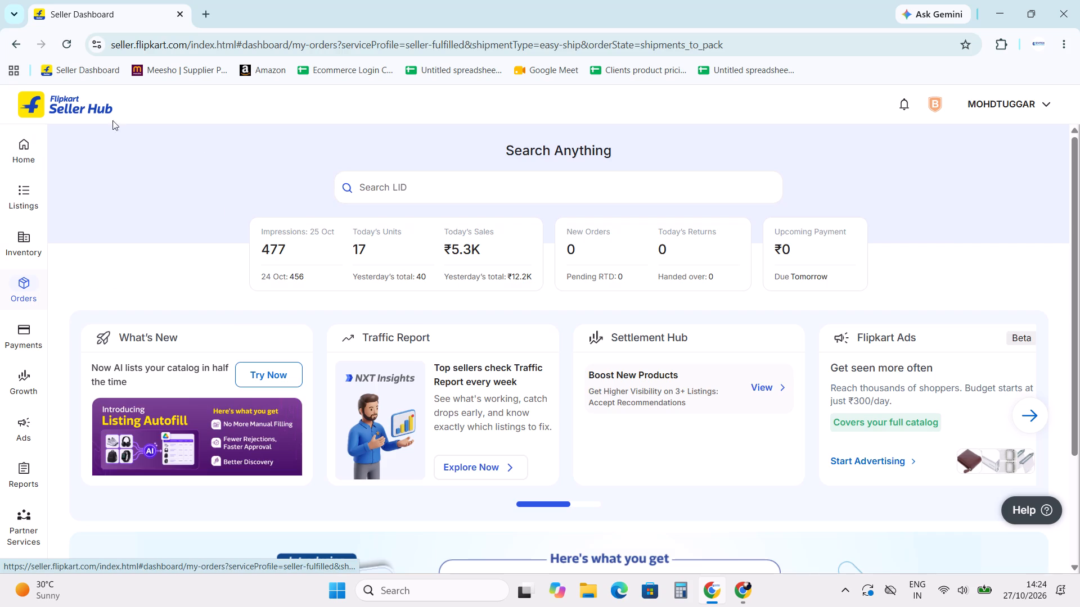
{"action": "left_click", "coordinate": [70, 48]}
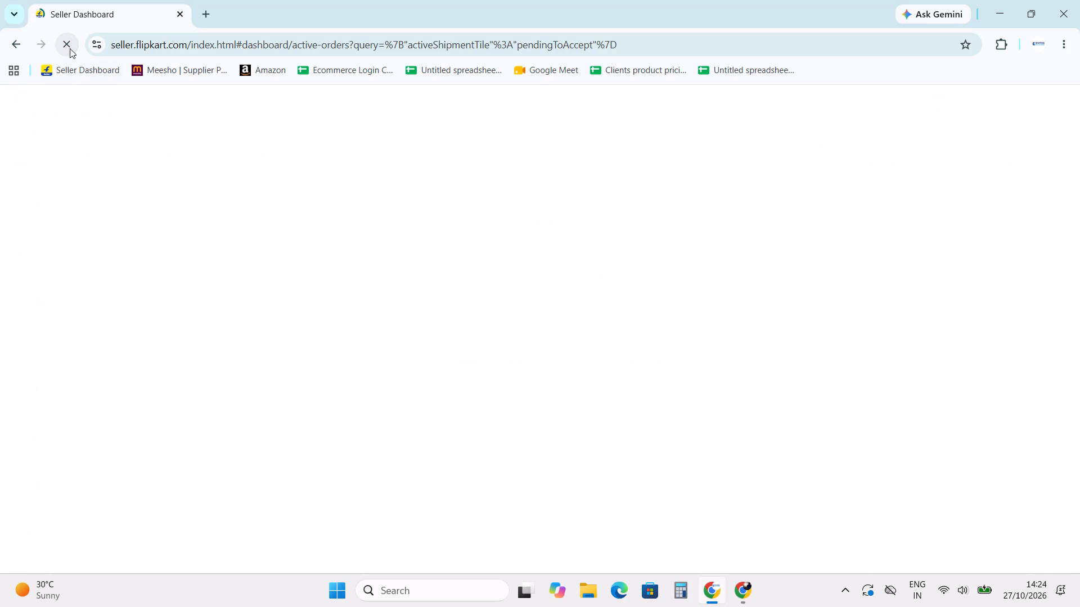
{"action": "left_click", "coordinate": [260, 143]}
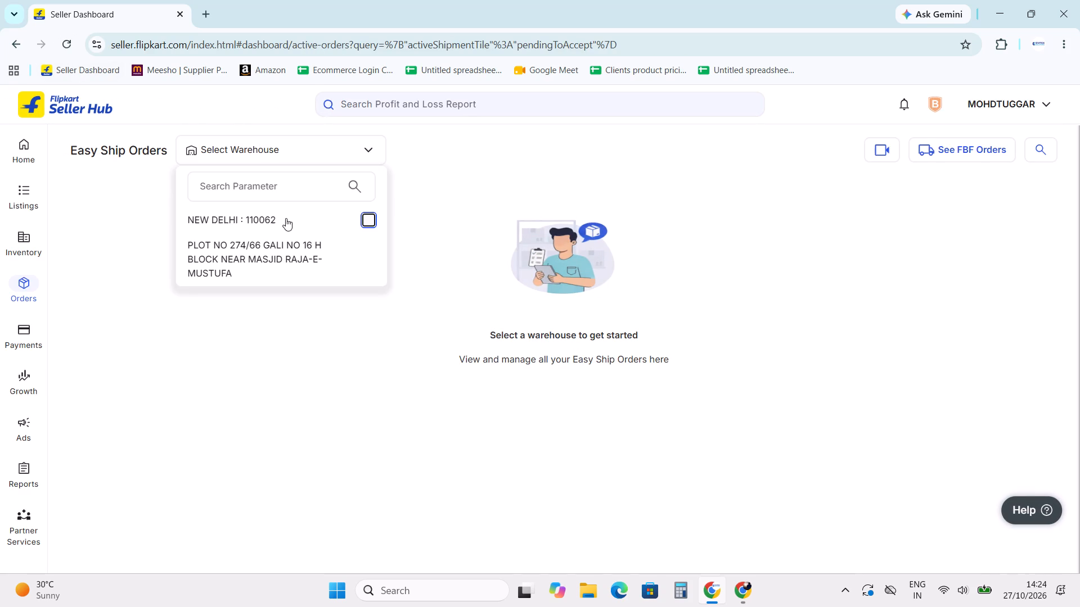
{"action": "left_click", "coordinate": [286, 218]}
{"action": "left_click", "coordinate": [779, 230]}
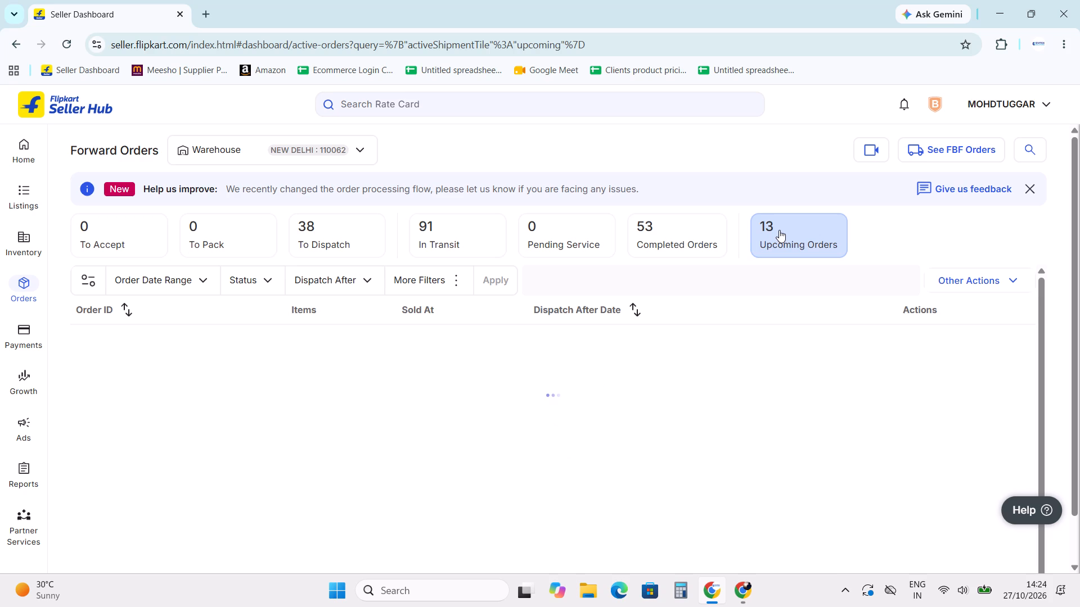
{"action": "scroll", "coordinate": [952, 206], "scroll_direction": "down", "scroll_amount": 19}
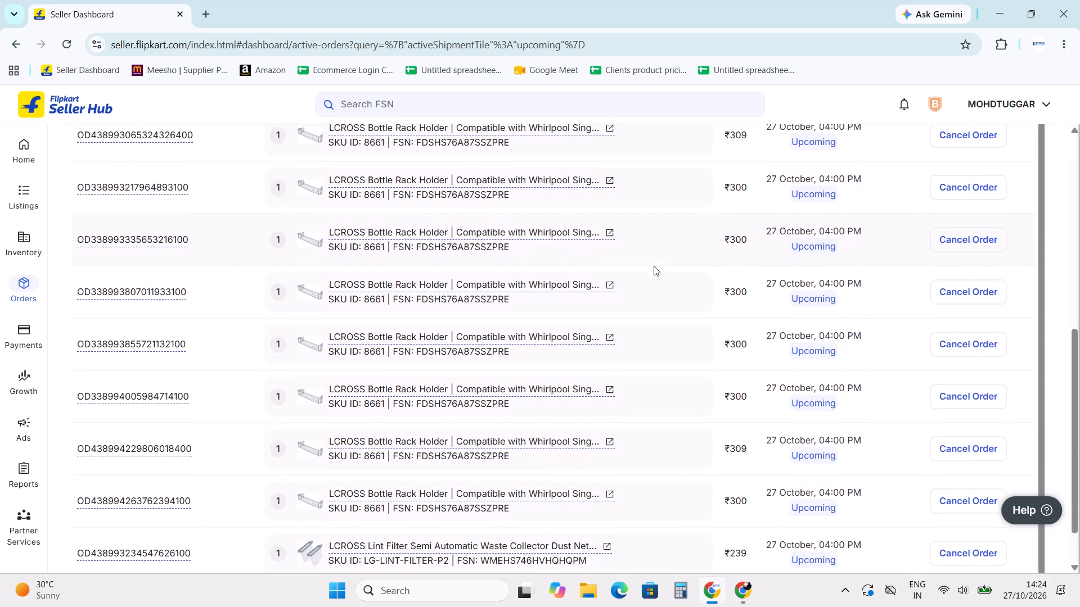
{"action": "scroll", "coordinate": [654, 266], "scroll_direction": "down", "scroll_amount": 13}
{"action": "scroll", "coordinate": [595, 365], "scroll_direction": "up", "scroll_amount": 20}
{"action": "scroll", "coordinate": [595, 365], "scroll_direction": "up", "scroll_amount": 1}
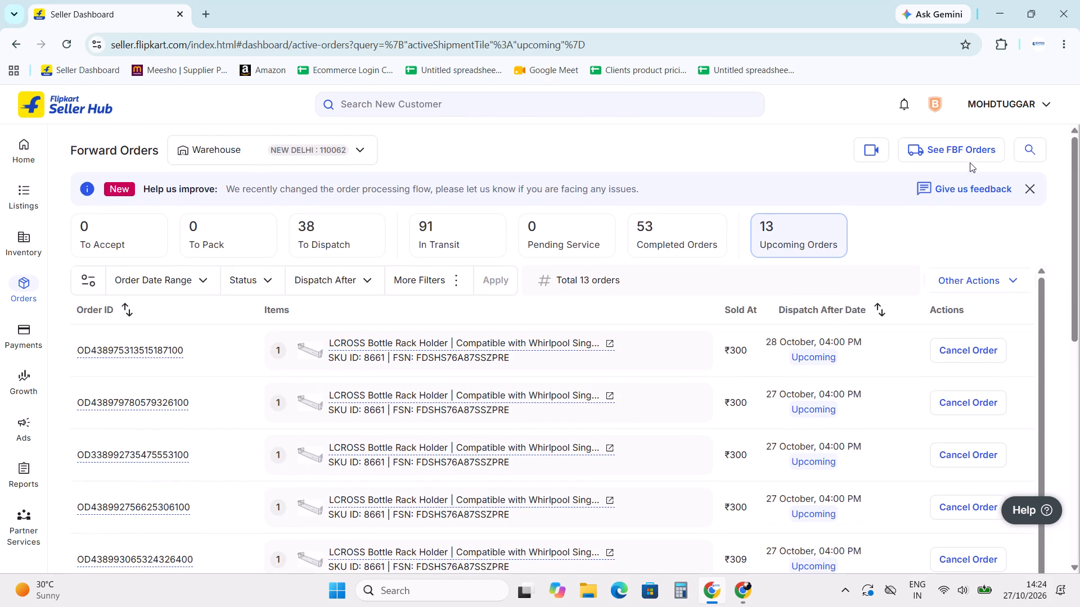
Look through the available seller accounts and switch to PurvanshCreationn to view its home dashboard.
{"action": "left_click", "coordinate": [1001, 114]}
{"action": "left_click", "coordinate": [913, 160]}
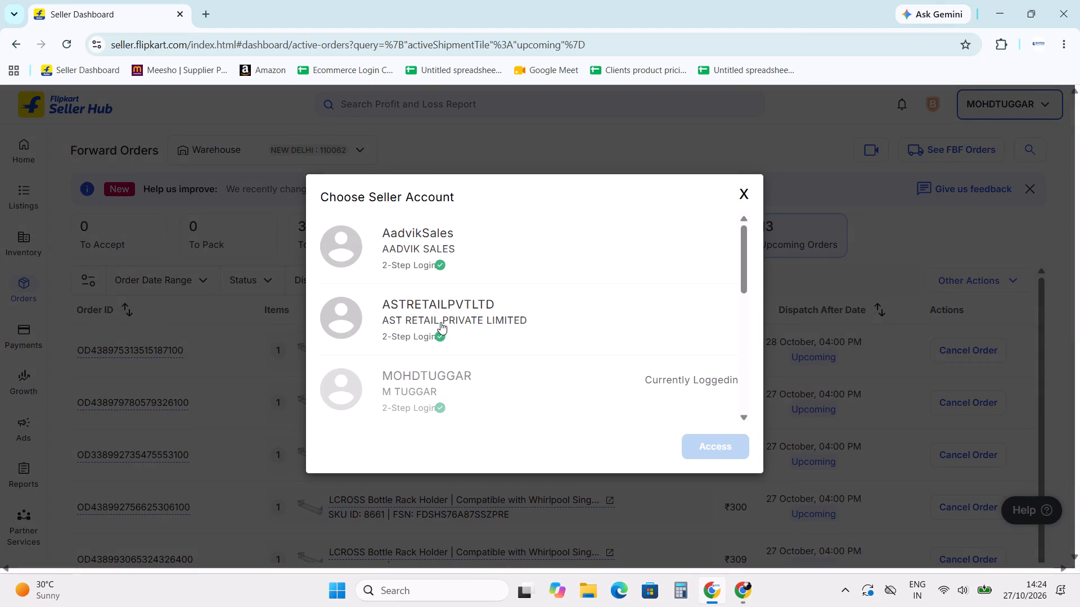
{"action": "scroll", "coordinate": [438, 320], "scroll_direction": "down", "scroll_amount": 9}
{"action": "scroll", "coordinate": [441, 317], "scroll_direction": "up", "scroll_amount": 1}
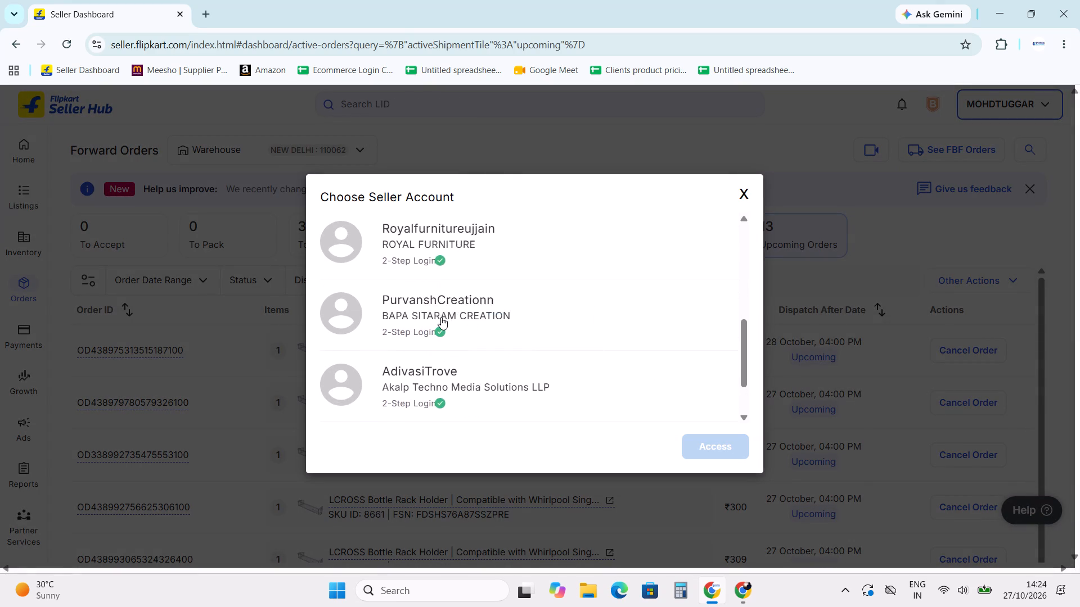
{"action": "scroll", "coordinate": [442, 316], "scroll_direction": "up", "scroll_amount": 1}
{"action": "scroll", "coordinate": [443, 315], "scroll_direction": "down", "scroll_amount": 16}
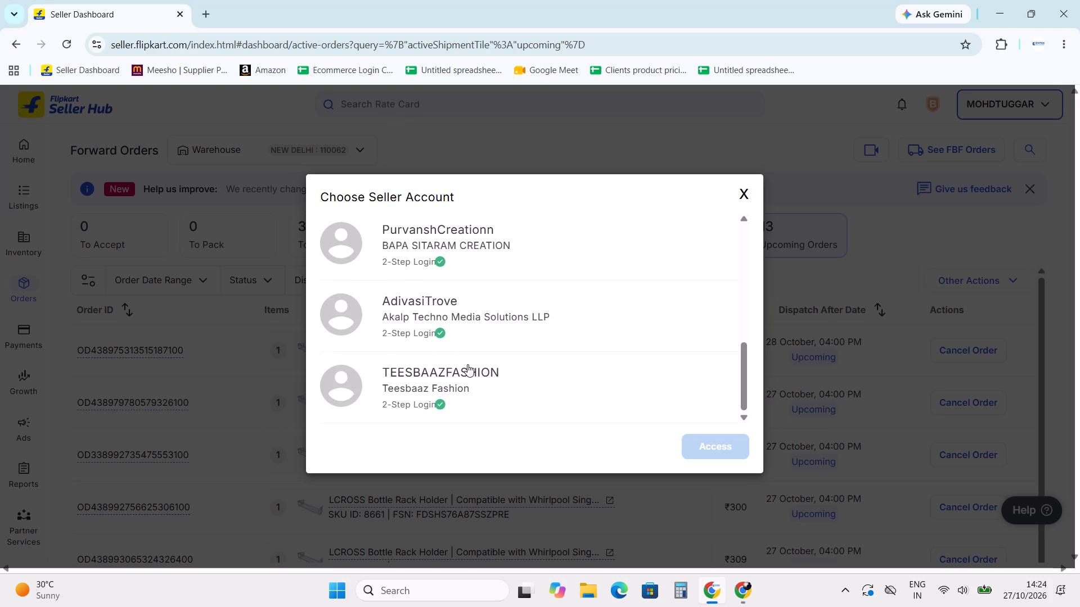
{"action": "scroll", "coordinate": [467, 364], "scroll_direction": "down", "scroll_amount": 5}
{"action": "left_click", "coordinate": [423, 242]}
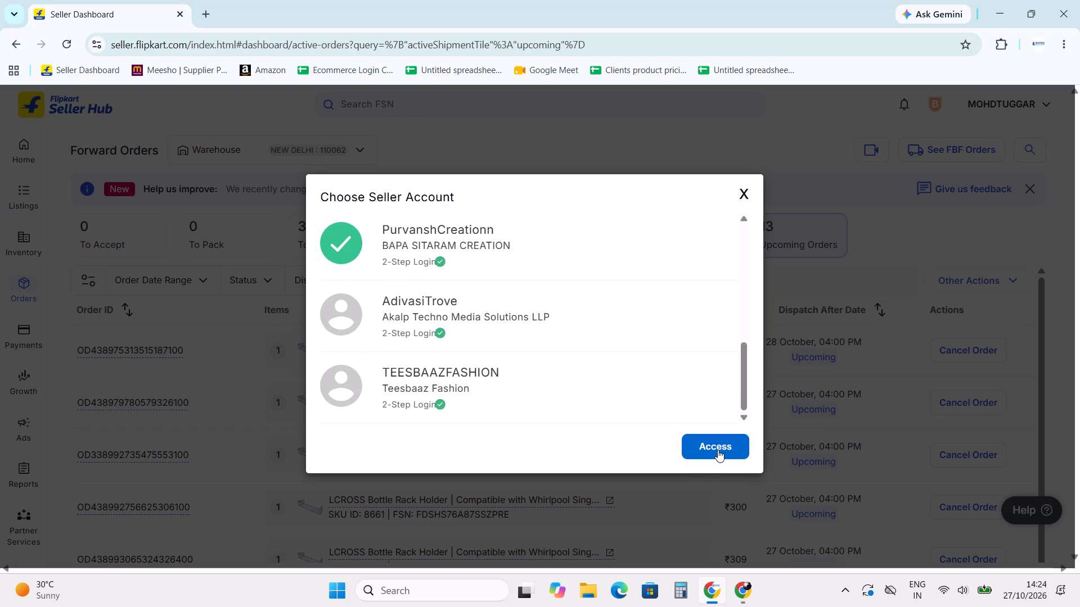
{"action": "left_click", "coordinate": [718, 447]}
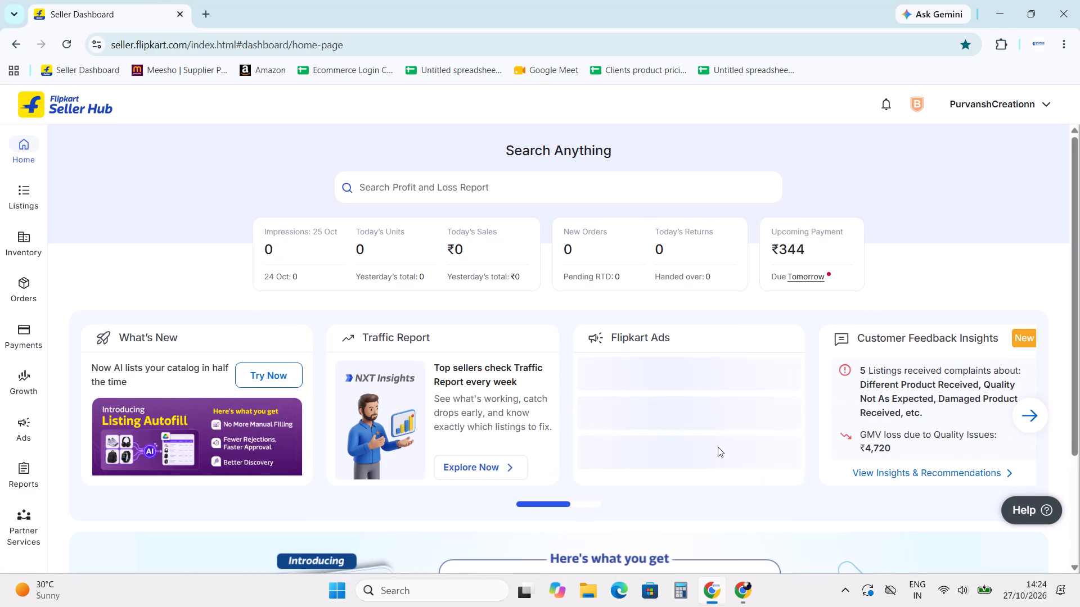
Switch to the AdivasiTrove seller account and reload its home page.
{"action": "left_click", "coordinate": [991, 111]}
{"action": "left_click", "coordinate": [925, 162]}
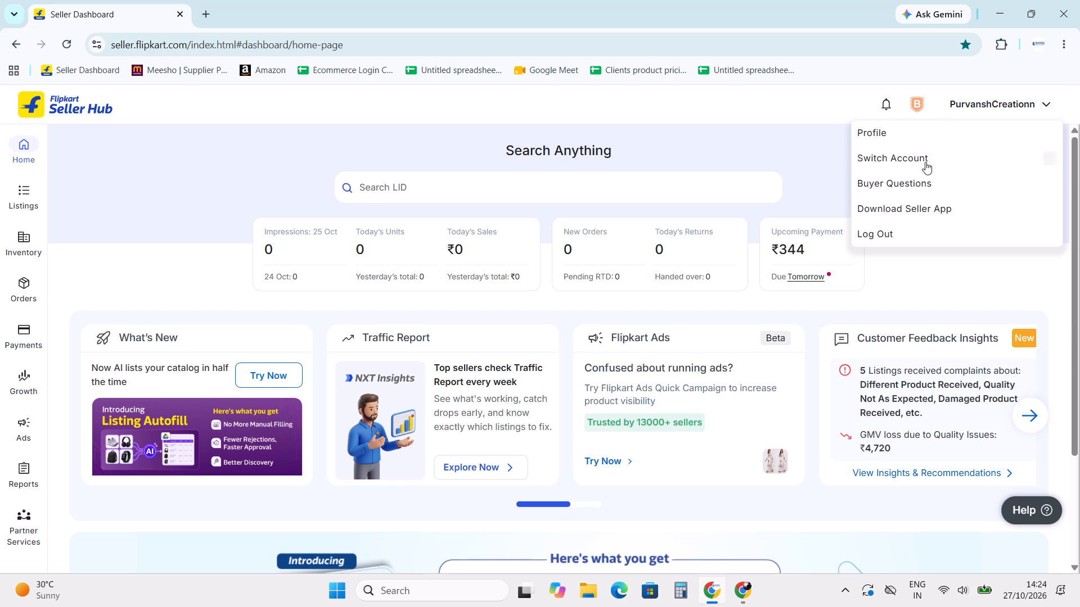
{"action": "scroll", "coordinate": [550, 341], "scroll_direction": "down", "scroll_amount": 11}
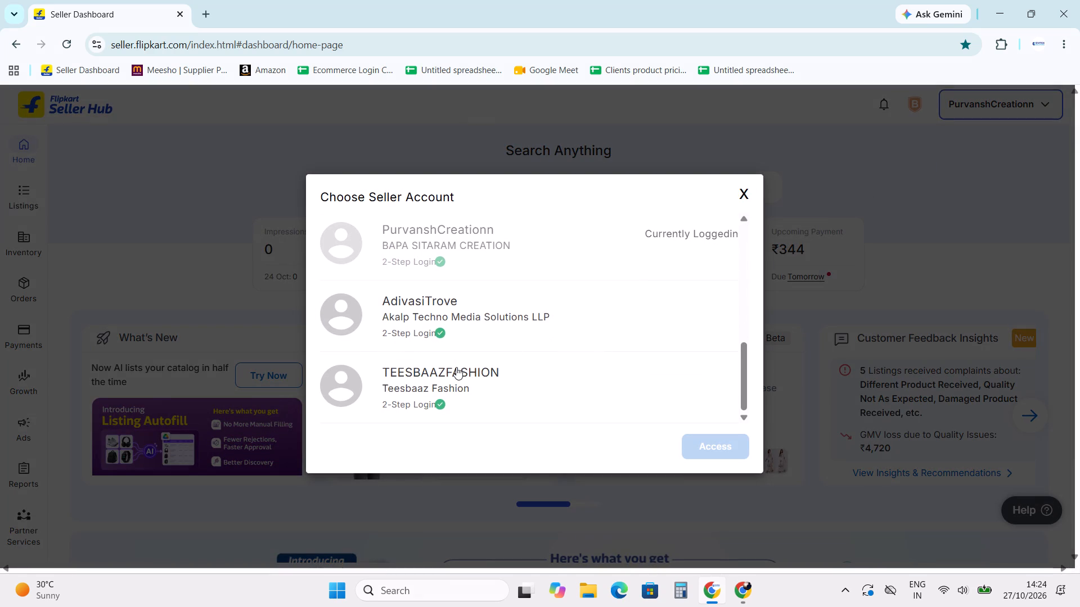
{"action": "left_click", "coordinate": [433, 325]}
{"action": "left_click", "coordinate": [703, 450]}
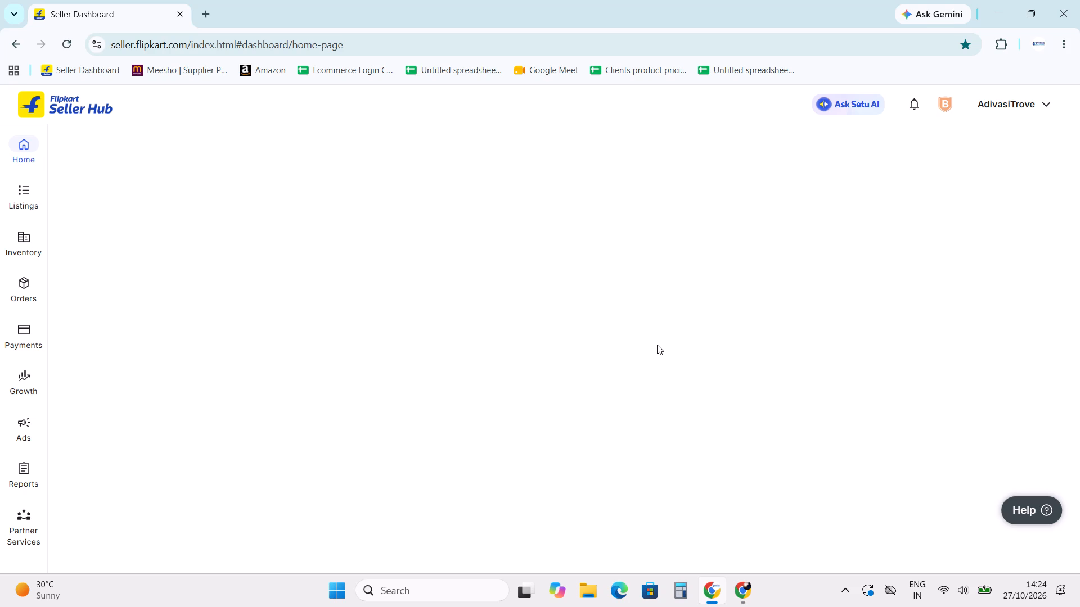
{"action": "left_click", "coordinate": [67, 43]}
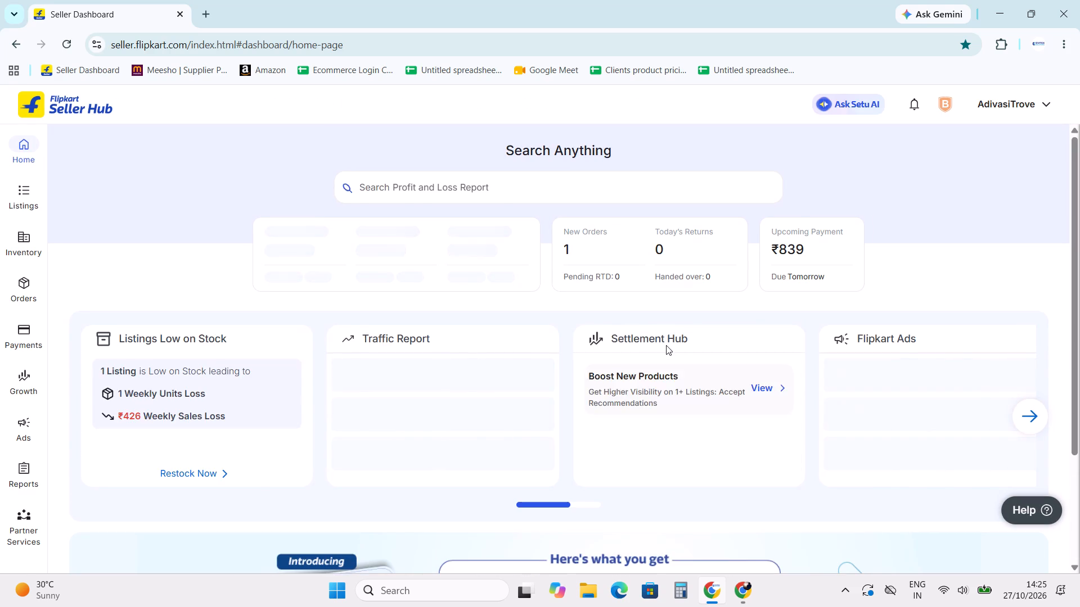
Open AdivasiTrove's orders and review the orders to accept, the upcoming orders and the orders to dispatch.
{"action": "left_click", "coordinate": [33, 280]}
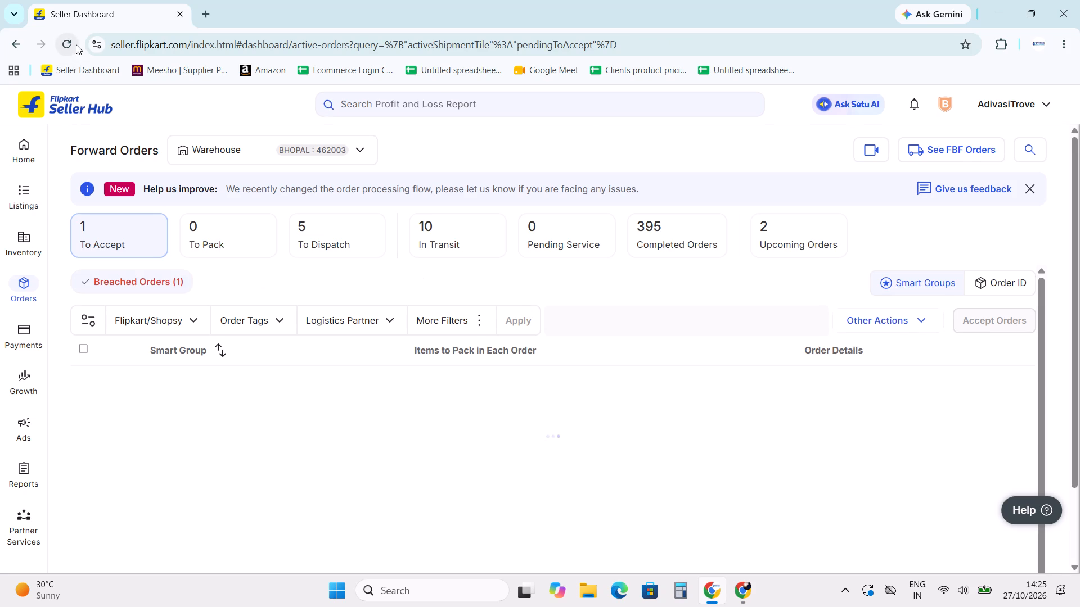
{"action": "left_click", "coordinate": [681, 499]}
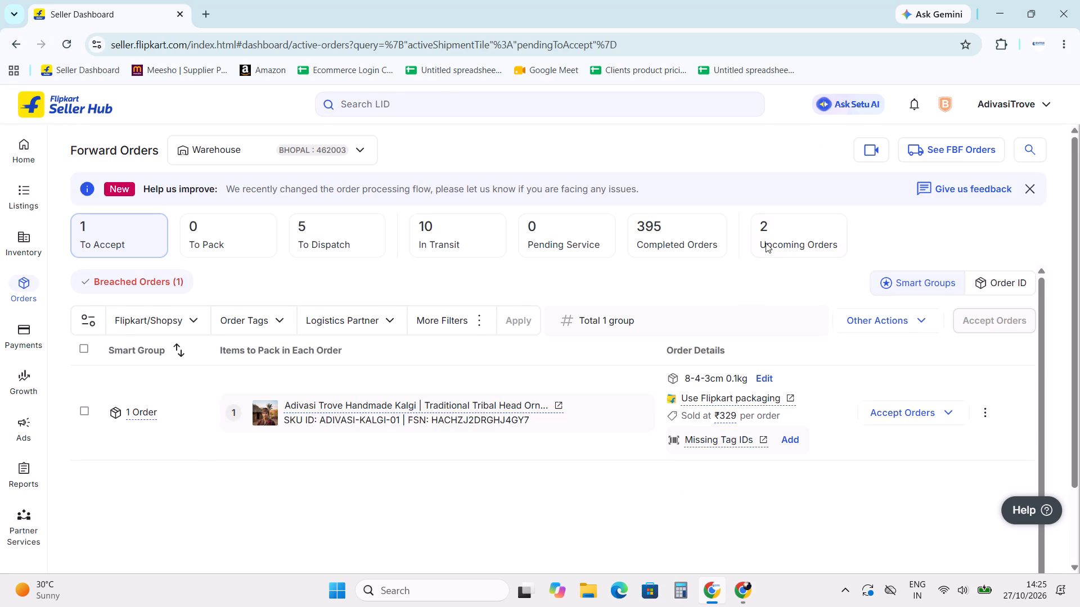
{"action": "left_click", "coordinate": [766, 243]}
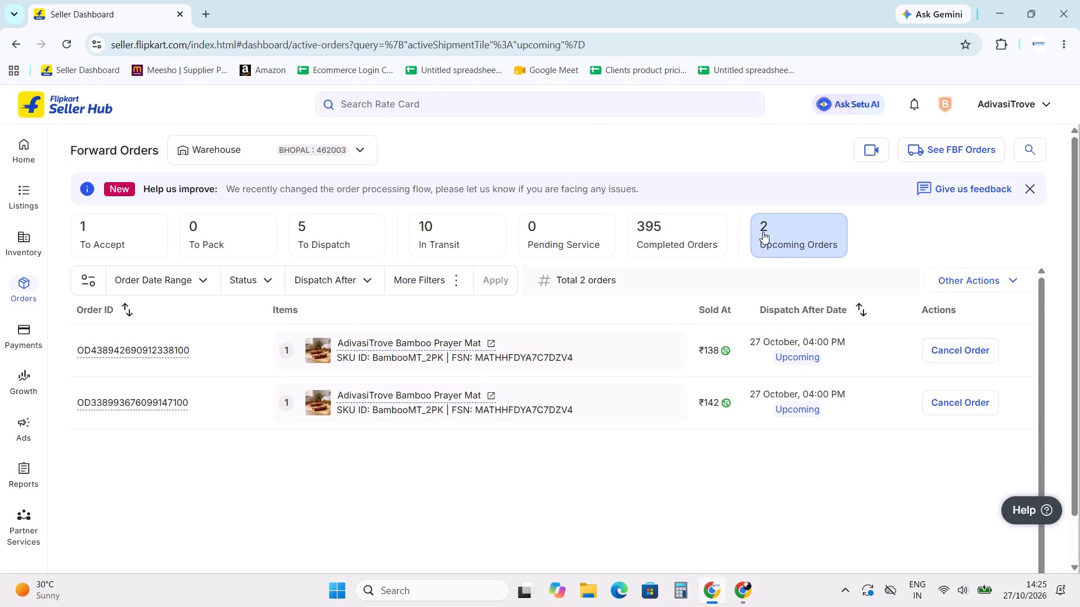
{"action": "left_click", "coordinate": [327, 242]}
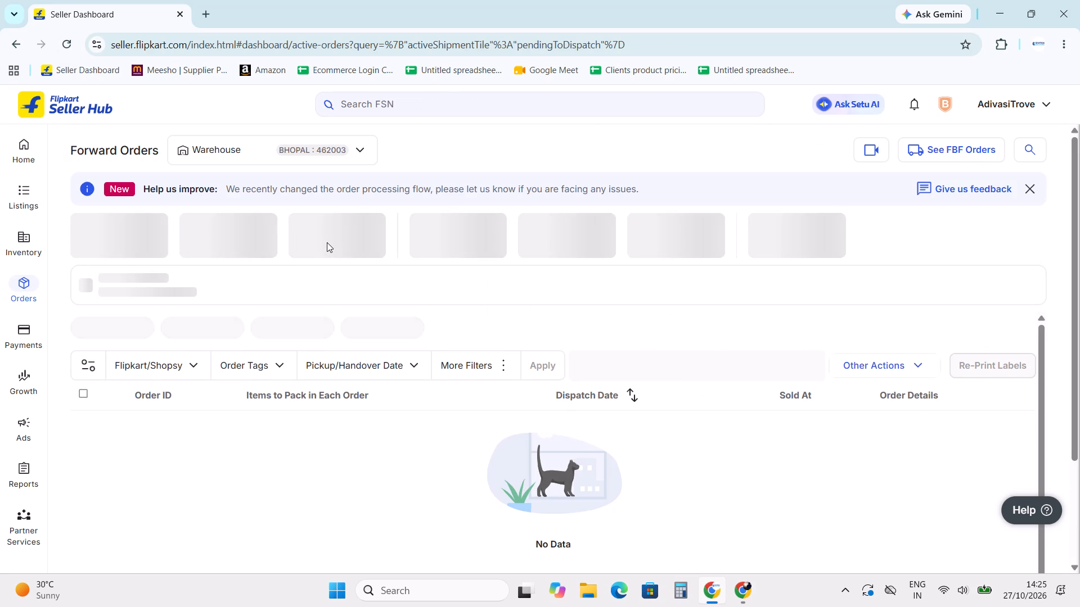
{"action": "scroll", "coordinate": [641, 411], "scroll_direction": "down", "scroll_amount": 3}
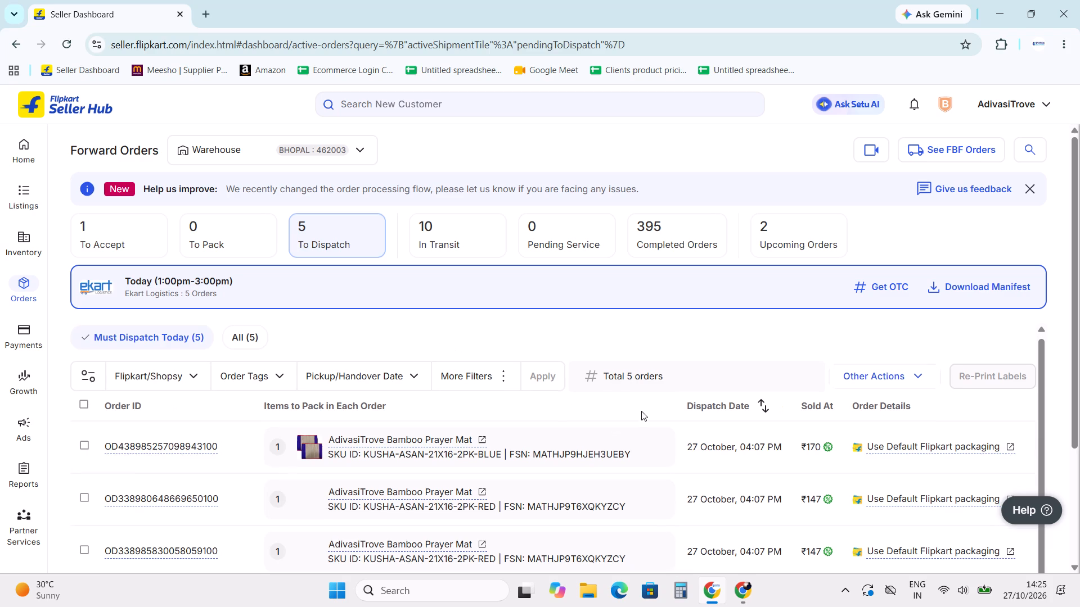
{"action": "scroll", "coordinate": [685, 386], "scroll_direction": "down", "scroll_amount": 6}
{"action": "scroll", "coordinate": [785, 319], "scroll_direction": "down", "scroll_amount": 18}
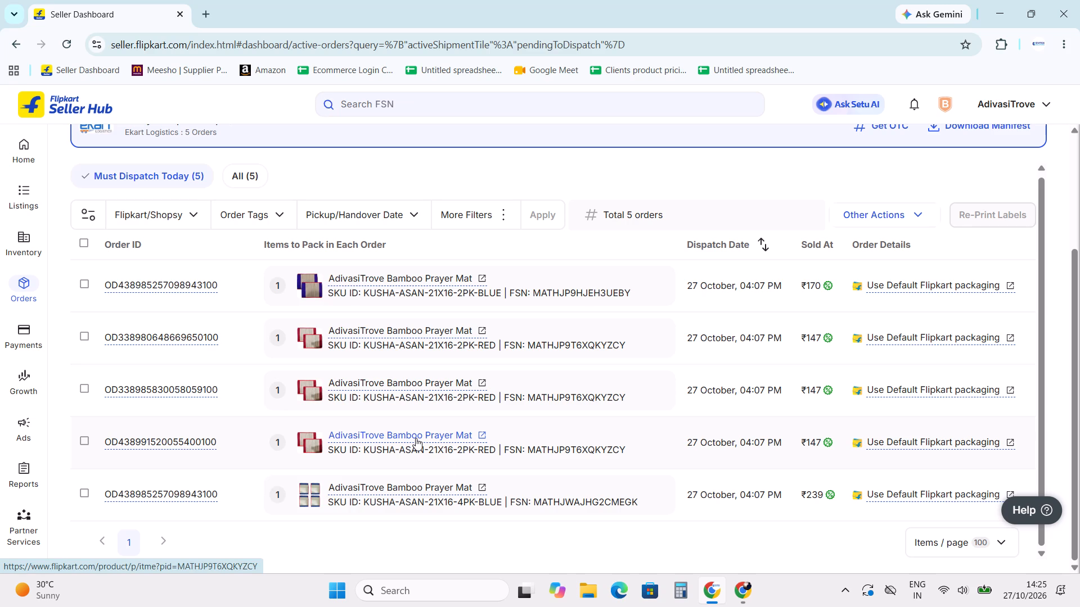
Open the product page of the red two-pack AdivasiTrove Bamboo Prayer Mat and examine its images, price, delivery and seller details.
{"action": "left_click", "coordinate": [416, 438]}
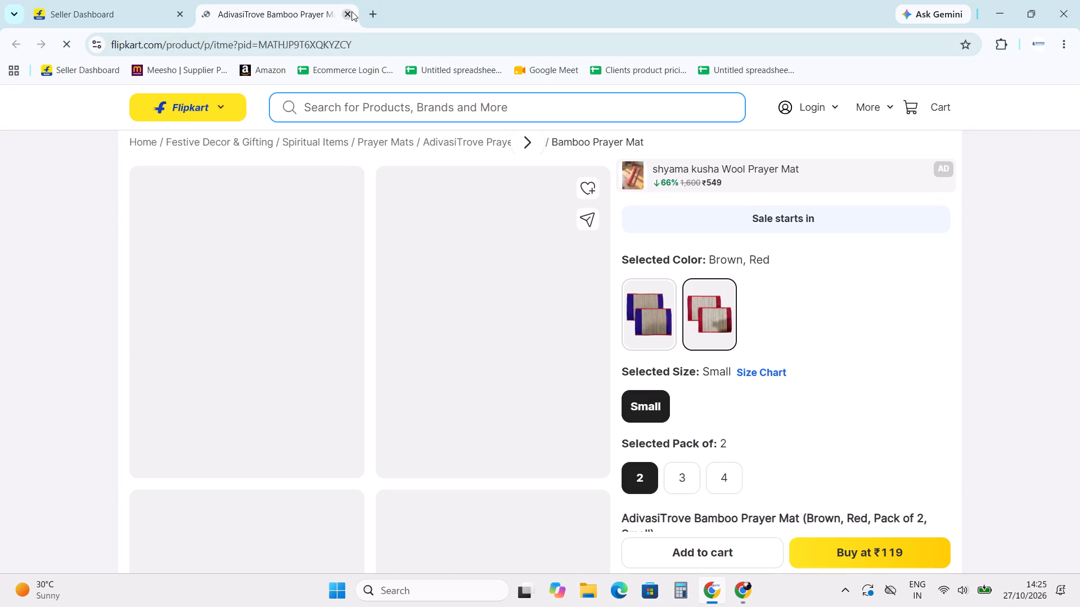
{"action": "scroll", "coordinate": [796, 379], "scroll_direction": "down", "scroll_amount": 3}
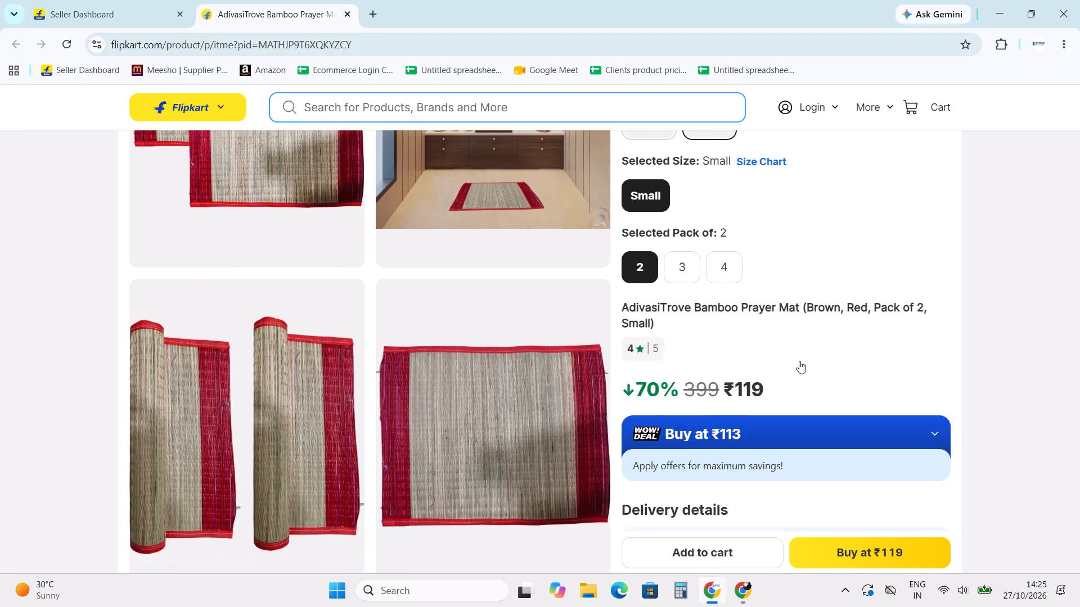
{"action": "scroll", "coordinate": [800, 360], "scroll_direction": "down", "scroll_amount": 4}
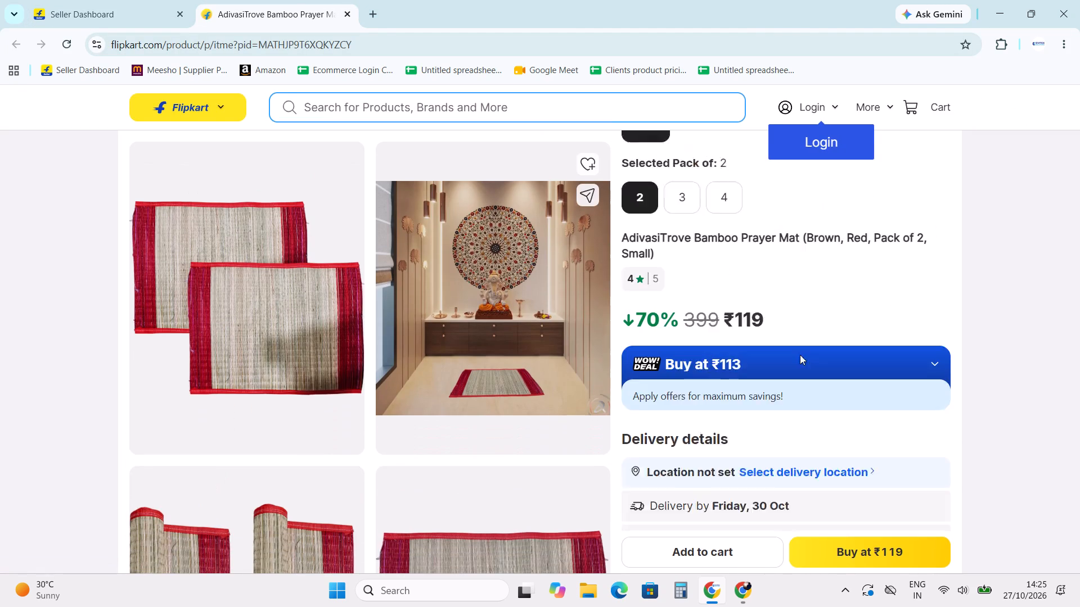
{"action": "scroll", "coordinate": [800, 355], "scroll_direction": "down", "scroll_amount": 6}
{"action": "scroll", "coordinate": [800, 354], "scroll_direction": "up", "scroll_amount": 3}
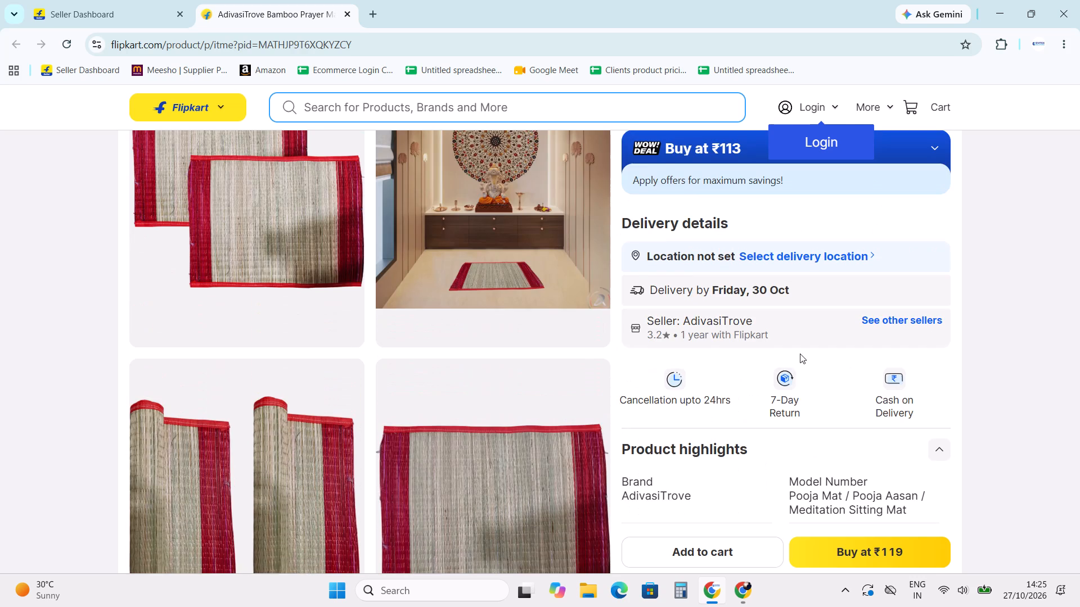
{"action": "scroll", "coordinate": [800, 354], "scroll_direction": "down", "scroll_amount": 15}
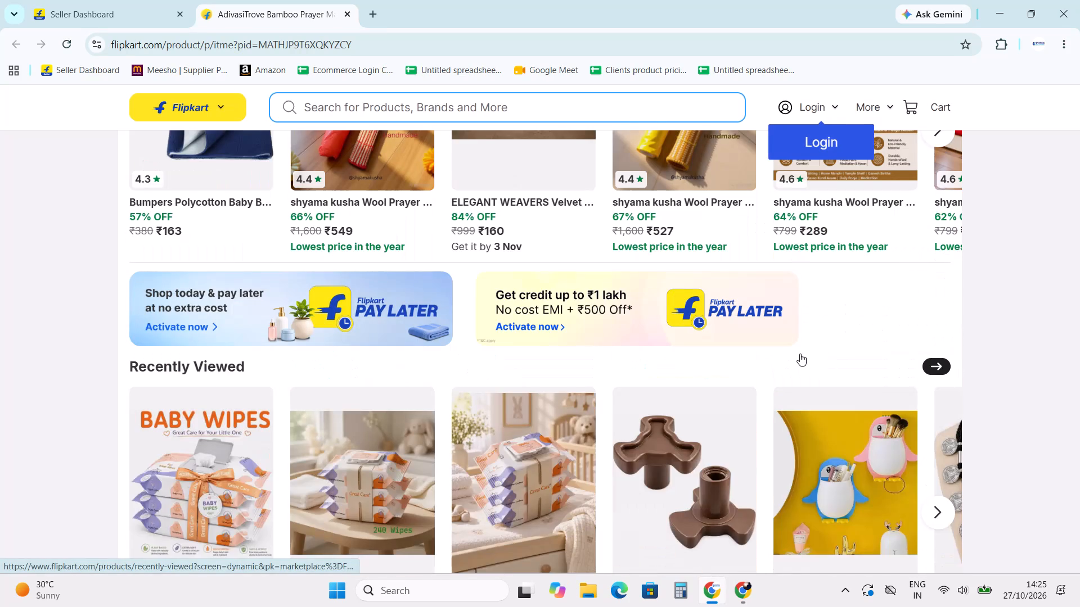
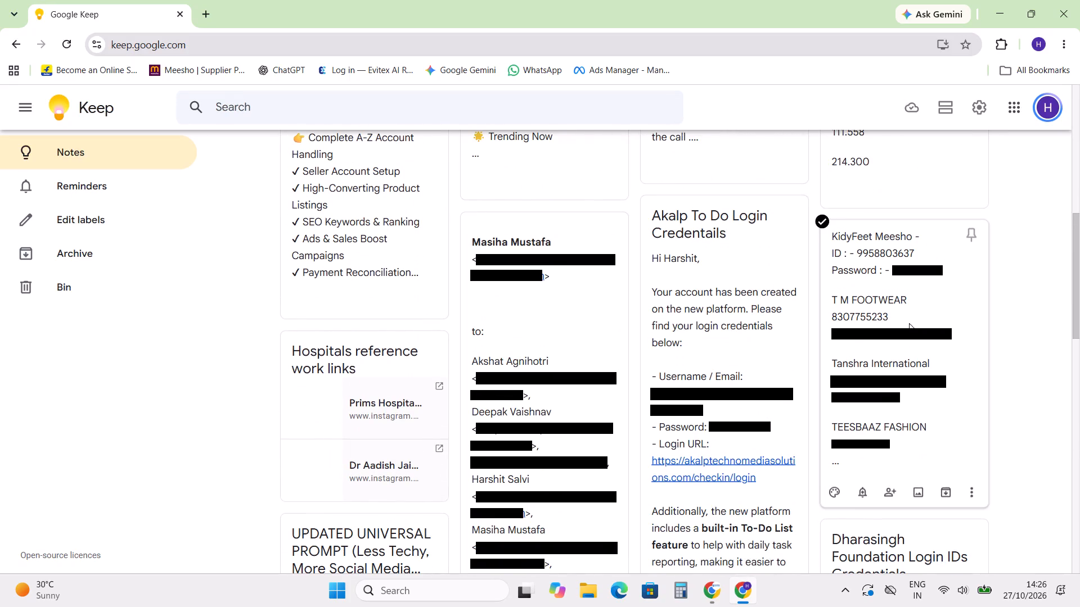
{"action": "left_click", "coordinate": [922, 312]}
{"action": "scroll", "coordinate": [605, 346], "scroll_direction": "down", "scroll_amount": 10}
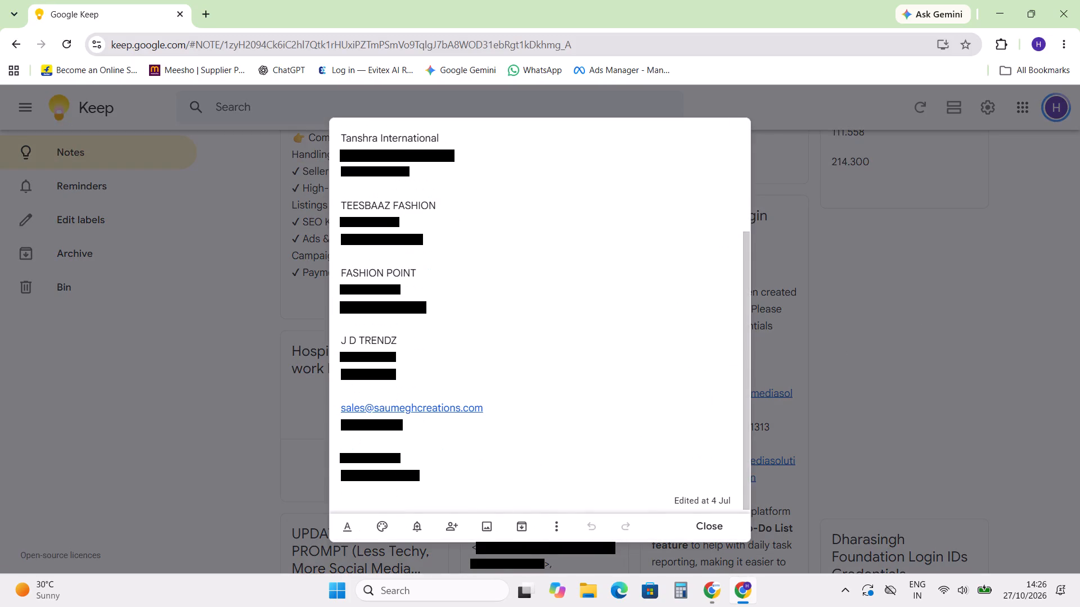
{"action": "scroll", "coordinate": [540, 418], "scroll_direction": "up", "scroll_amount": 11}
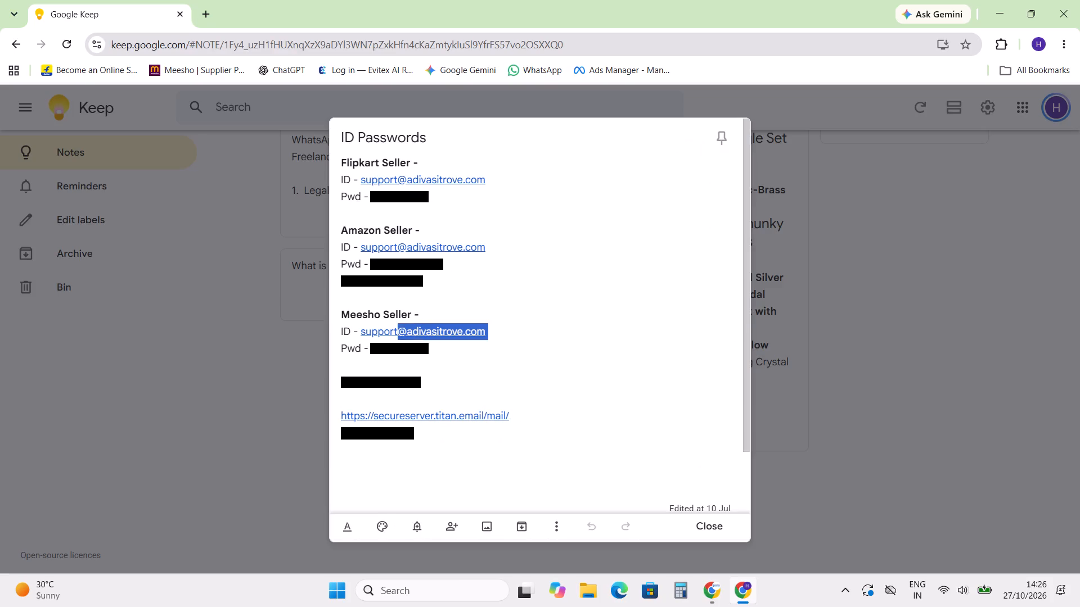
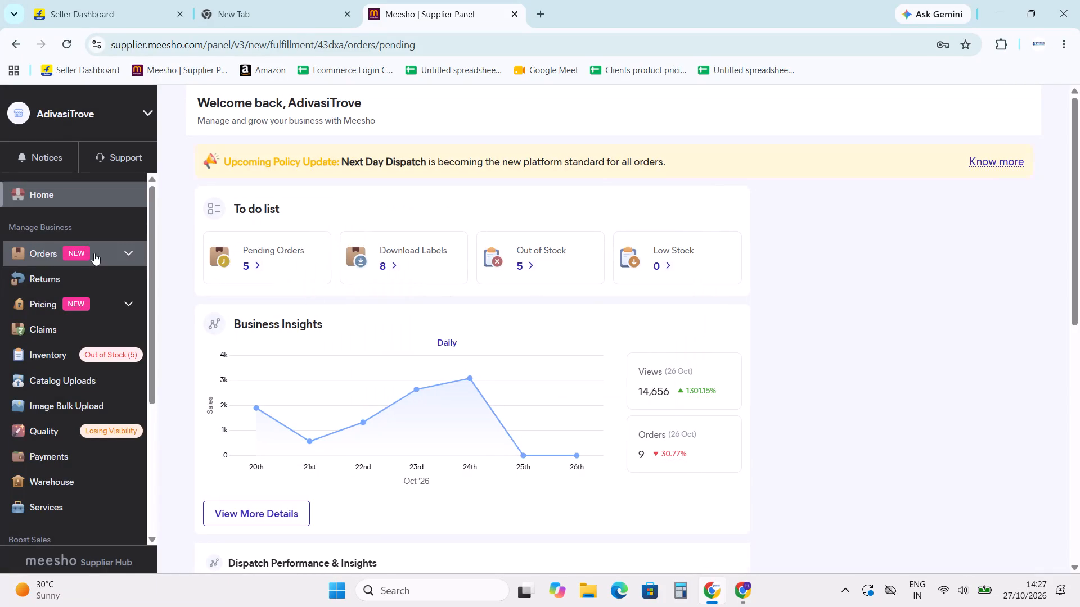
Look through AdivasiTrove's pending orders and their dispatch dates.
{"action": "scroll", "coordinate": [471, 244], "scroll_direction": "down", "scroll_amount": 7}
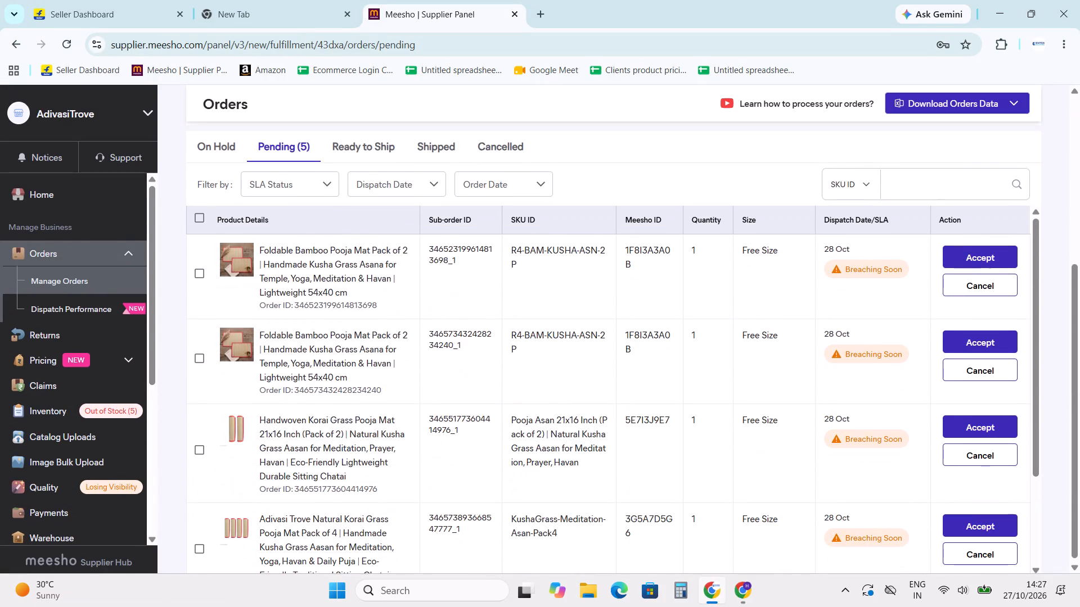
{"action": "scroll", "coordinate": [291, 388], "scroll_direction": "down", "scroll_amount": 20}
{"action": "scroll", "coordinate": [291, 388], "scroll_direction": "down", "scroll_amount": 2}
{"action": "scroll", "coordinate": [298, 381], "scroll_direction": "up", "scroll_amount": 11}
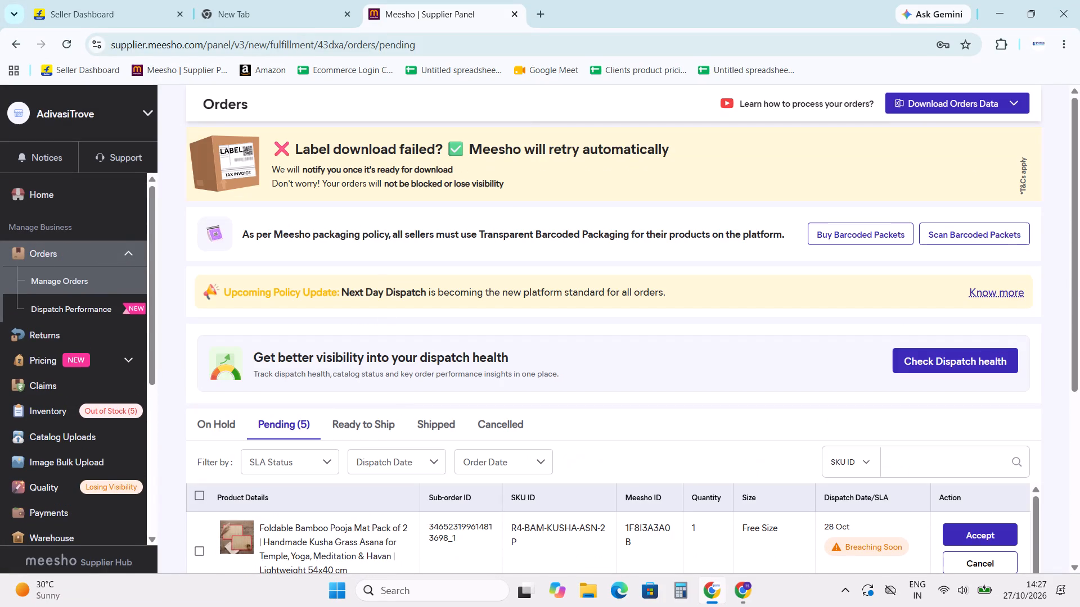
Open the Ready to Ship orders and examine their dispatch dates and label statuses.
{"action": "left_click", "coordinate": [385, 419]}
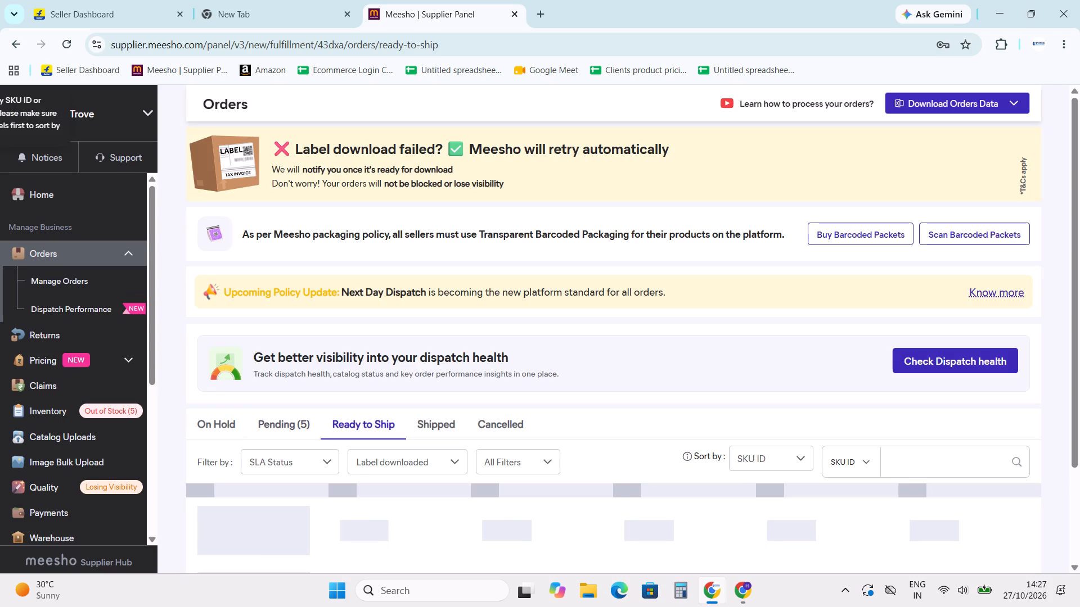
{"action": "scroll", "coordinate": [566, 272], "scroll_direction": "down", "scroll_amount": 5}
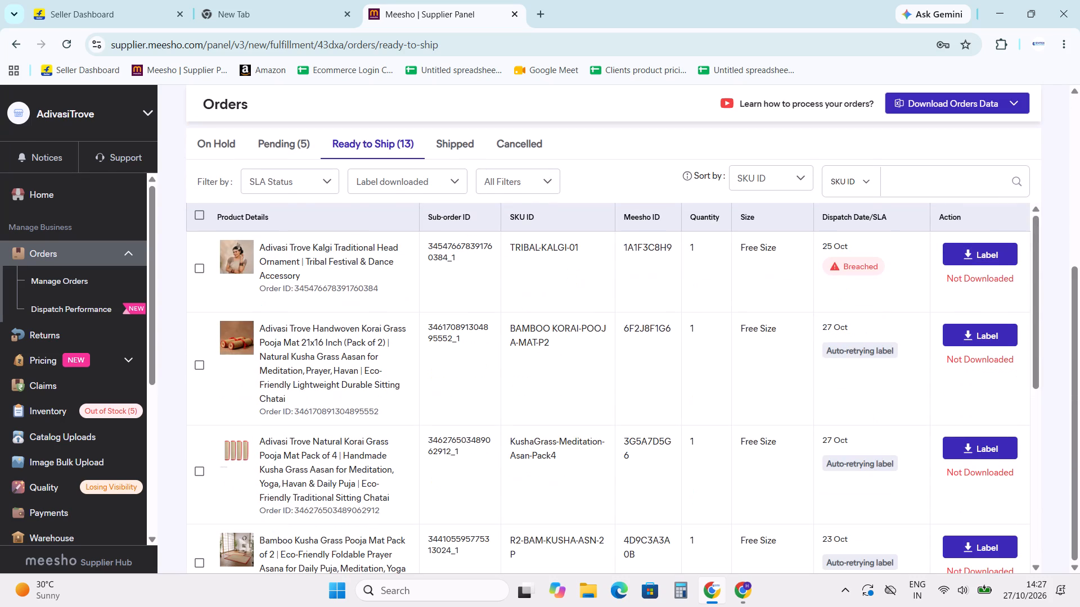
{"action": "scroll", "coordinate": [348, 370], "scroll_direction": "down", "scroll_amount": 20}
{"action": "scroll", "coordinate": [348, 370], "scroll_direction": "down", "scroll_amount": 15}
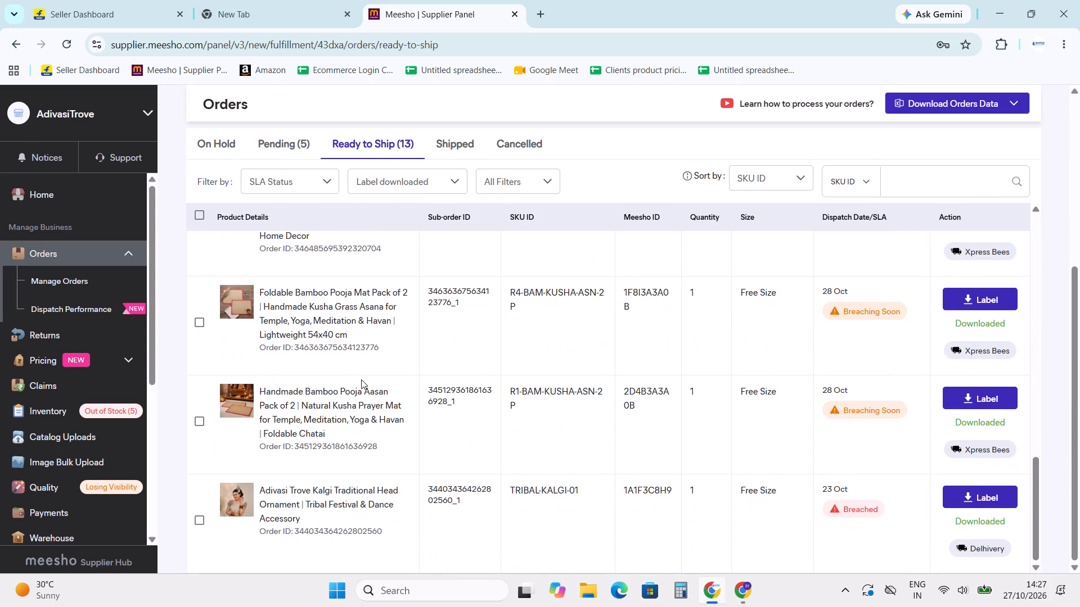
{"action": "scroll", "coordinate": [361, 379], "scroll_direction": "up", "scroll_amount": 7}
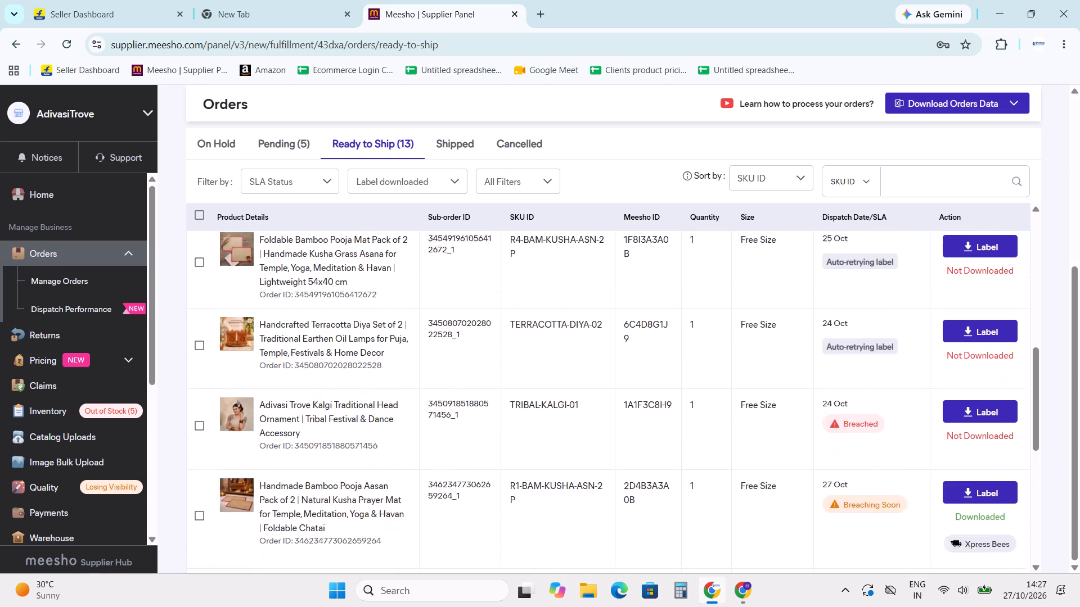
{"action": "scroll", "coordinate": [361, 371], "scroll_direction": "down", "scroll_amount": 9}
{"action": "scroll", "coordinate": [361, 371], "scroll_direction": "up", "scroll_amount": 2}
Open the Business Dashboard and show the business overview for the last 30 days.
{"action": "scroll", "coordinate": [361, 371], "scroll_direction": "down", "scroll_amount": 7}
{"action": "scroll", "coordinate": [123, 512], "scroll_direction": "down", "scroll_amount": 11}
{"action": "left_click", "coordinate": [128, 531]}
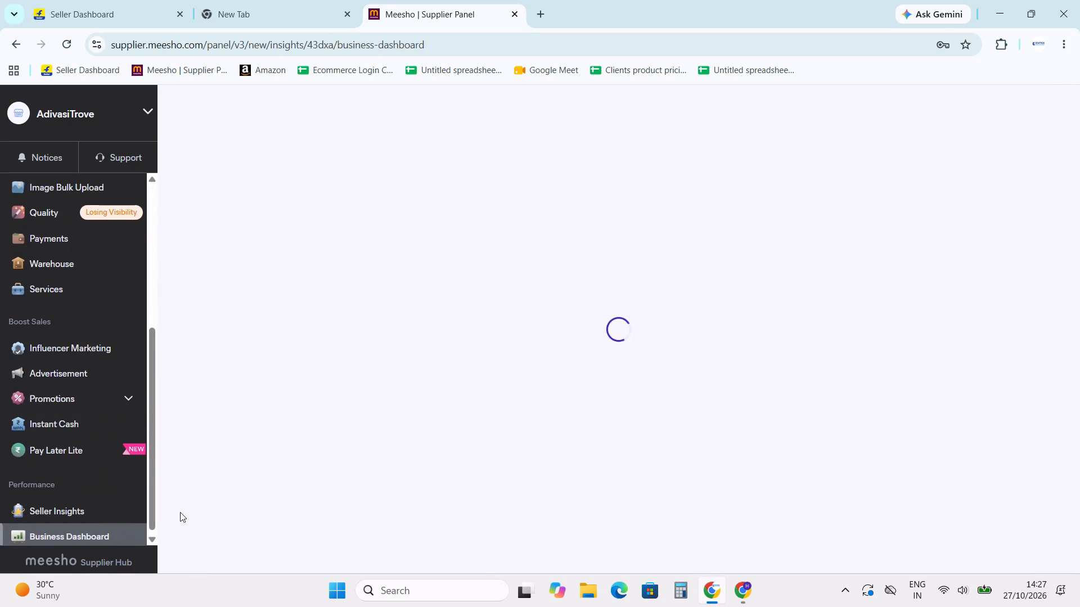
{"action": "left_click", "coordinate": [924, 141]}
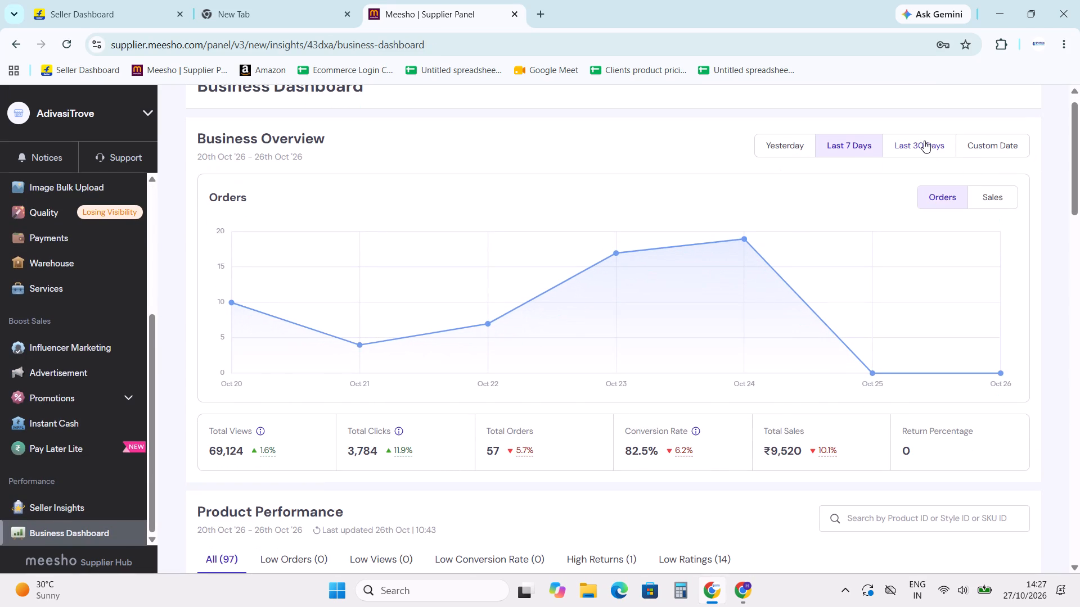
{"action": "left_click", "coordinate": [920, 149]}
{"action": "left_click", "coordinate": [920, 149]}
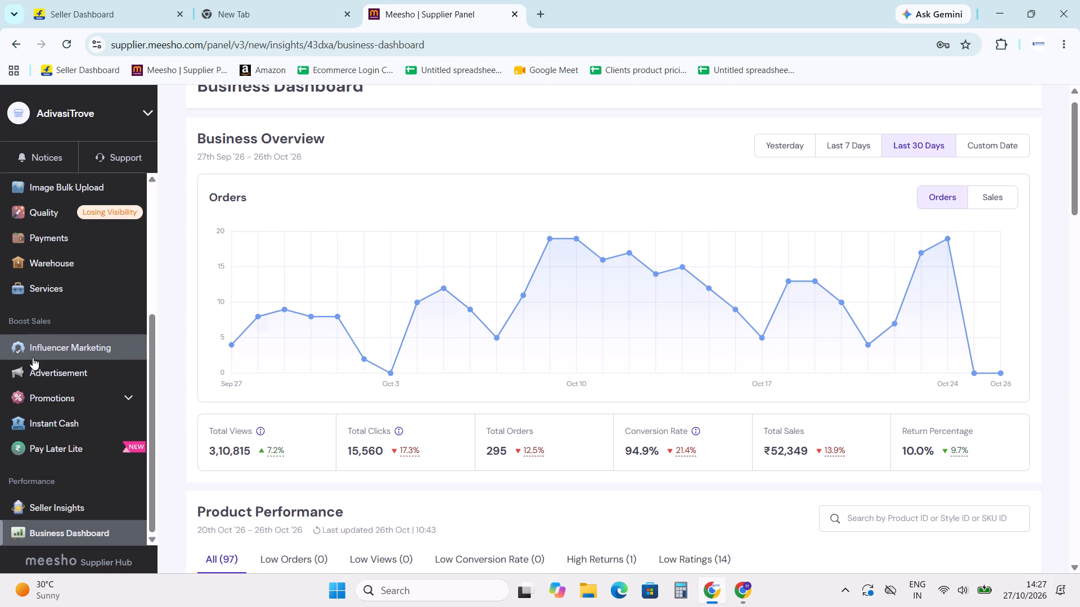
Open the Advertisement page and review the listing ad campaigns, dismissing the overlay that covers them.
{"action": "left_click", "coordinate": [46, 372]}
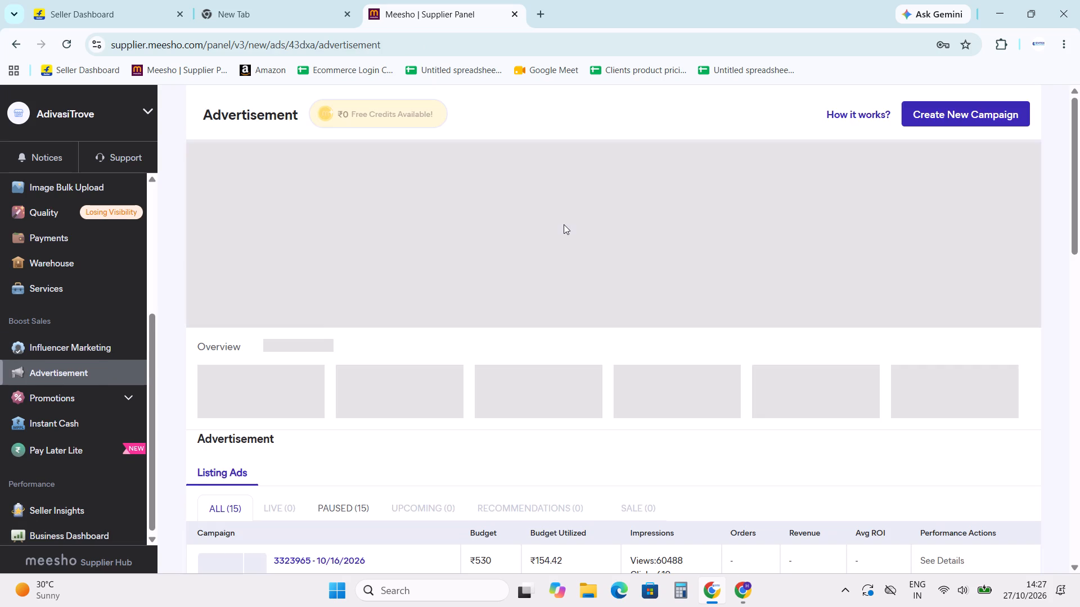
{"action": "scroll", "coordinate": [564, 224], "scroll_direction": "down", "scroll_amount": 4}
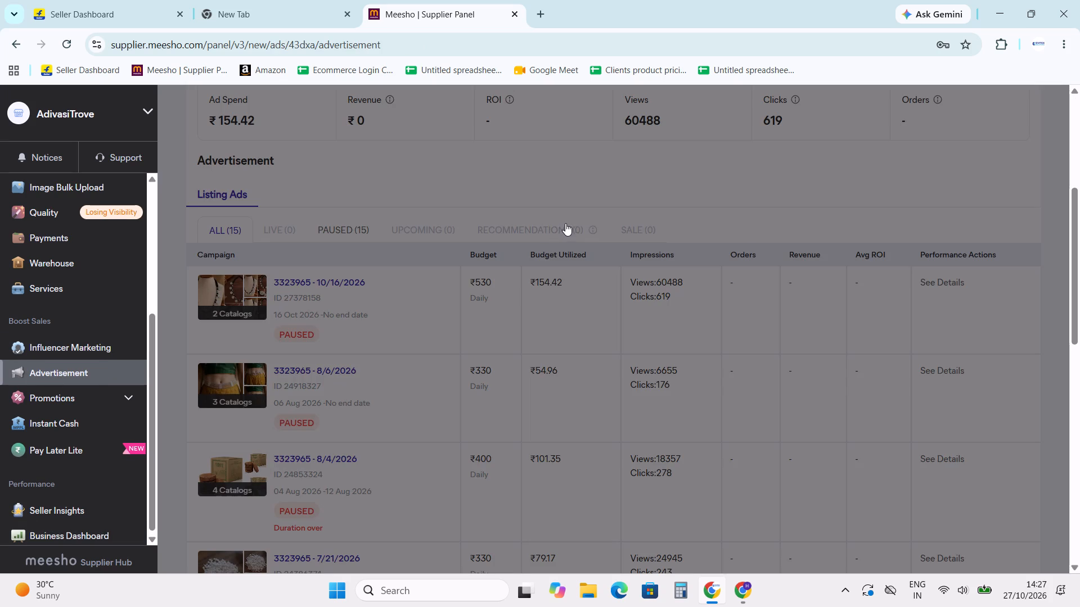
{"action": "left_click", "coordinate": [677, 183]}
Open the Inventory page and look through the active catalogs with their prices and stock.
{"action": "scroll", "coordinate": [3, 360], "scroll_direction": "up", "scroll_amount": 2}
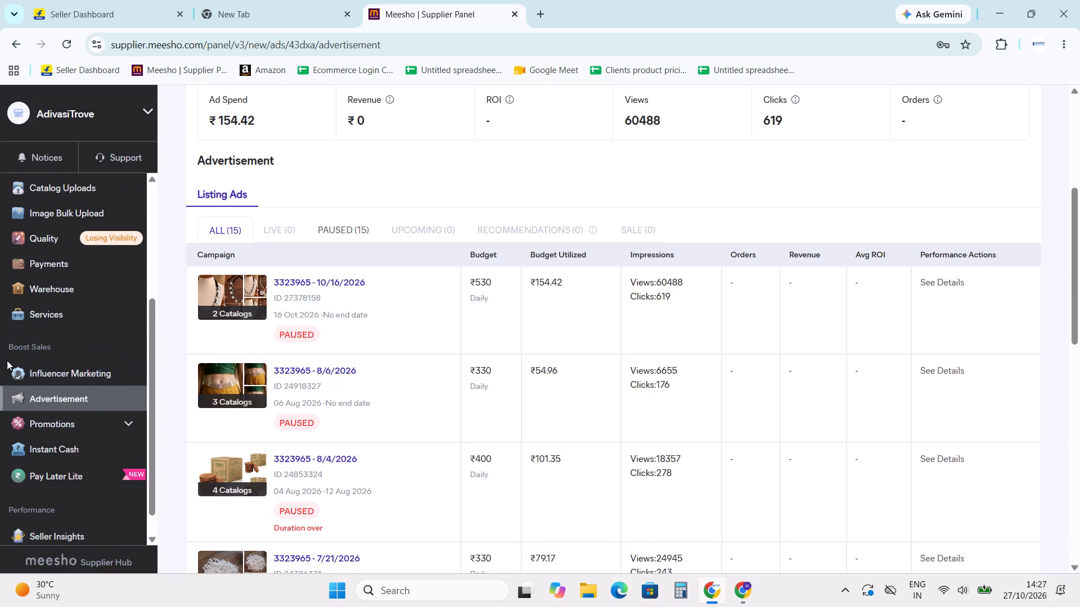
{"action": "left_click", "coordinate": [92, 273]}
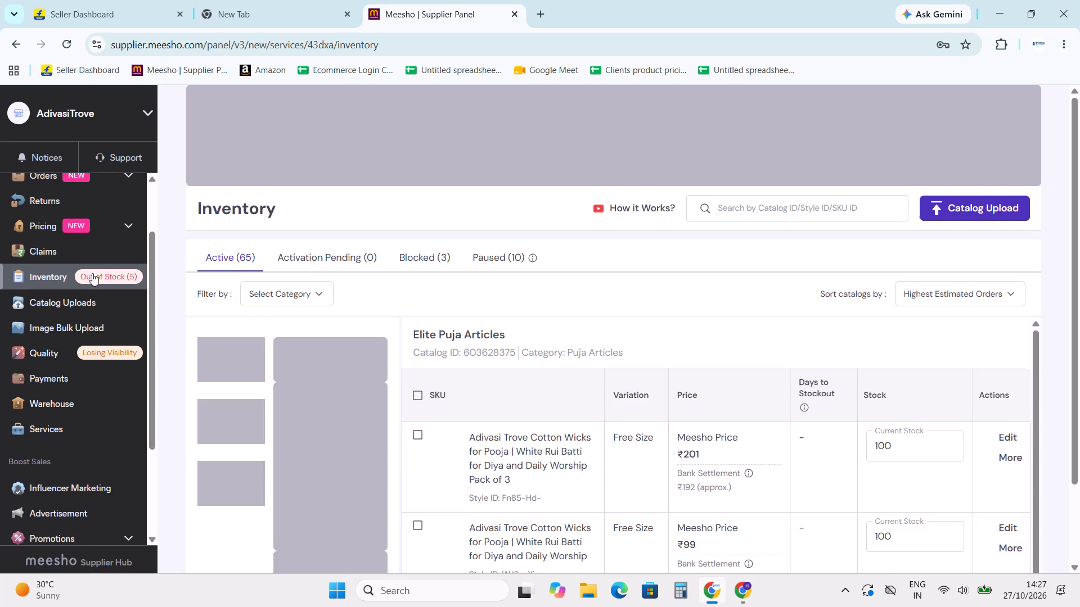
{"action": "scroll", "coordinate": [300, 309], "scroll_direction": "down", "scroll_amount": 4}
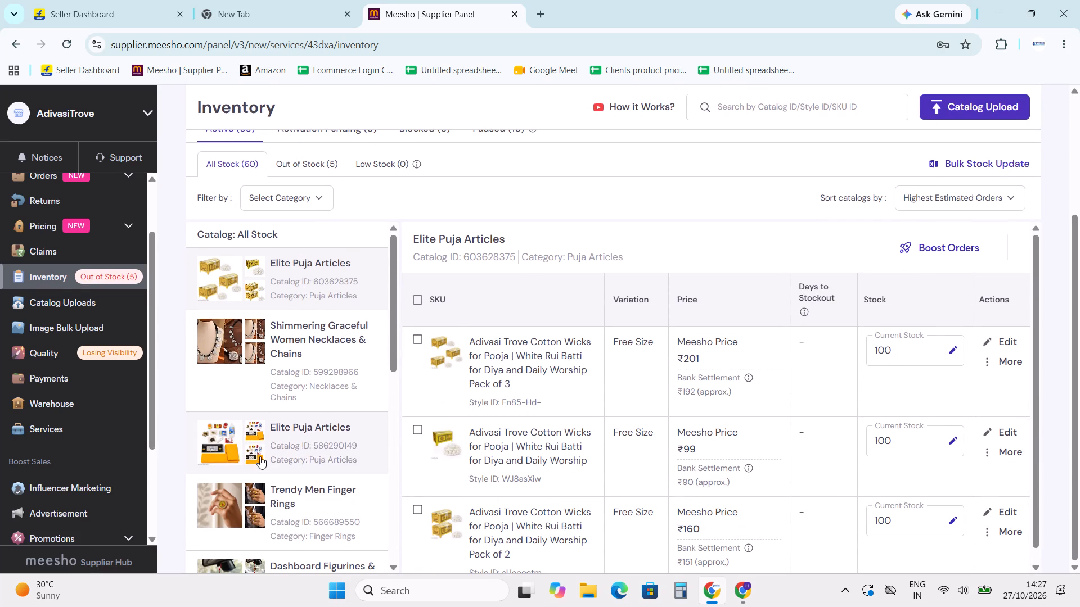
{"action": "scroll", "coordinate": [260, 456], "scroll_direction": "down", "scroll_amount": 14}
{"action": "scroll", "coordinate": [261, 451], "scroll_direction": "up", "scroll_amount": 10}
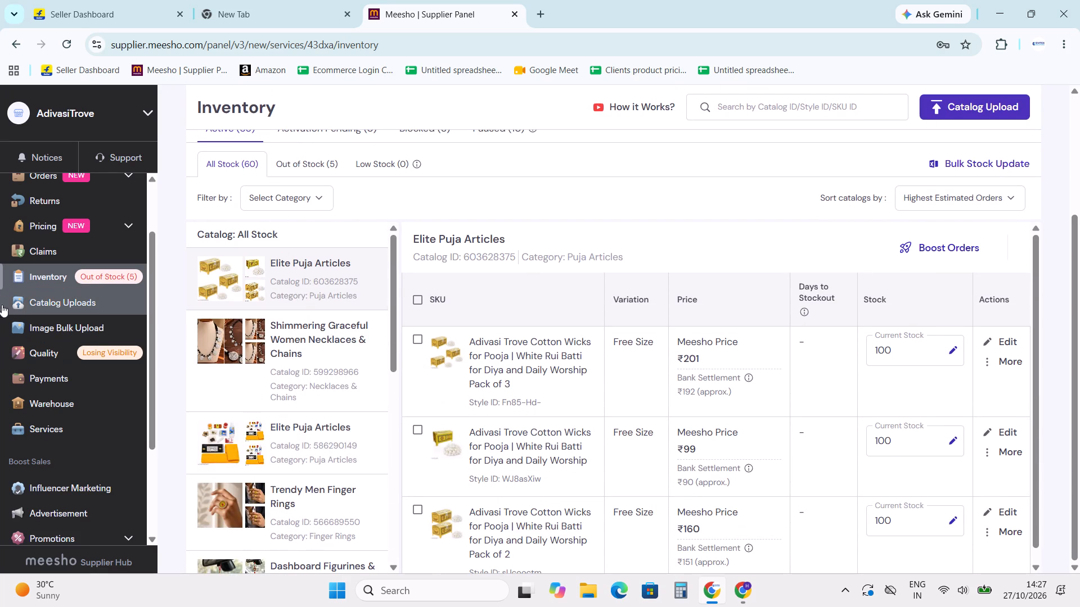
Return to the Orders page and check the pending orders again.
{"action": "scroll", "coordinate": [15, 314], "scroll_direction": "up", "scroll_amount": 2}
{"action": "left_click", "coordinate": [63, 251]}
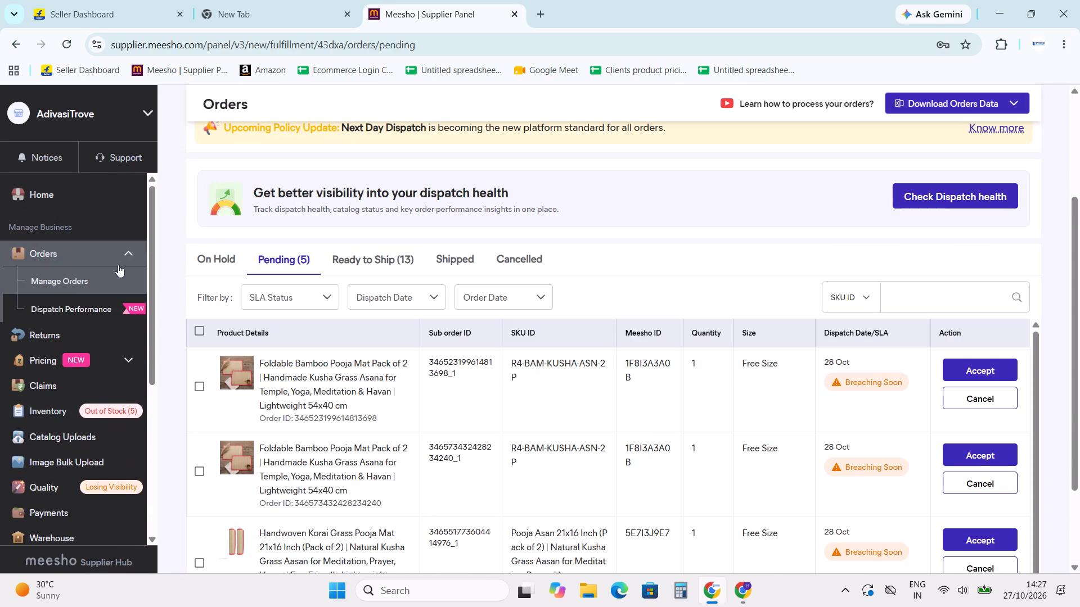
{"action": "scroll", "coordinate": [323, 338], "scroll_direction": "down", "scroll_amount": 18}
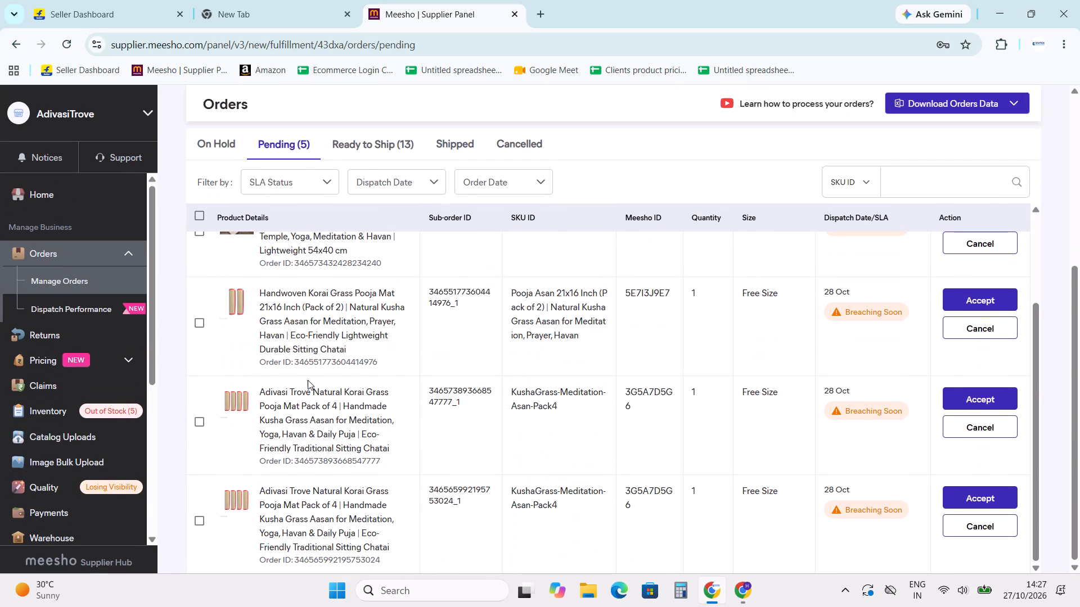
{"action": "scroll", "coordinate": [311, 377], "scroll_direction": "up", "scroll_amount": 3}
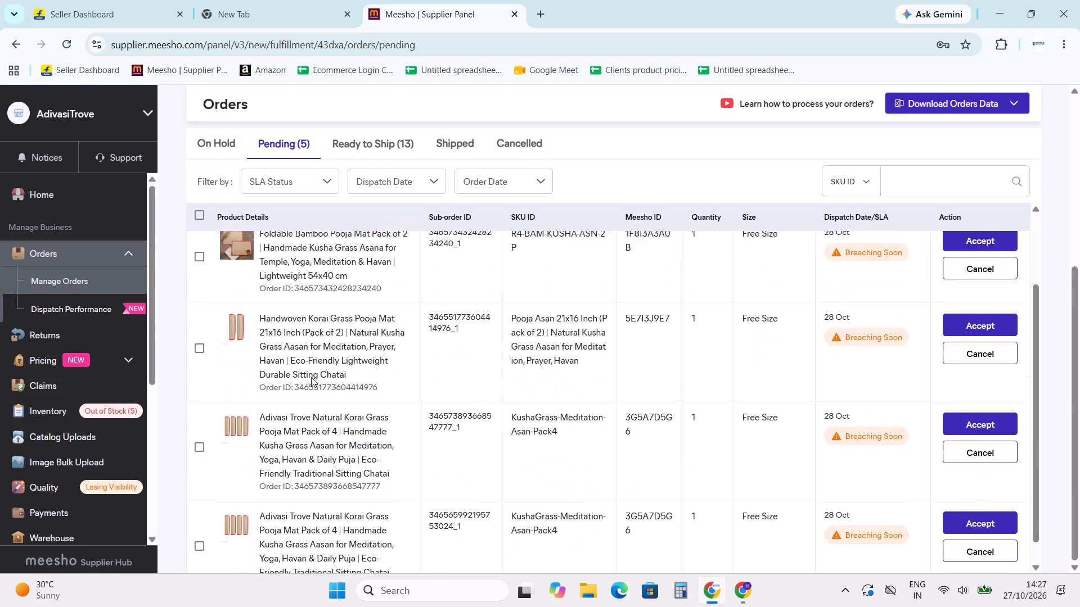
{"action": "scroll", "coordinate": [311, 377], "scroll_direction": "up", "scroll_amount": 2}
Show the Ready to Ship orders again and check the SLA and label status down the whole list.
{"action": "left_click", "coordinate": [378, 139]}
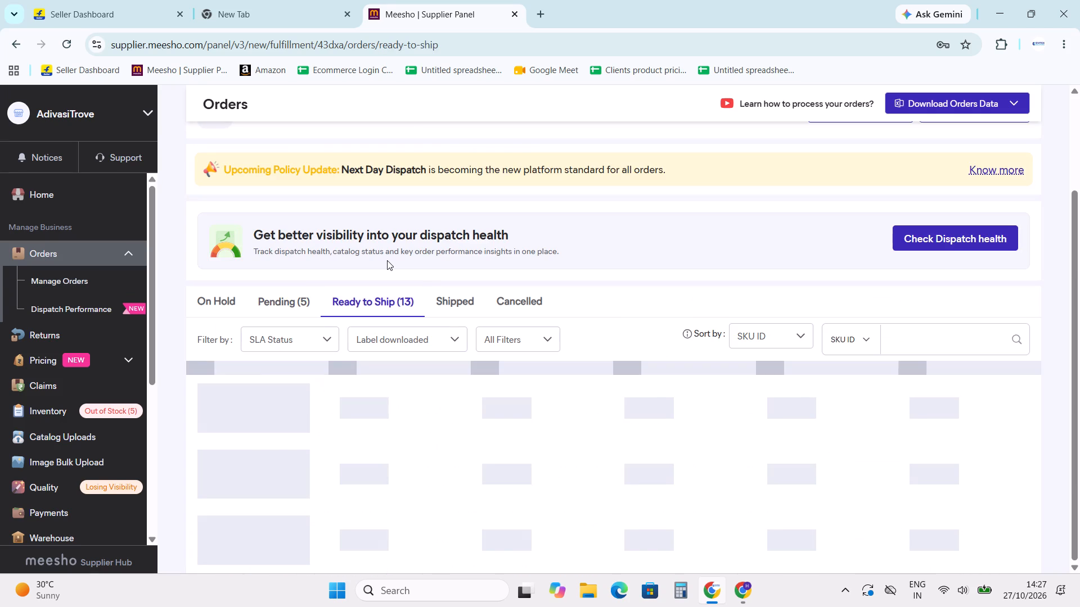
{"action": "scroll", "coordinate": [307, 350], "scroll_direction": "down", "scroll_amount": 10}
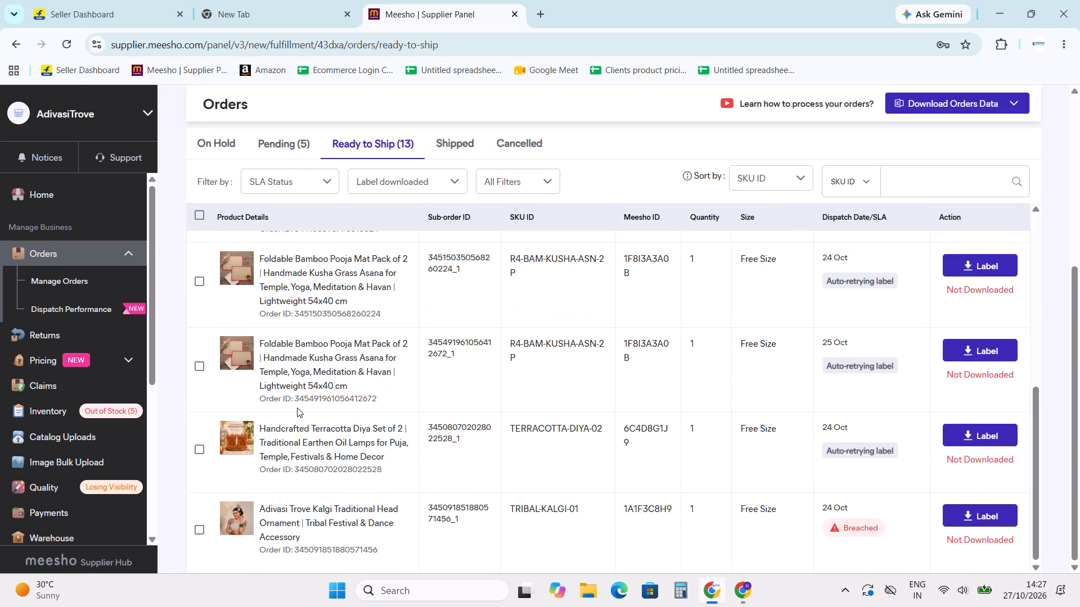
{"action": "scroll", "coordinate": [297, 407], "scroll_direction": "down", "scroll_amount": 20}
{"action": "scroll", "coordinate": [297, 407], "scroll_direction": "down", "scroll_amount": 6}
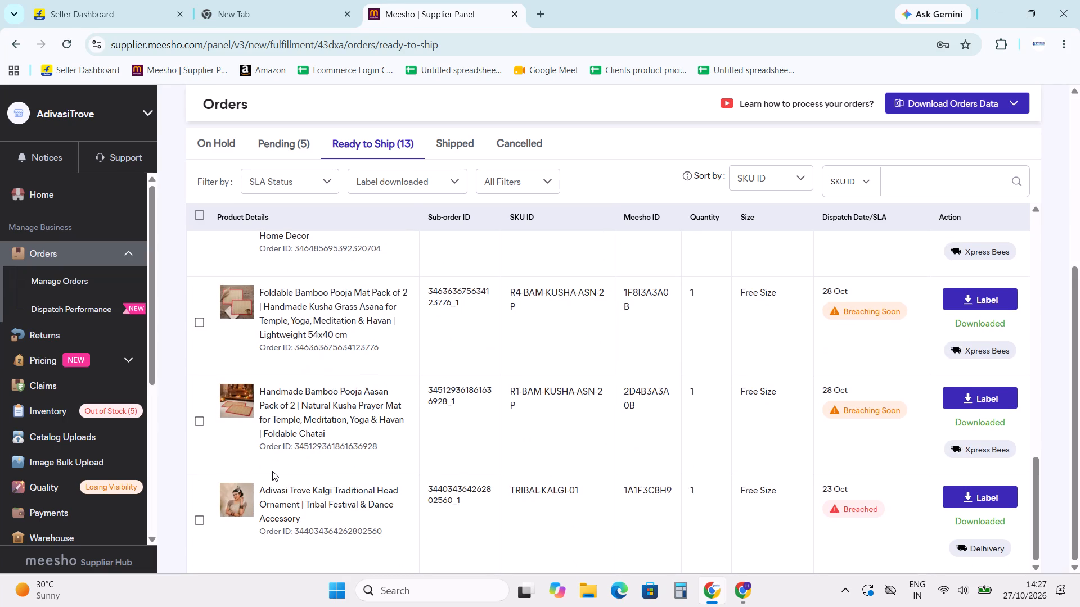
{"action": "scroll", "coordinate": [272, 466], "scroll_direction": "up", "scroll_amount": 10}
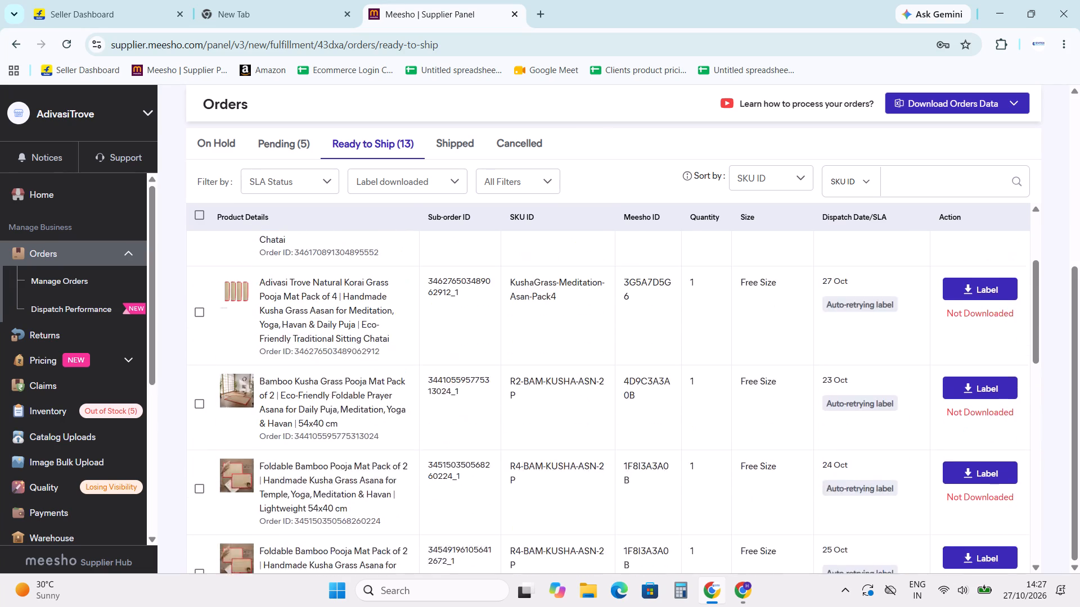
{"action": "scroll", "coordinate": [274, 463], "scroll_direction": "up", "scroll_amount": 6}
{"action": "scroll", "coordinate": [282, 454], "scroll_direction": "down", "scroll_amount": 3}
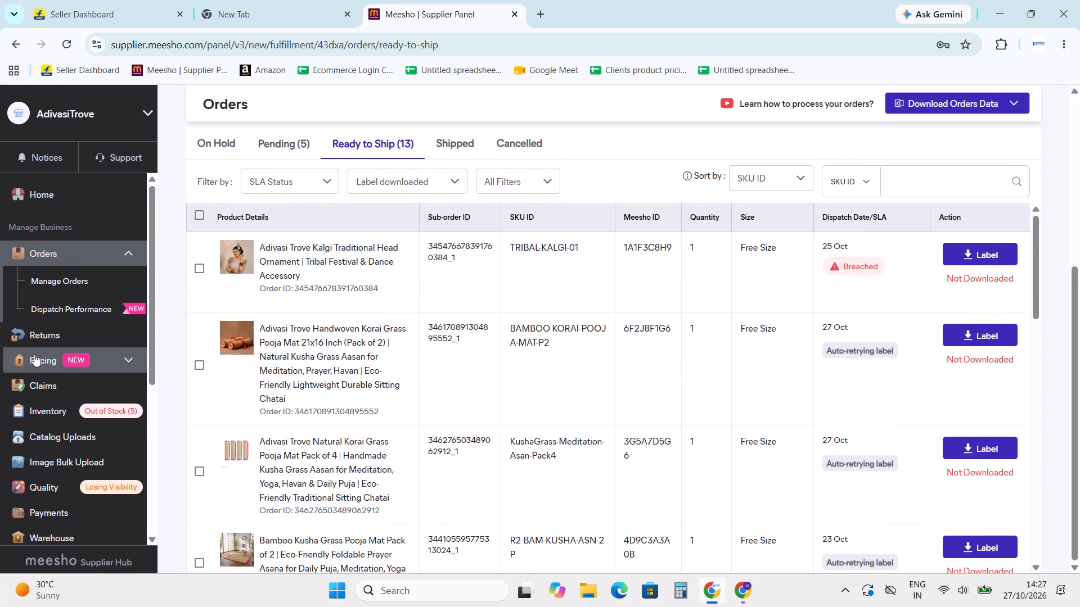
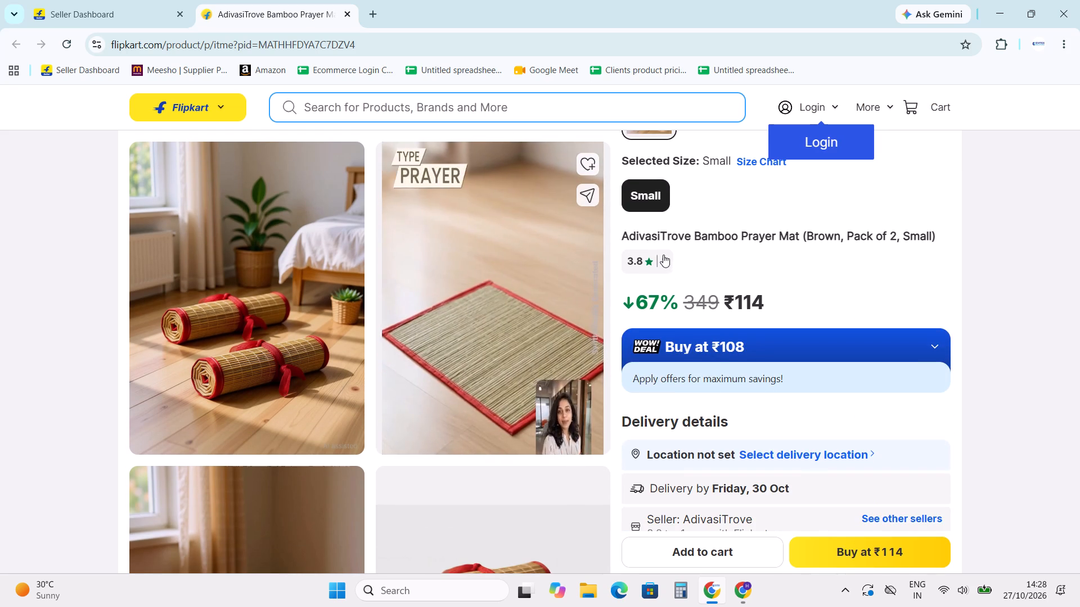
Check the ratings and reviews of the AdivasiTrove Bamboo Prayer Mat and read through its Flipkart product page.
{"action": "left_click", "coordinate": [663, 255]}
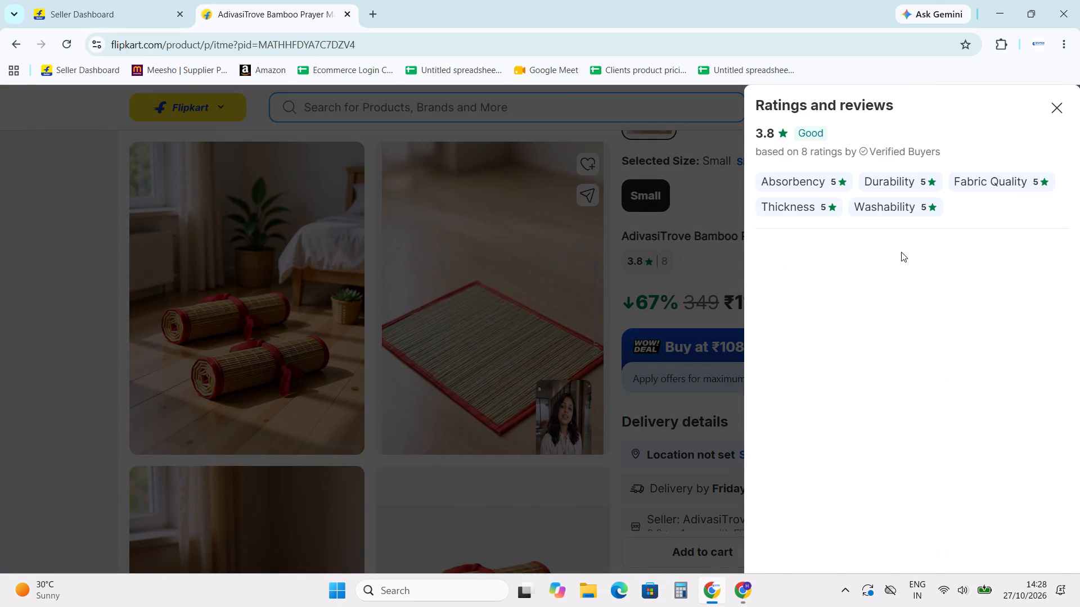
{"action": "scroll", "coordinate": [901, 251], "scroll_direction": "down", "scroll_amount": 2}
{"action": "scroll", "coordinate": [1004, 170], "scroll_direction": "up", "scroll_amount": 6}
{"action": "left_click", "coordinate": [1060, 108]}
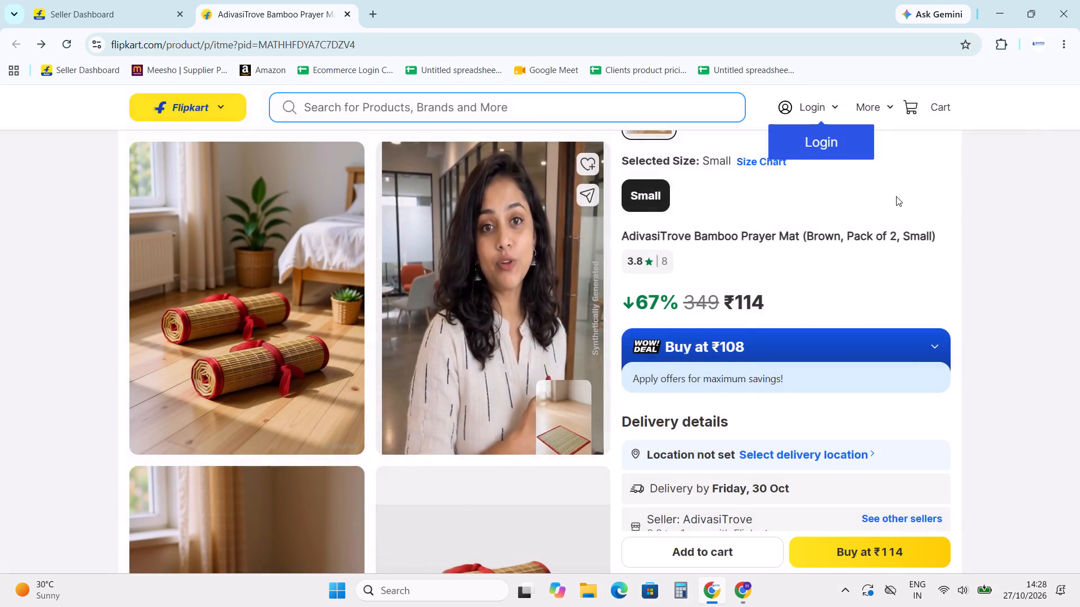
{"action": "scroll", "coordinate": [834, 248], "scroll_direction": "down", "scroll_amount": 8}
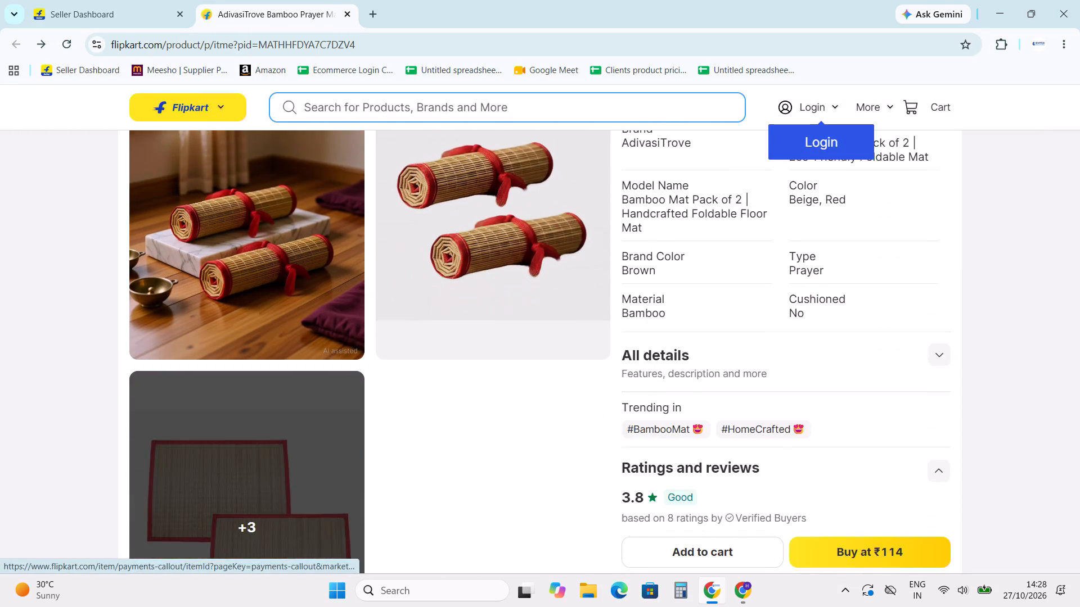
{"action": "scroll", "coordinate": [841, 262], "scroll_direction": "down", "scroll_amount": 4}
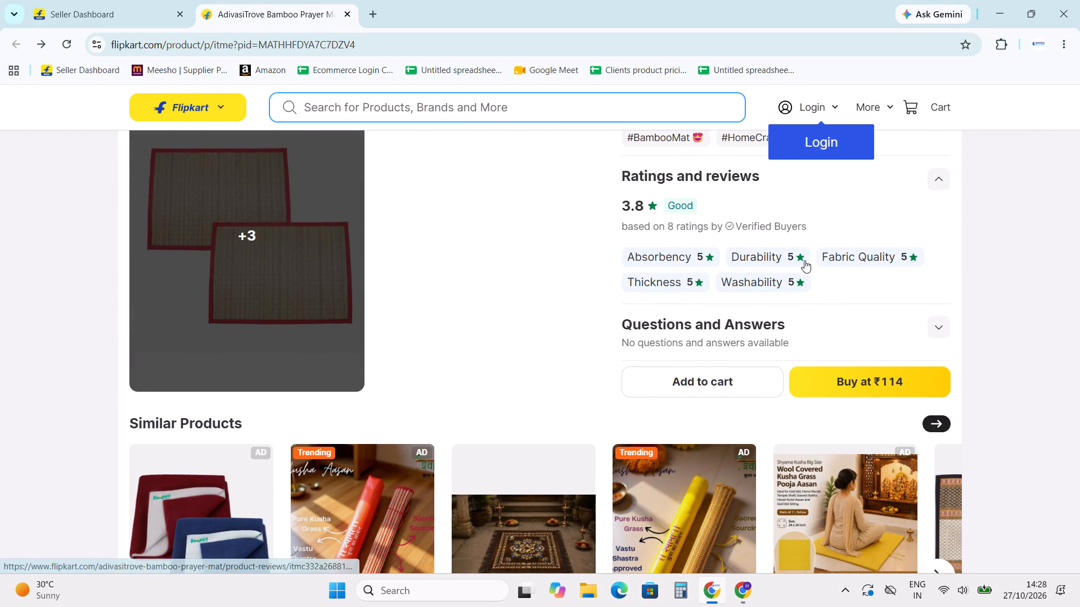
{"action": "scroll", "coordinate": [726, 257], "scroll_direction": "down", "scroll_amount": 12}
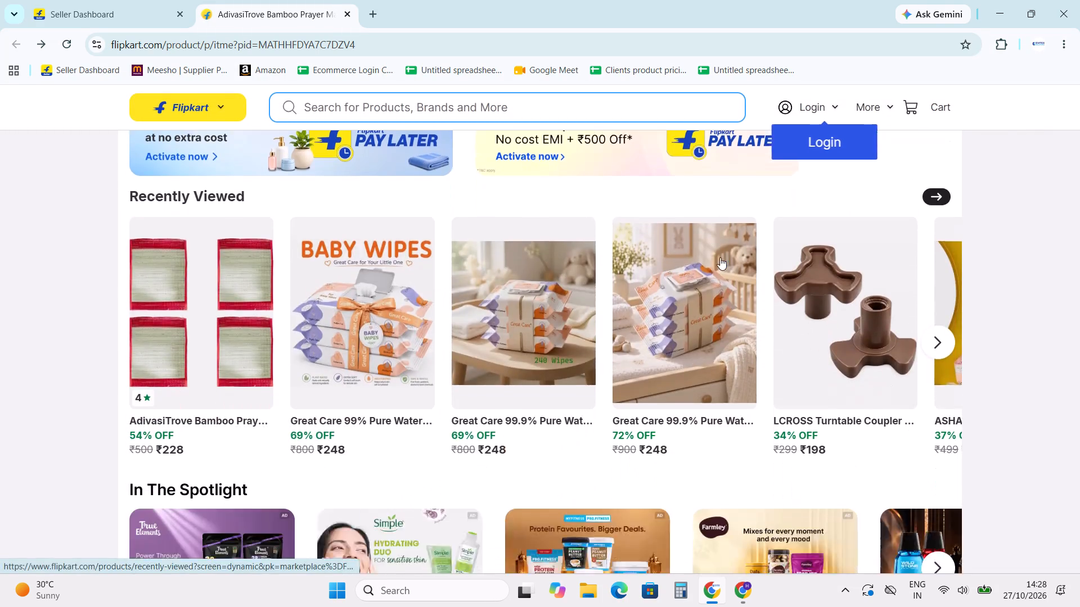
Open the recently viewed Great Care 99% Pure Water Baby Wipes, expand the full title and review the product details.
{"action": "scroll", "coordinate": [720, 257], "scroll_direction": "up", "scroll_amount": 3}
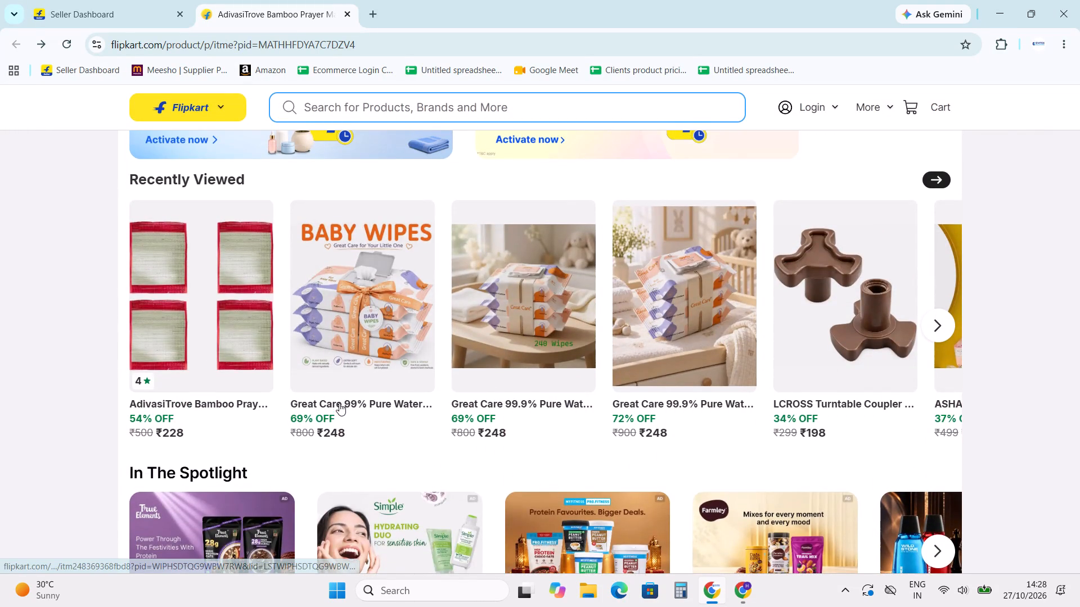
{"action": "left_click", "coordinate": [339, 403]}
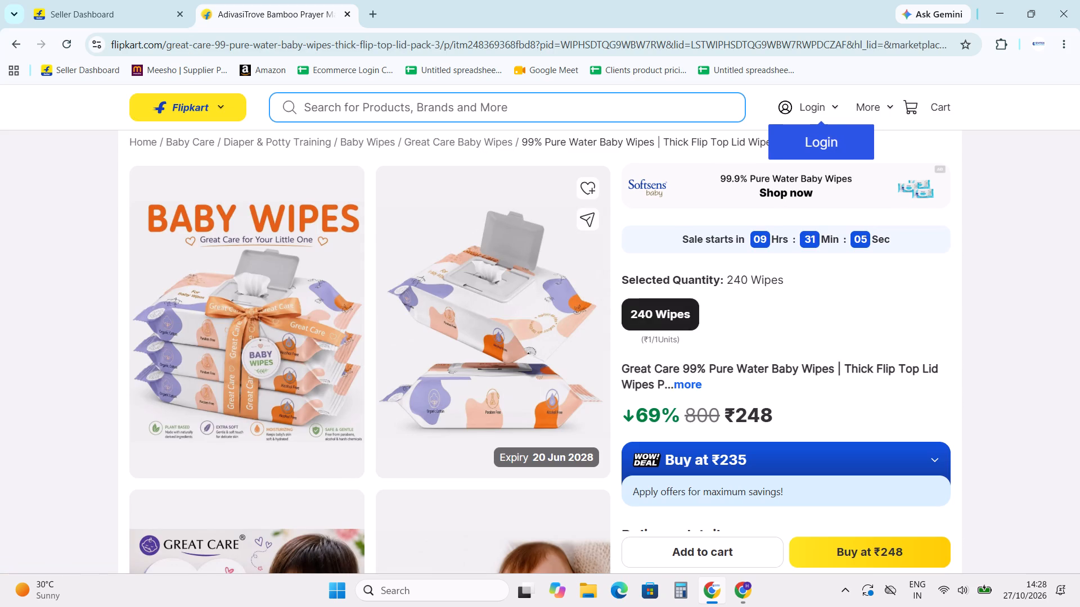
{"action": "left_click", "coordinate": [991, 344]}
{"action": "left_click", "coordinate": [684, 383]}
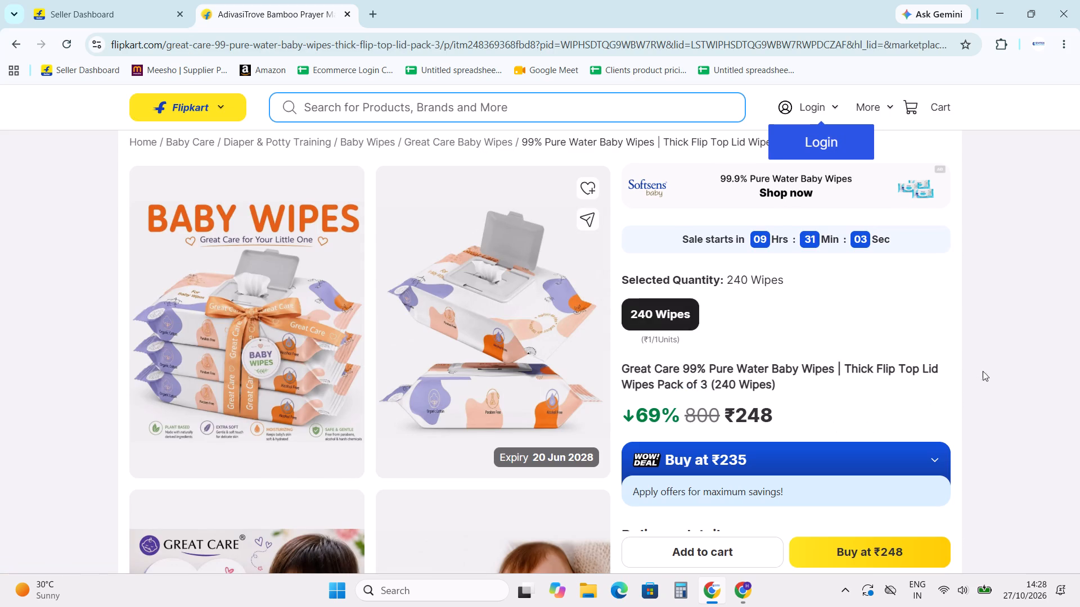
{"action": "left_click", "coordinate": [990, 342]}
{"action": "scroll", "coordinate": [319, 338], "scroll_direction": "down", "scroll_amount": 4}
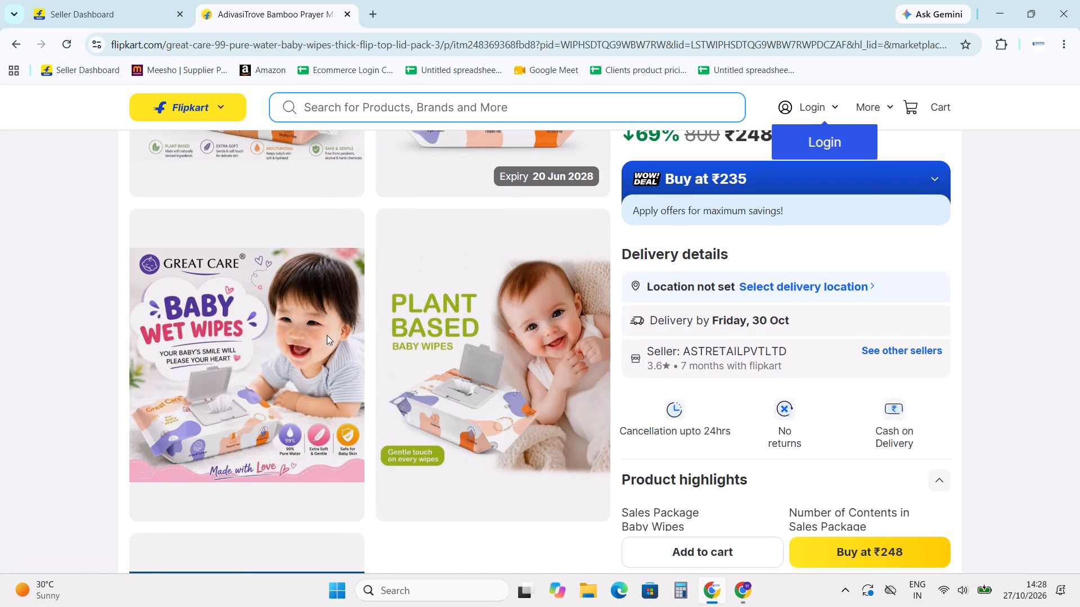
{"action": "scroll", "coordinate": [327, 335], "scroll_direction": "down", "scroll_amount": 5}
{"action": "scroll", "coordinate": [373, 329], "scroll_direction": "down", "scroll_amount": 4}
{"action": "scroll", "coordinate": [739, 402], "scroll_direction": "up", "scroll_amount": 2}
{"action": "scroll", "coordinate": [741, 402], "scroll_direction": "down", "scroll_amount": 4}
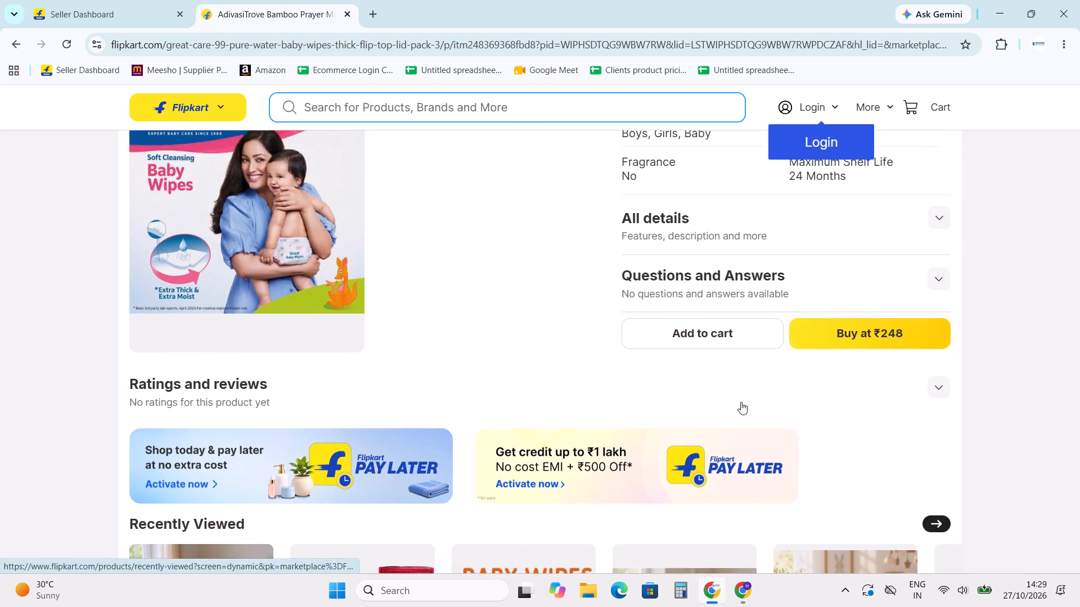
Open the recently viewed Great Care 99.9% Pure Water Baby Skincare Wipes, review its full title and details, and close the product page.
{"action": "scroll", "coordinate": [743, 401], "scroll_direction": "down", "scroll_amount": 2}
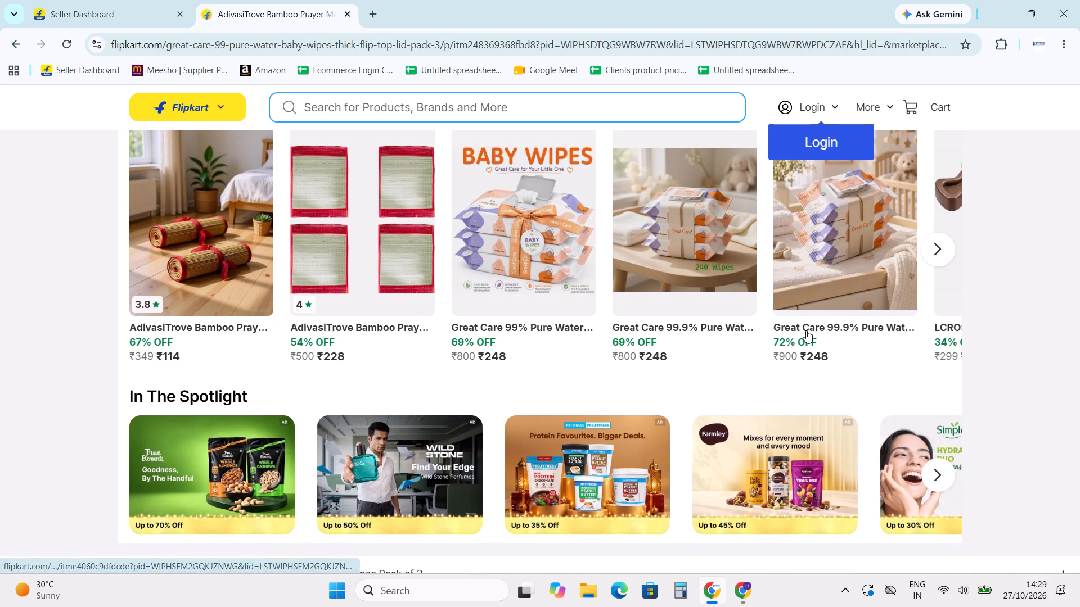
{"action": "left_click", "coordinate": [806, 330]}
{"action": "scroll", "coordinate": [642, 357], "scroll_direction": "down", "scroll_amount": 1}
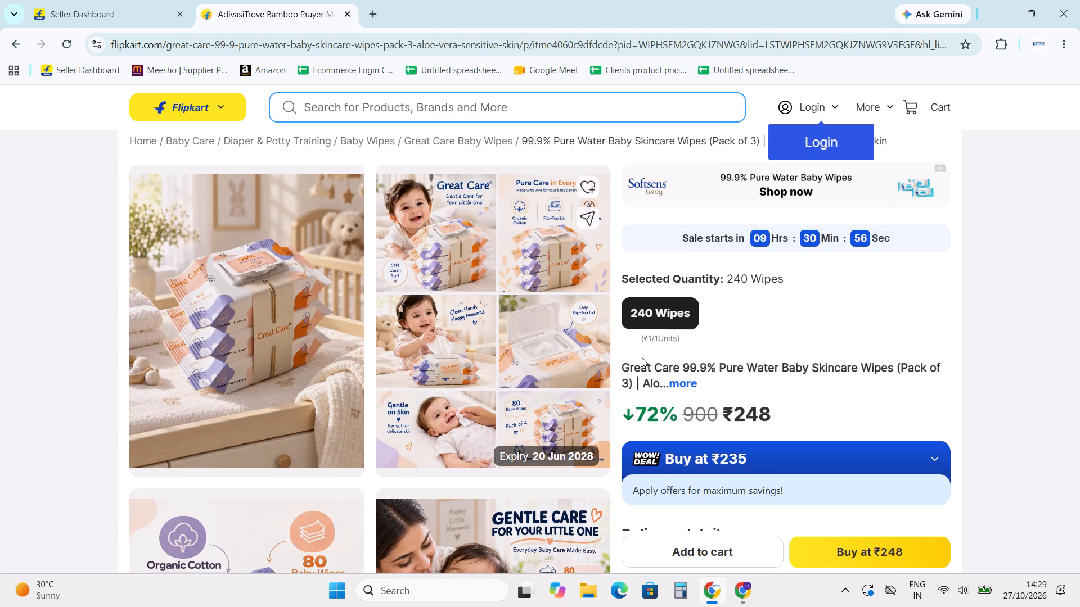
{"action": "left_click", "coordinate": [685, 315]}
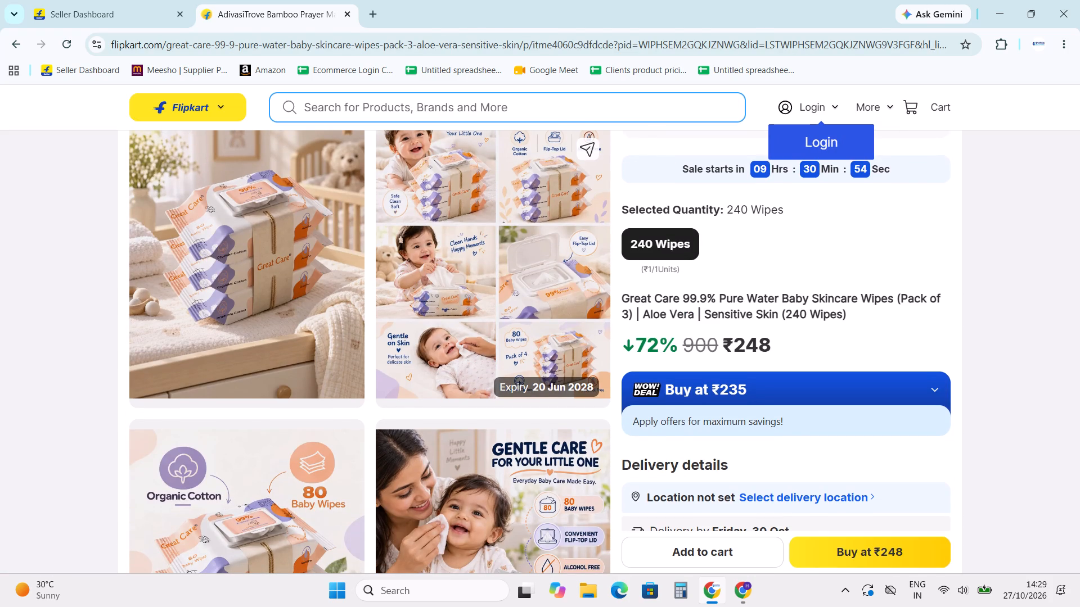
{"action": "scroll", "coordinate": [551, 315], "scroll_direction": "down", "scroll_amount": 10}
{"action": "scroll", "coordinate": [550, 316], "scroll_direction": "down", "scroll_amount": 11}
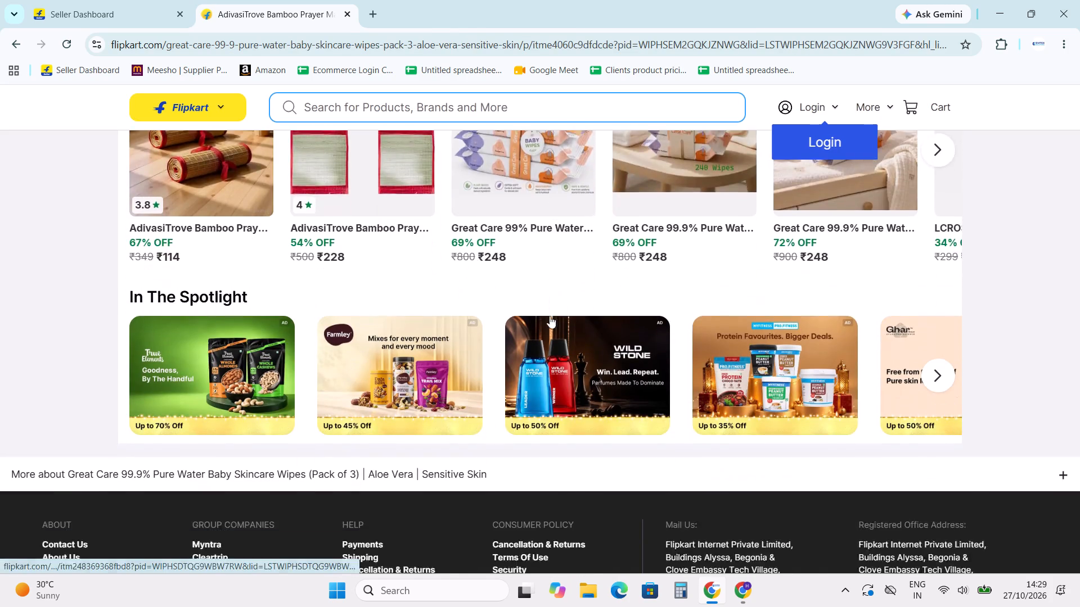
{"action": "scroll", "coordinate": [550, 316], "scroll_direction": "down", "scroll_amount": 8}
{"action": "left_click", "coordinate": [348, 16]}
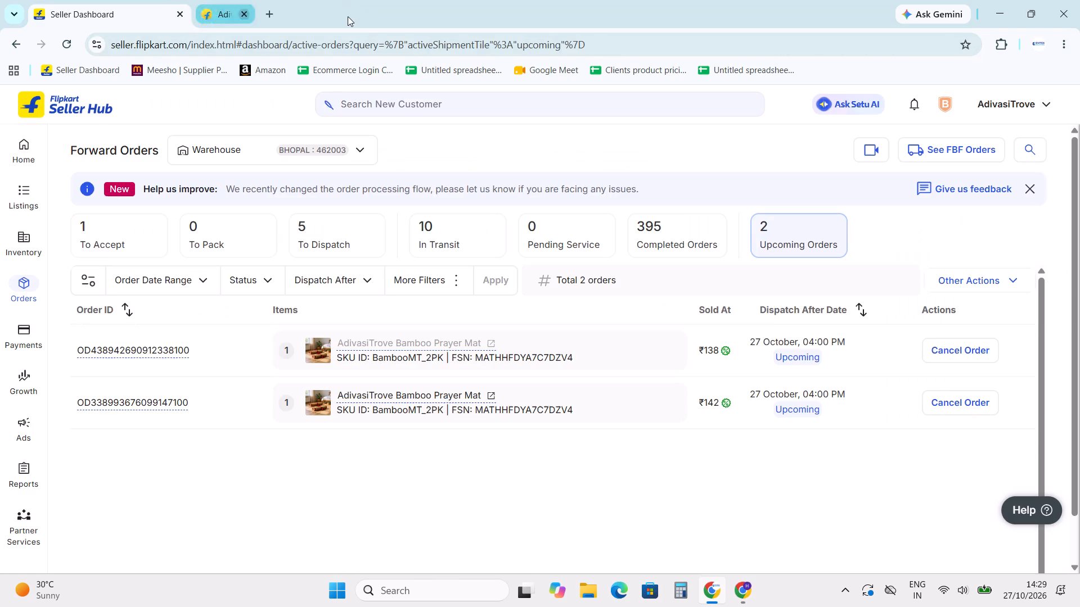
Return to the Seller Hub home page and switch to the ASTRETAILPVTLTD seller account.
{"action": "left_click", "coordinate": [12, 146]}
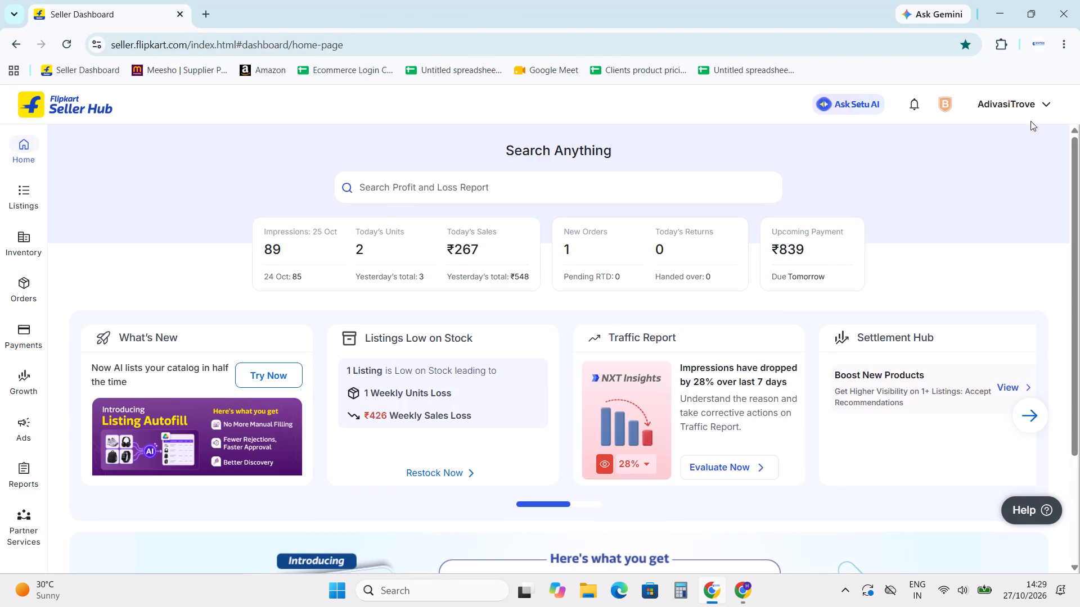
{"action": "left_click", "coordinate": [1022, 99]}
{"action": "left_click", "coordinate": [923, 162]}
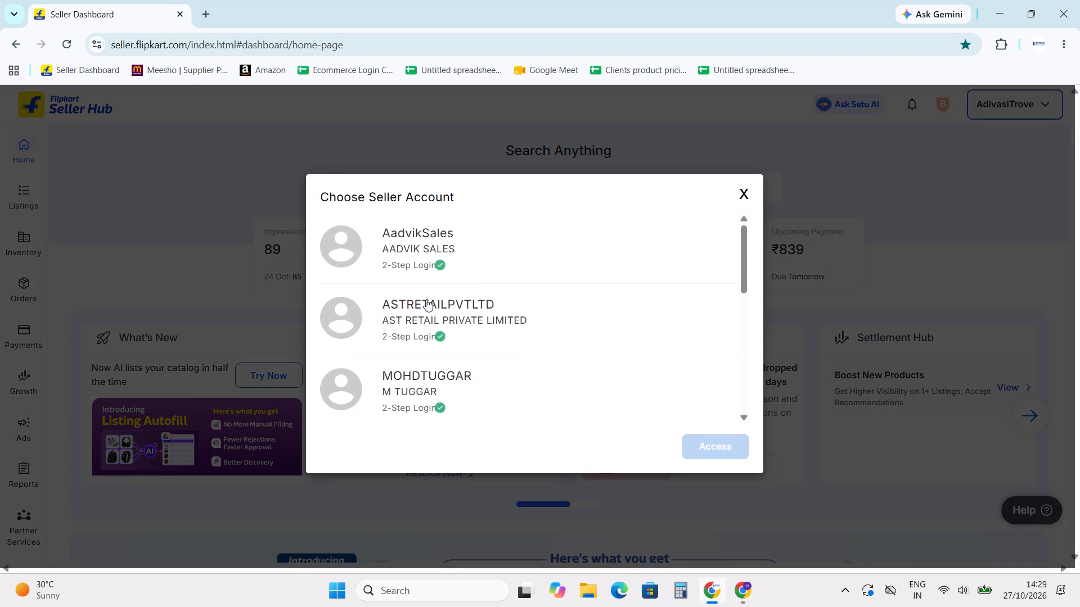
{"action": "scroll", "coordinate": [426, 299], "scroll_direction": "down", "scroll_amount": 9}
{"action": "scroll", "coordinate": [440, 363], "scroll_direction": "up", "scroll_amount": 5}
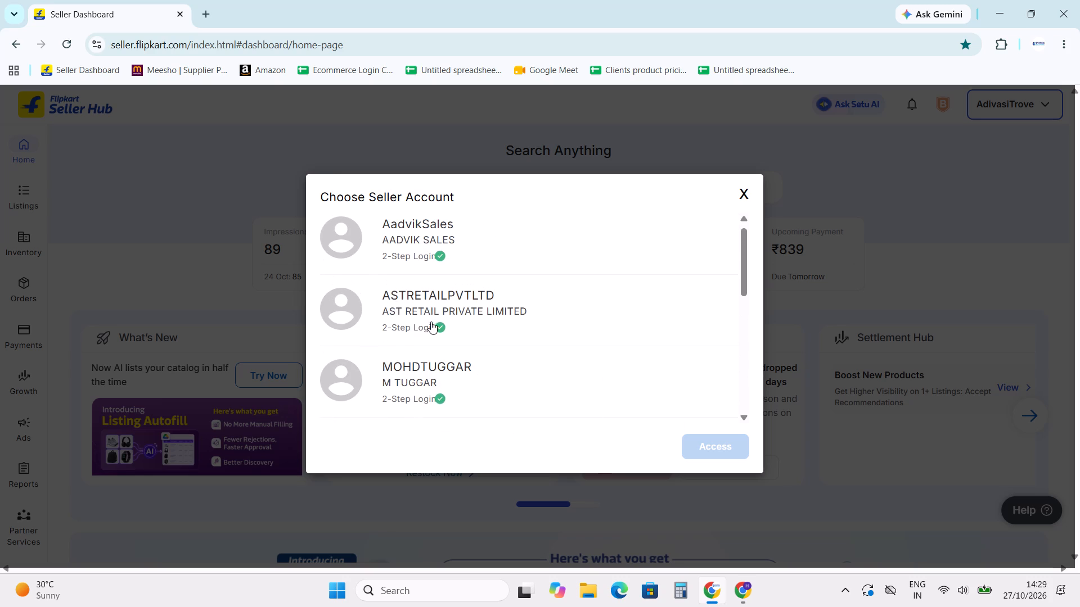
{"action": "left_click", "coordinate": [427, 302]}
{"action": "left_click", "coordinate": [704, 446]}
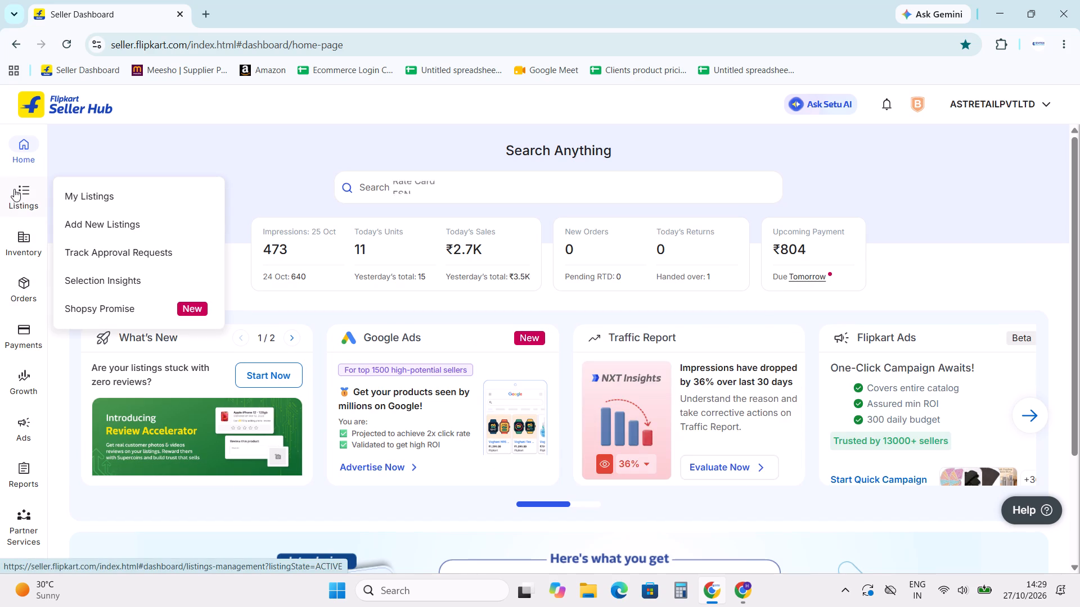
Open the account's Forward Orders, reload the page and look through all the Upcoming Orders.
{"action": "left_click", "coordinate": [35, 277]}
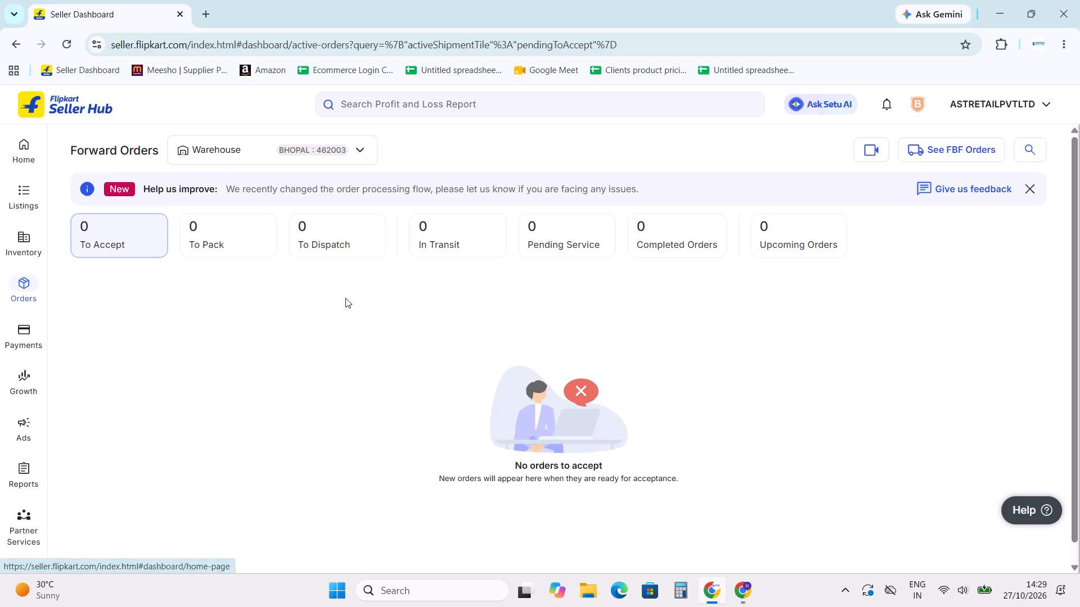
{"action": "left_click", "coordinate": [72, 49]}
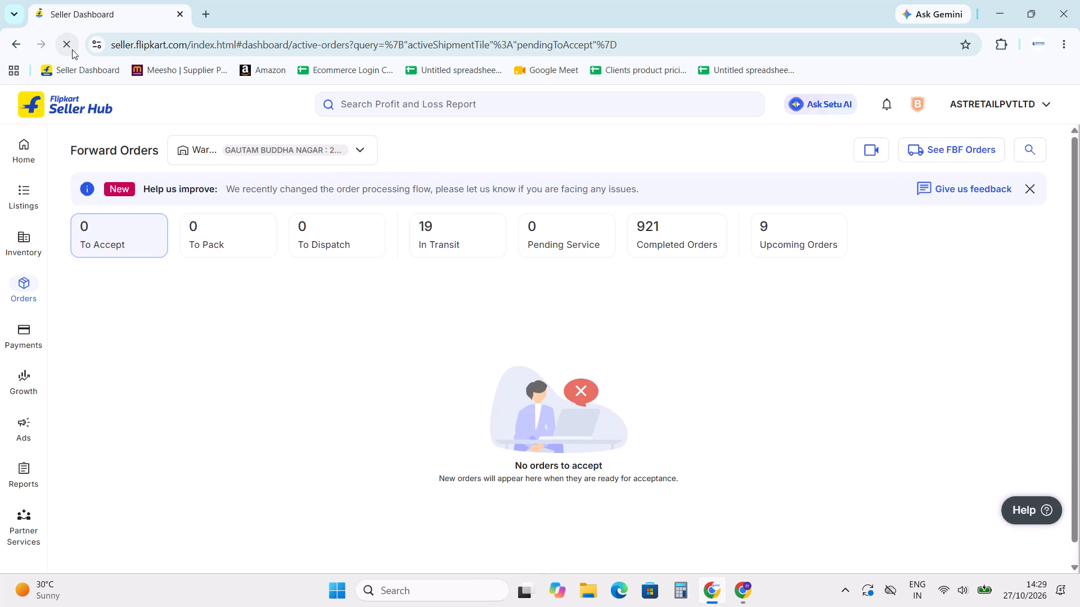
{"action": "left_click", "coordinate": [773, 247]}
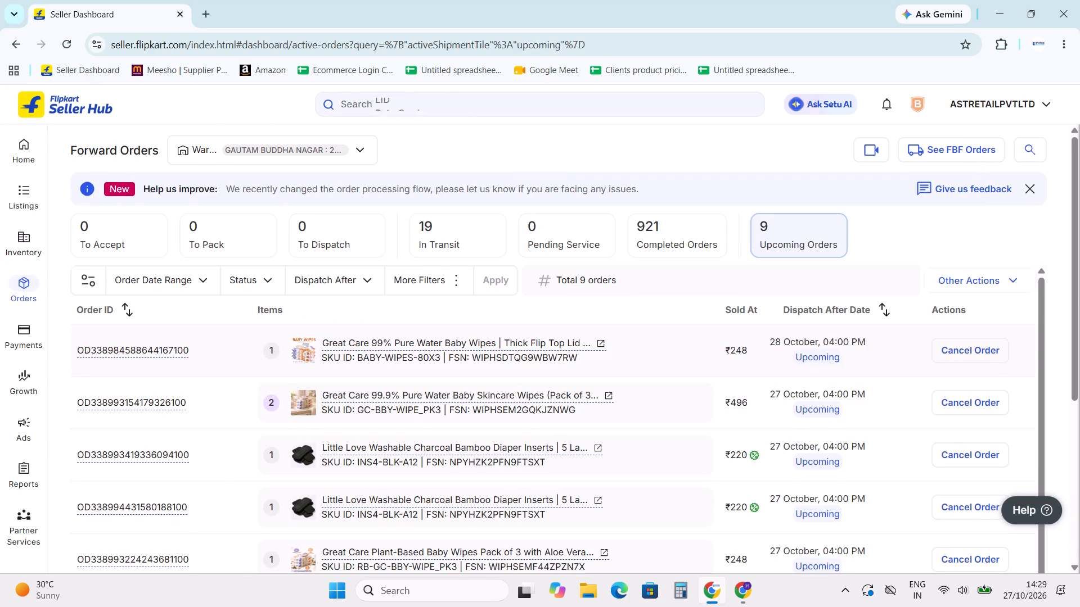
{"action": "scroll", "coordinate": [814, 357], "scroll_direction": "down", "scroll_amount": 6}
{"action": "scroll", "coordinate": [865, 414], "scroll_direction": "down", "scroll_amount": 20}
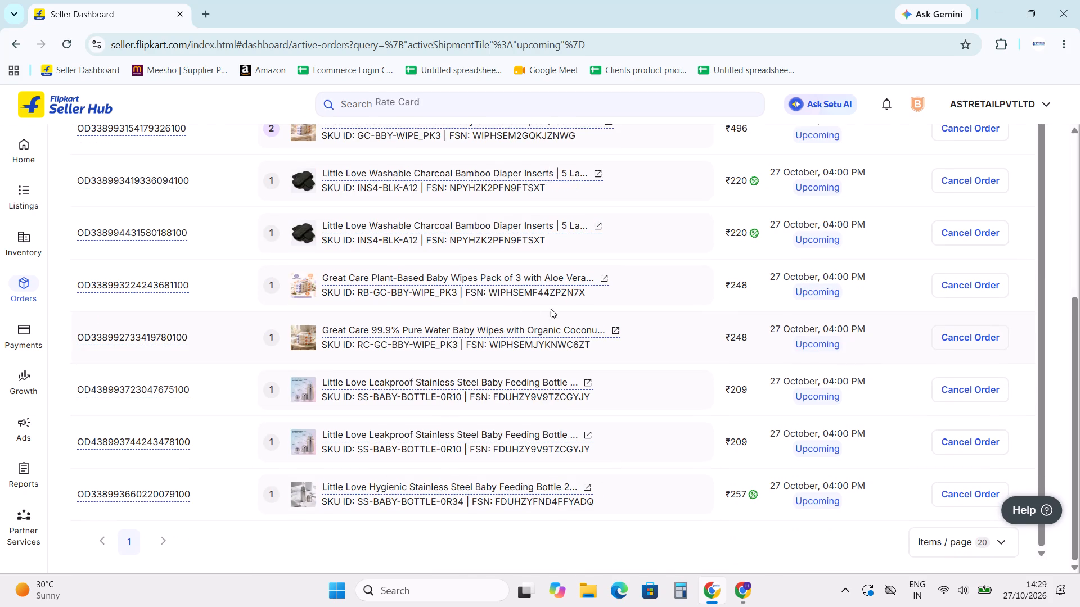
View the product page of the ordered Great Care Plant-Based Baby Wipes Pack of 3 and close it.
{"action": "left_click", "coordinate": [517, 277]}
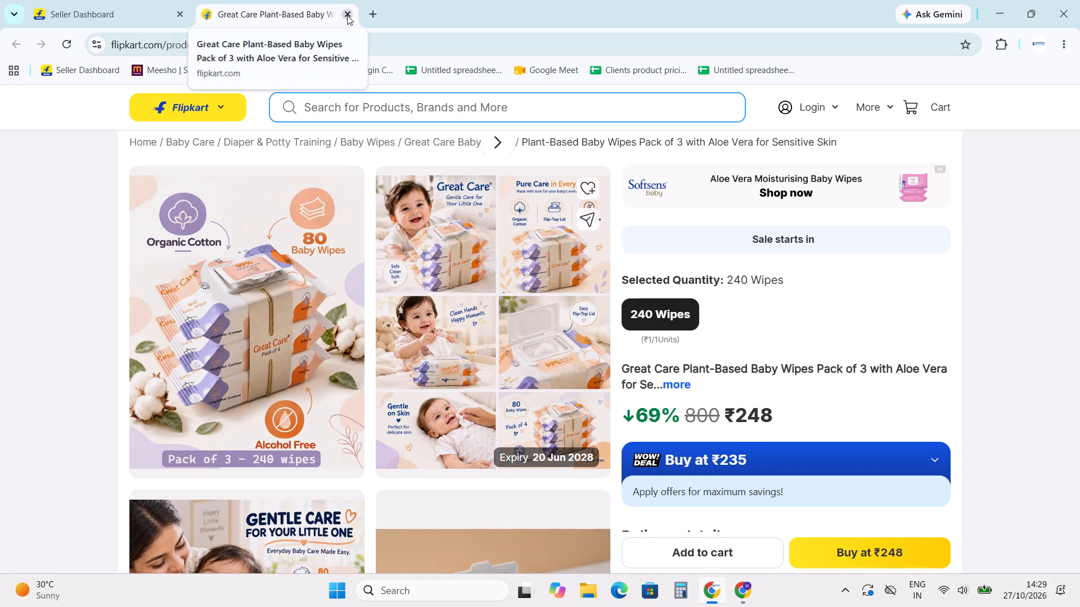
{"action": "left_click", "coordinate": [347, 15]}
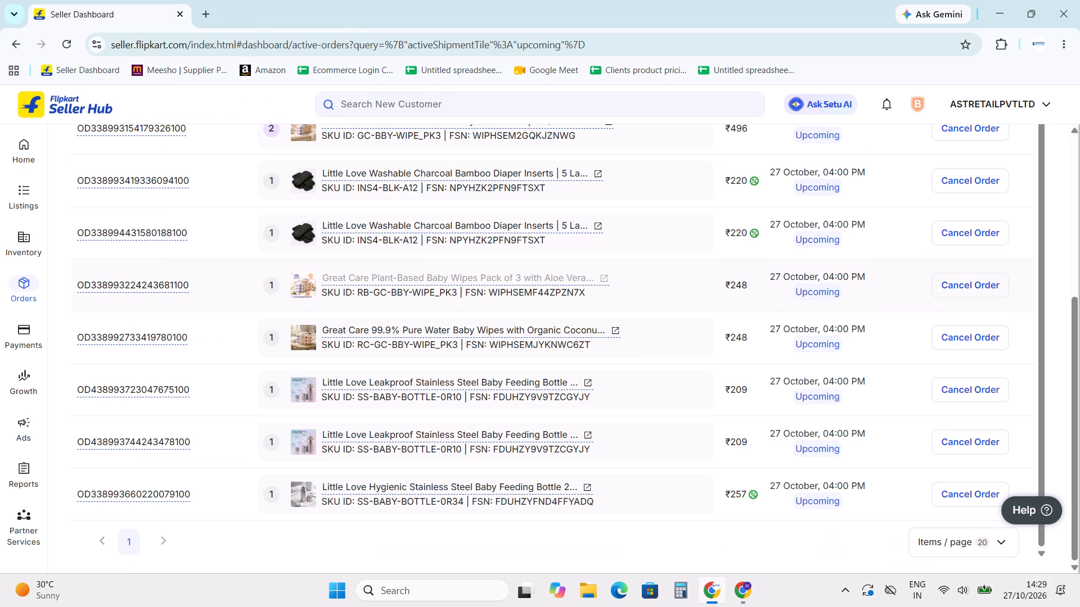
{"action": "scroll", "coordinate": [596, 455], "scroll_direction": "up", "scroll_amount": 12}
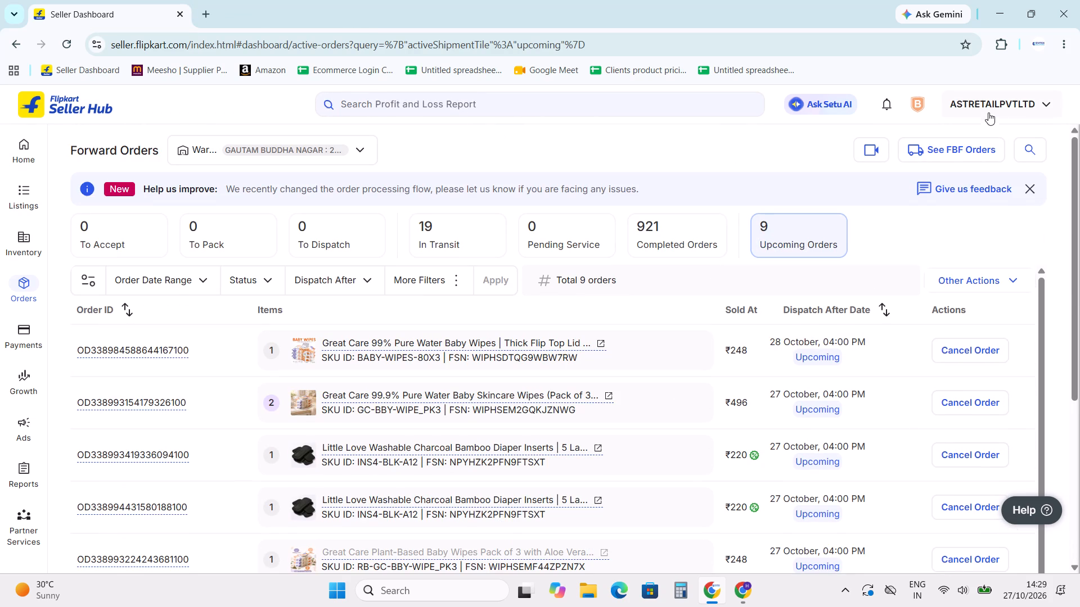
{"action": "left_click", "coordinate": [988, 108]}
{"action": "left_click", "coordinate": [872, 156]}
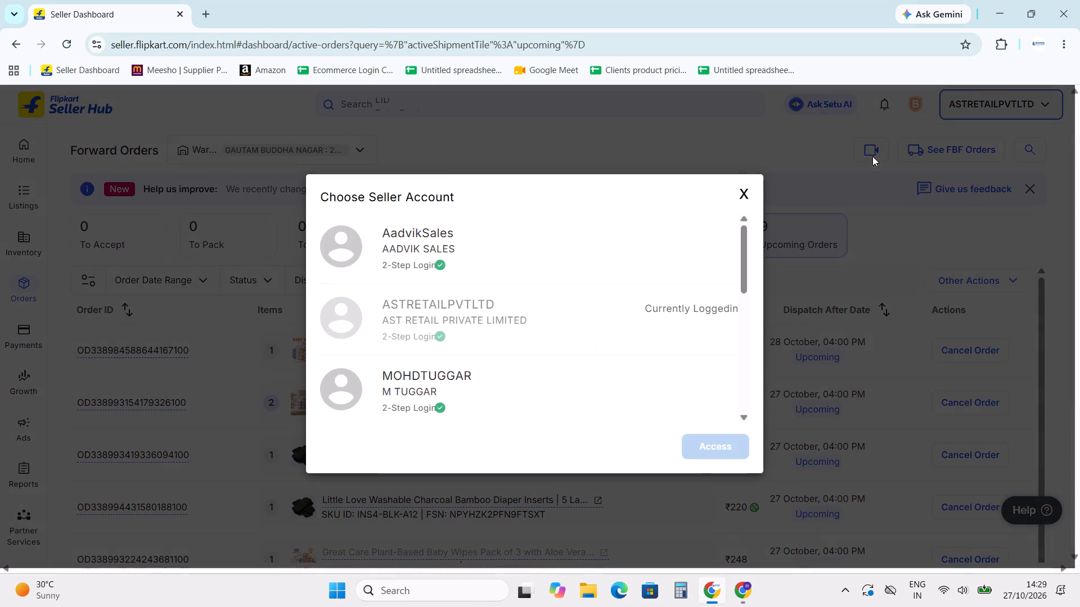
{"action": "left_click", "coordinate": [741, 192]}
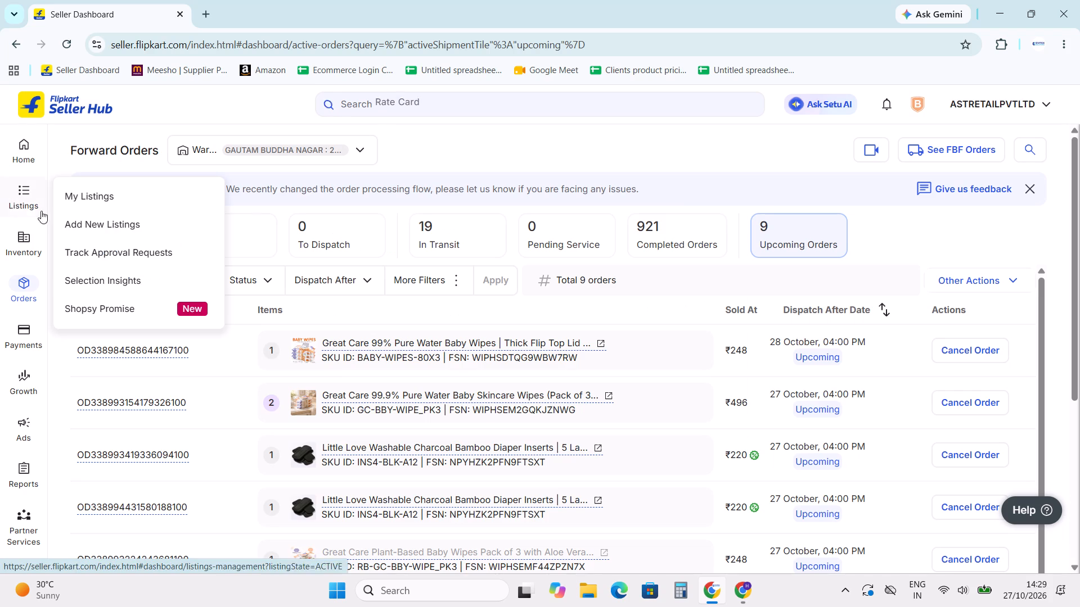
Open the Listing Creation page and look through the statuses of the single listings in progress.
{"action": "left_click", "coordinate": [76, 219]}
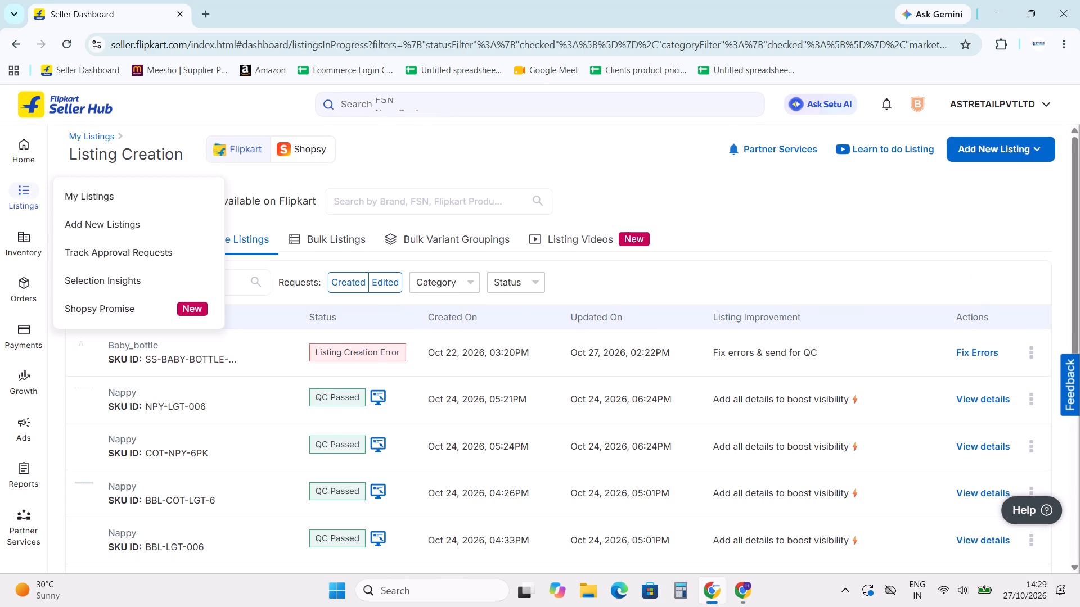
{"action": "left_click", "coordinate": [710, 256]}
{"action": "scroll", "coordinate": [312, 343], "scroll_direction": "down", "scroll_amount": 1}
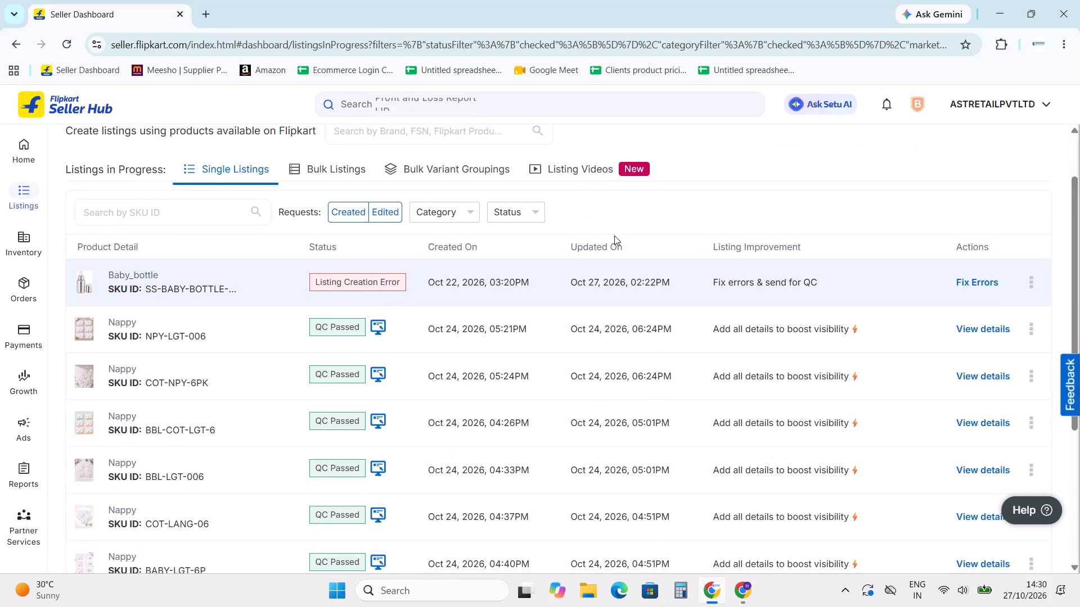
{"action": "left_click", "coordinate": [766, 178]}
{"action": "scroll", "coordinate": [369, 278], "scroll_direction": "down", "scroll_amount": 1}
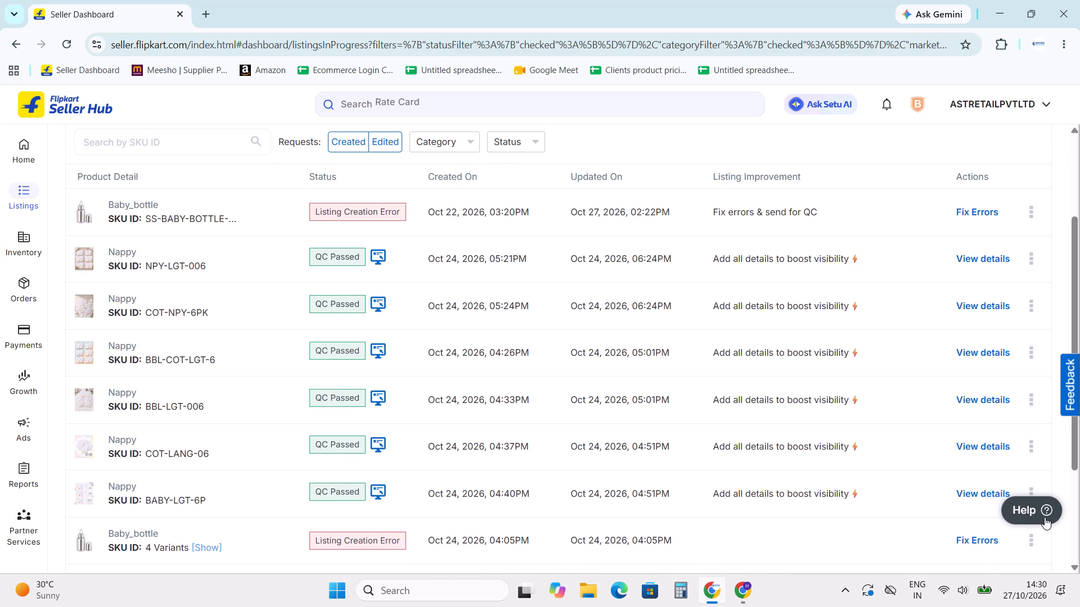
Open the failed SS-BABY-BOTTLE-150ML listing for error fixing and inspect the price details in Price, Stock and Shipping Information.
{"action": "left_click", "coordinate": [980, 213]}
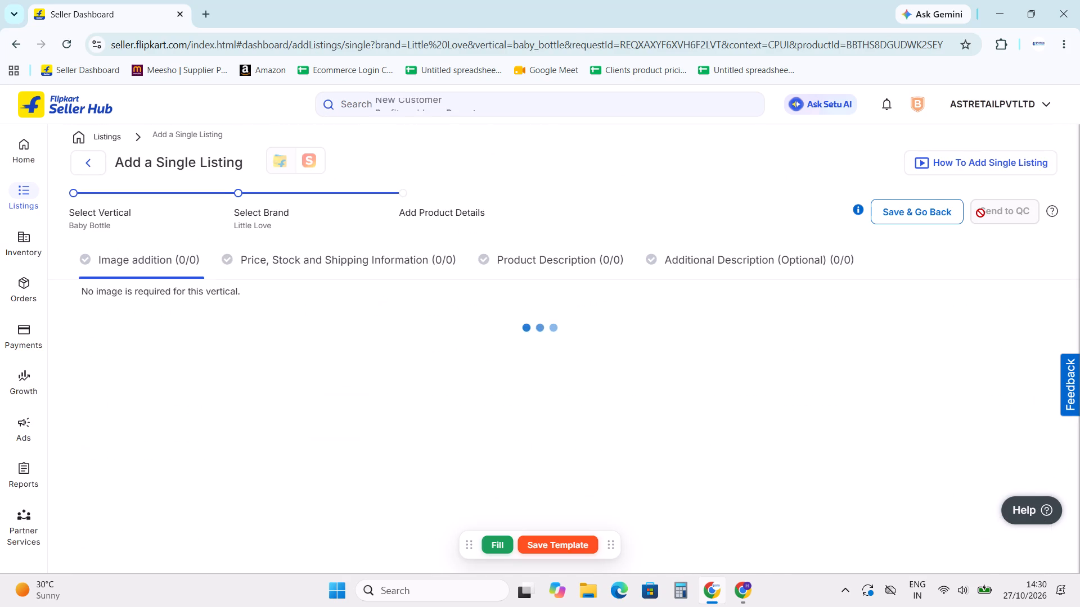
{"action": "left_click", "coordinate": [427, 265]}
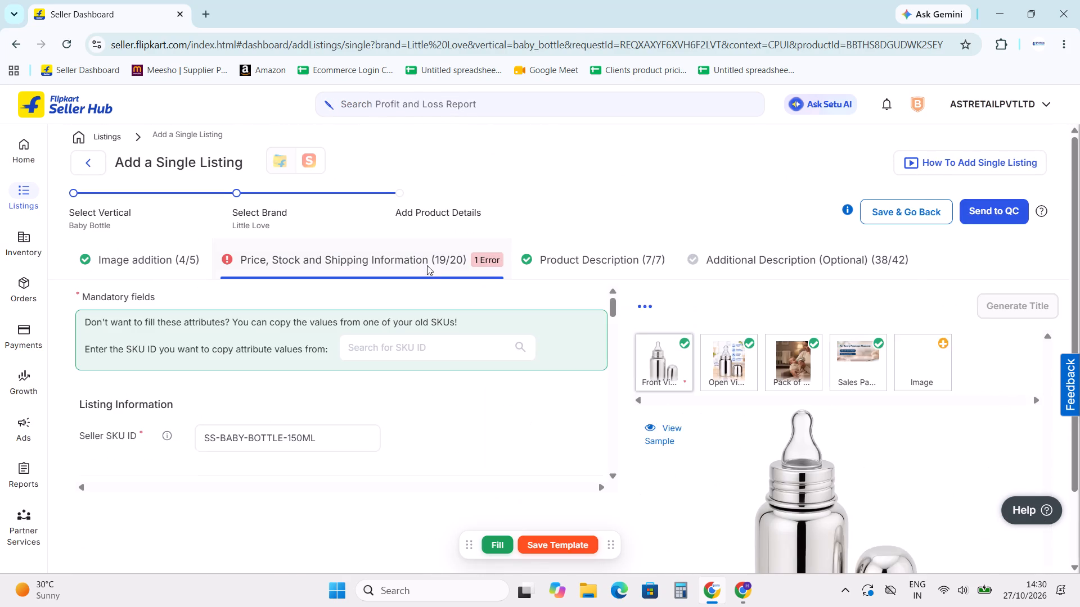
{"action": "scroll", "coordinate": [373, 448], "scroll_direction": "down", "scroll_amount": 4}
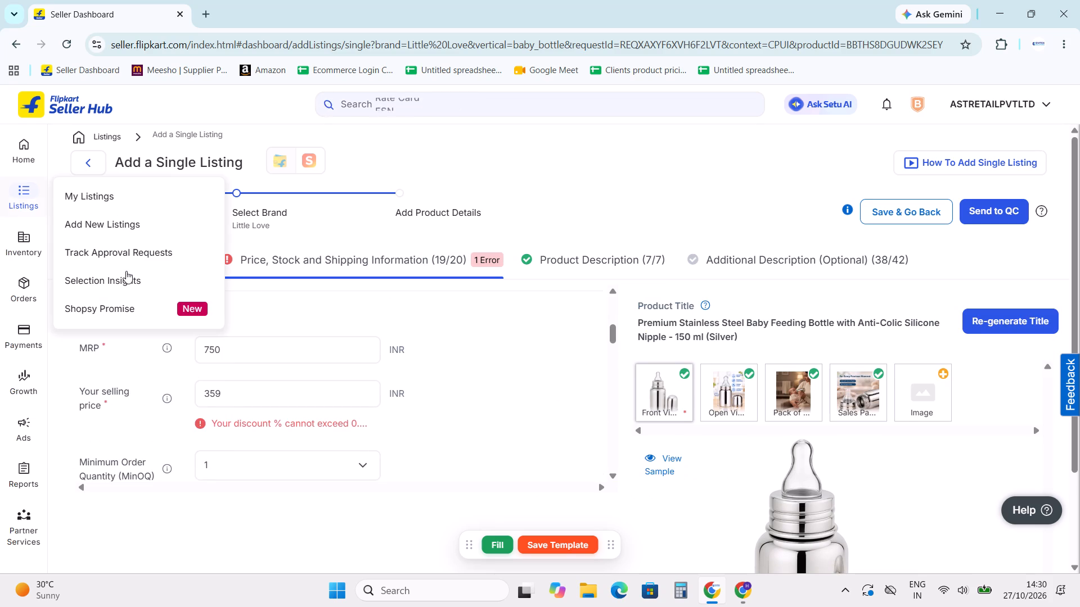
Open the account's My Tickets list through the Help Center.
{"action": "left_click", "coordinate": [1041, 502]}
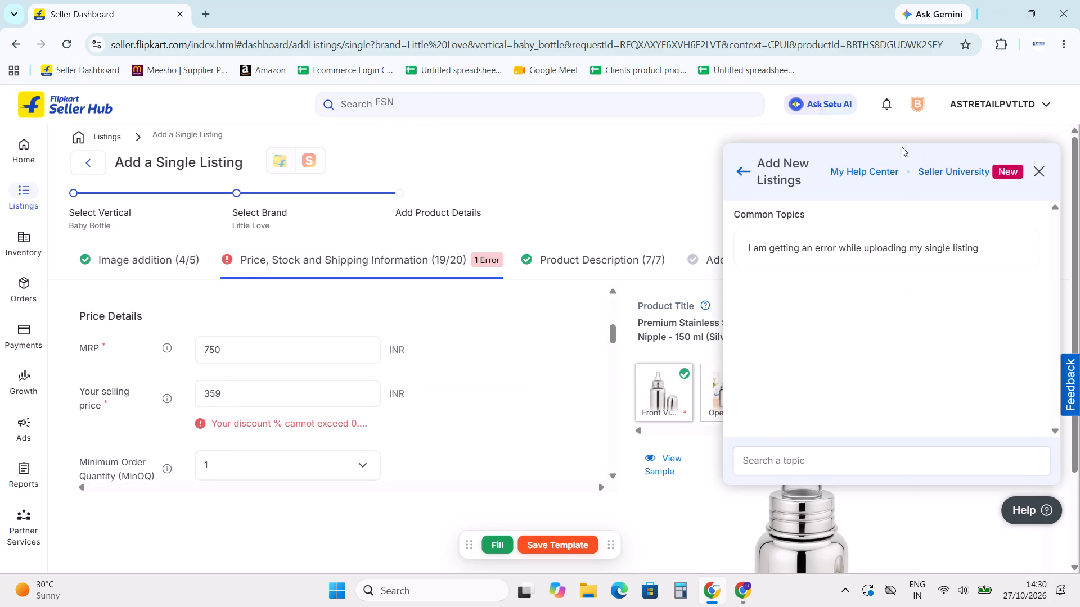
{"action": "left_click", "coordinate": [879, 165]}
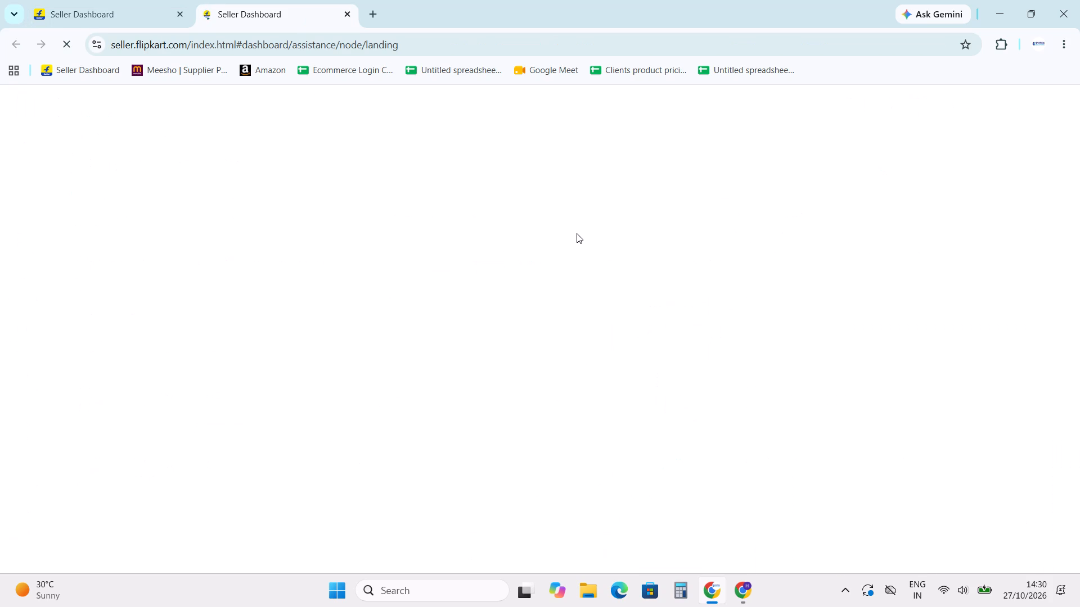
{"action": "left_click", "coordinate": [992, 151]}
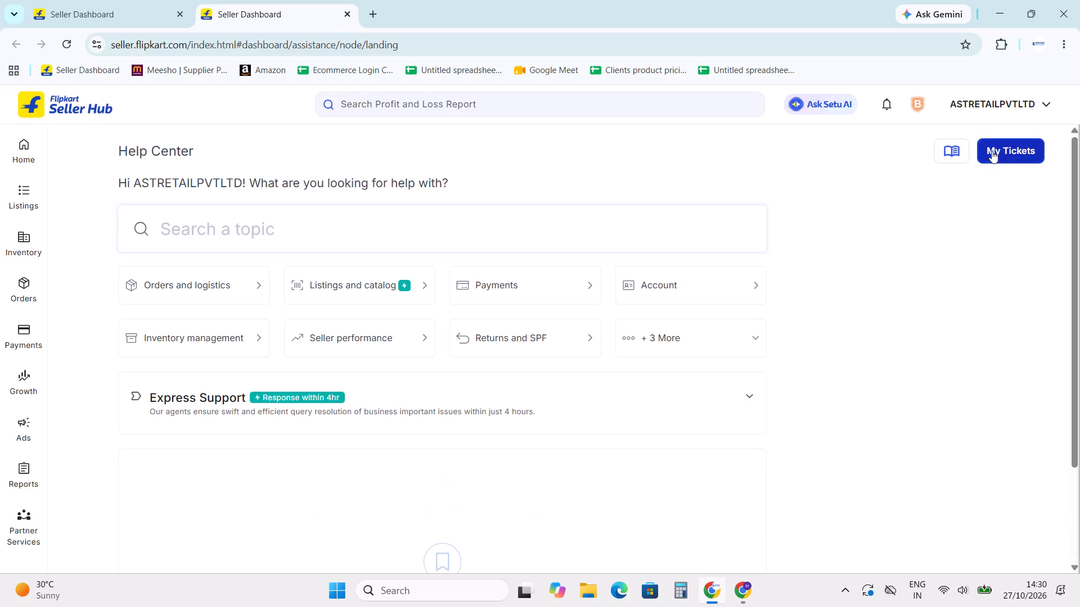
View the "Why is my pickup not done?" ticket and return to the ticket list.
{"action": "left_click", "coordinate": [310, 347]}
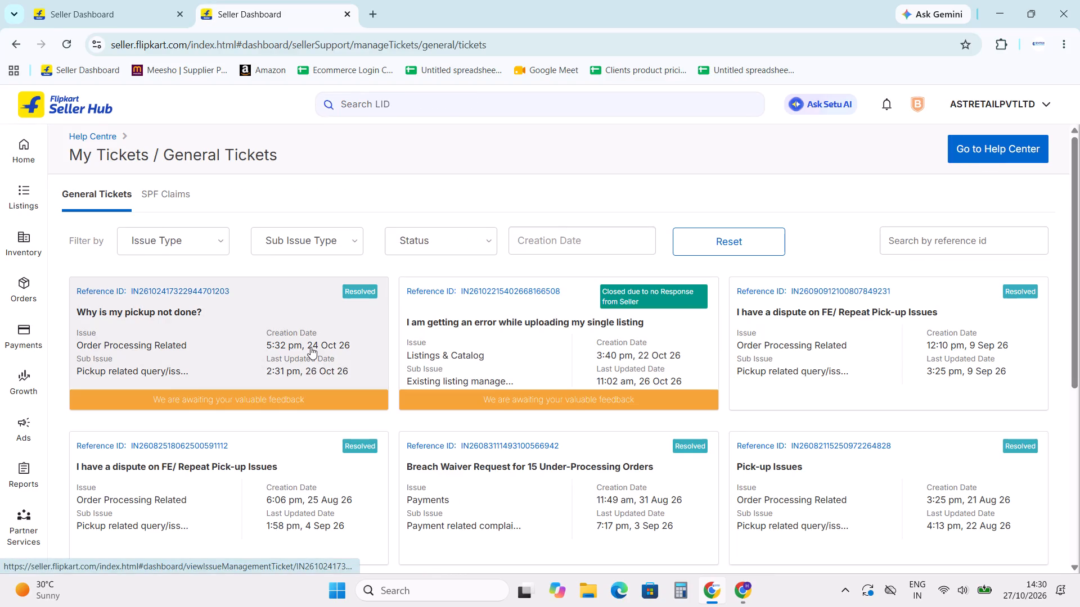
{"action": "left_click", "coordinate": [146, 135]}
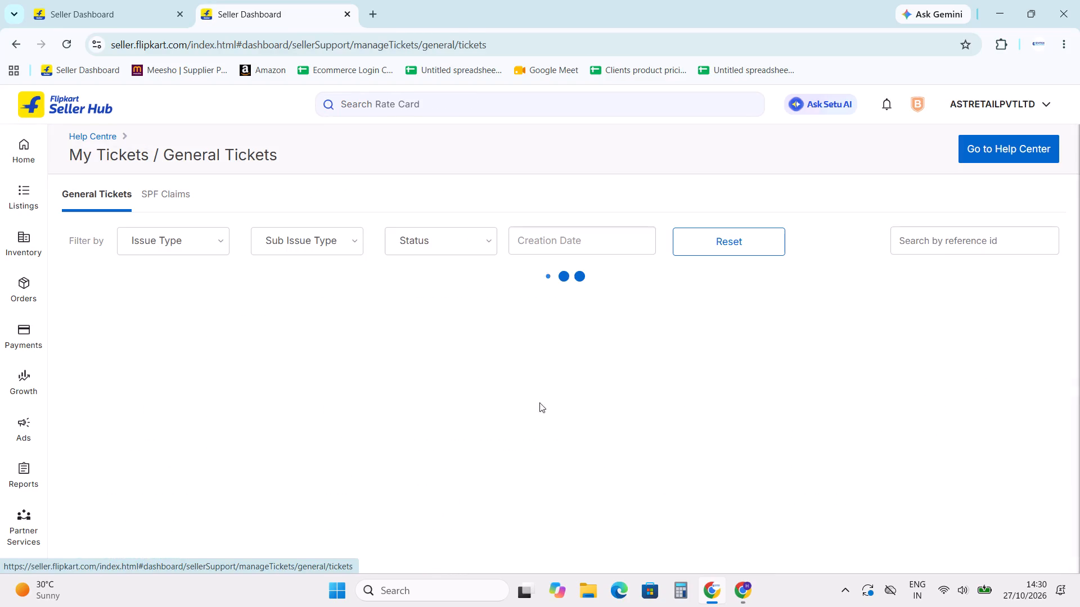
Open the "I am getting an error while uploading my single listing" ticket and read the support agent's reply in the previous sessions.
{"action": "left_click", "coordinate": [588, 365]}
{"action": "scroll", "coordinate": [576, 359], "scroll_direction": "down", "scroll_amount": 3}
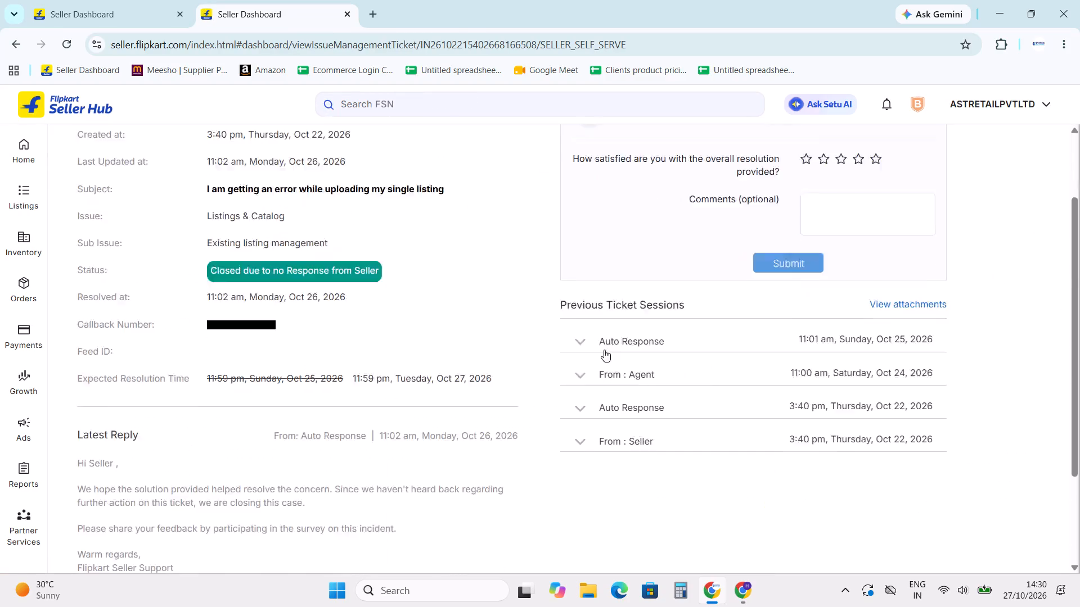
{"action": "scroll", "coordinate": [604, 350], "scroll_direction": "down", "scroll_amount": 4}
{"action": "scroll", "coordinate": [613, 350], "scroll_direction": "up", "scroll_amount": 1}
{"action": "scroll", "coordinate": [363, 412], "scroll_direction": "down", "scroll_amount": 3}
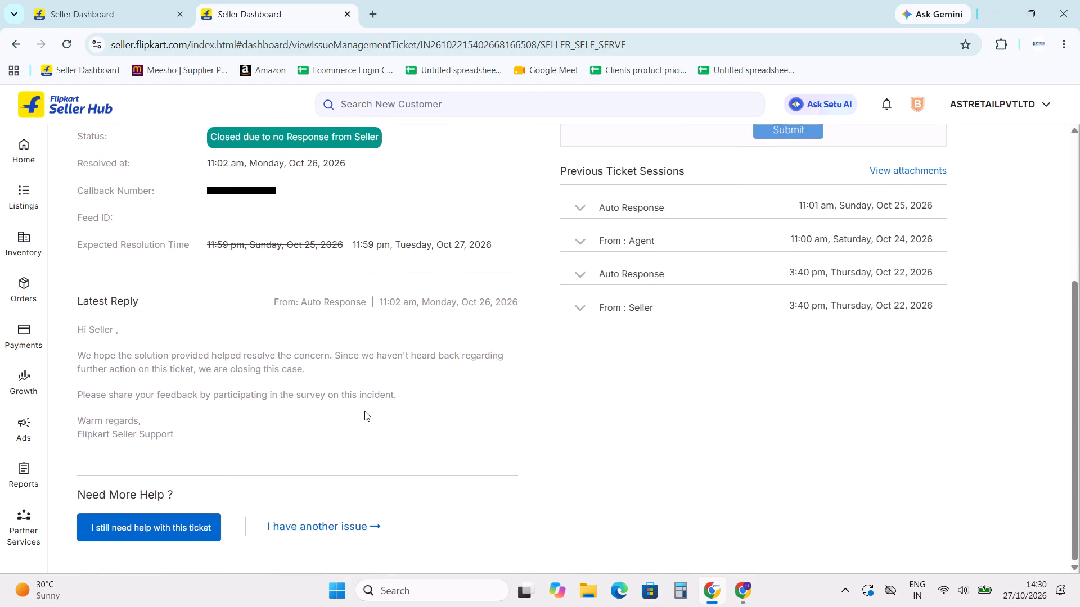
{"action": "left_click", "coordinate": [631, 242]}
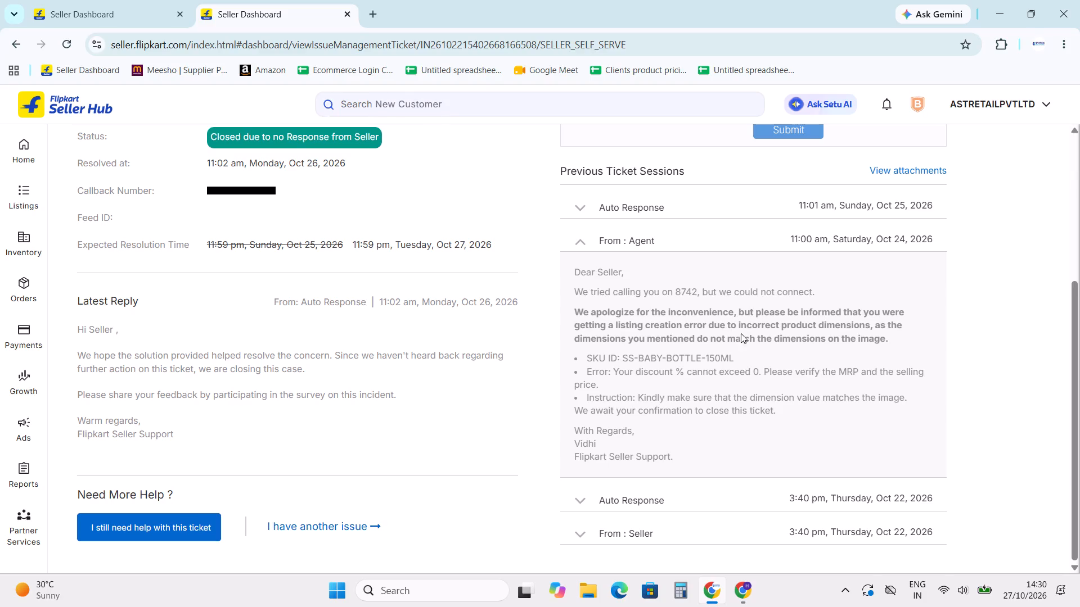
{"action": "scroll", "coordinate": [695, 315], "scroll_direction": "up", "scroll_amount": 5}
{"action": "scroll", "coordinate": [807, 351], "scroll_direction": "up", "scroll_amount": 3}
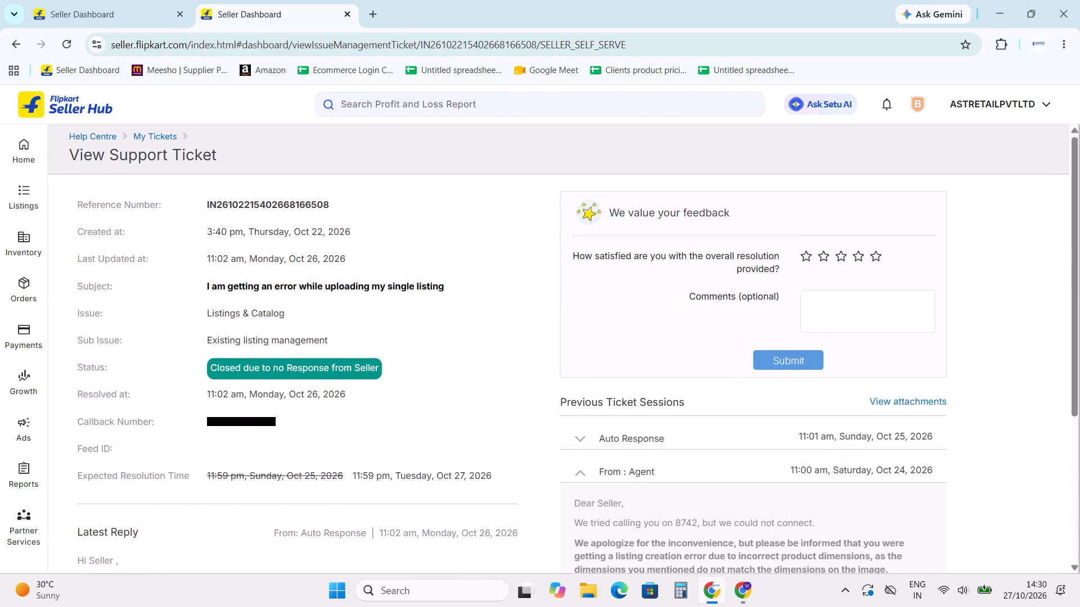
{"action": "left_click", "coordinate": [841, 305]}
{"action": "scroll", "coordinate": [794, 321], "scroll_direction": "down", "scroll_amount": 15}
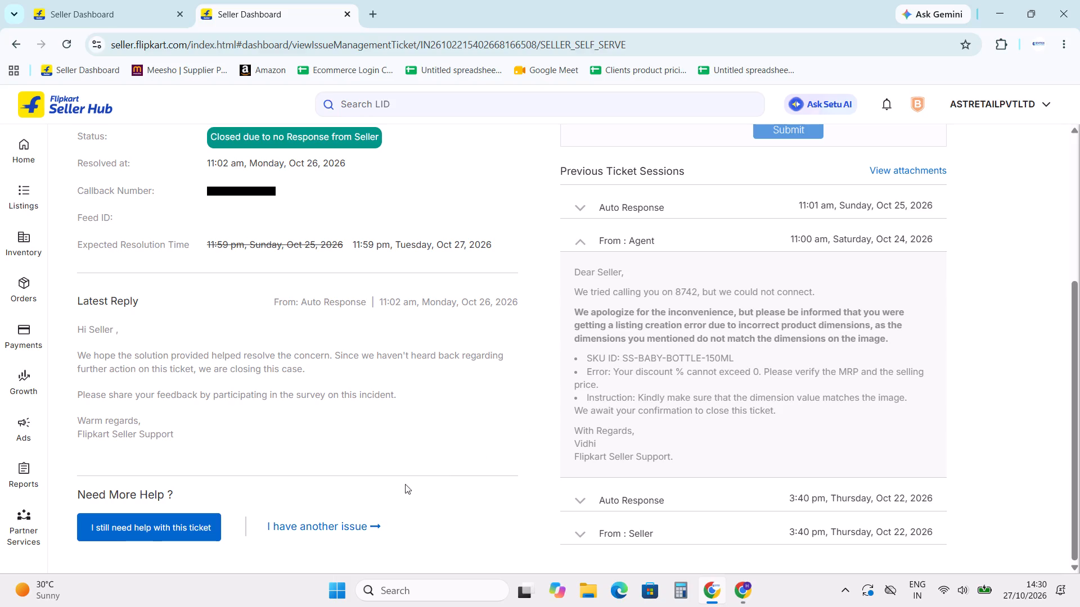
Reopen the ticket with the message "Hi is match the dimensions with the image but still the listings having same error please resolve this issueeeeee".
{"action": "left_click", "coordinate": [197, 530]}
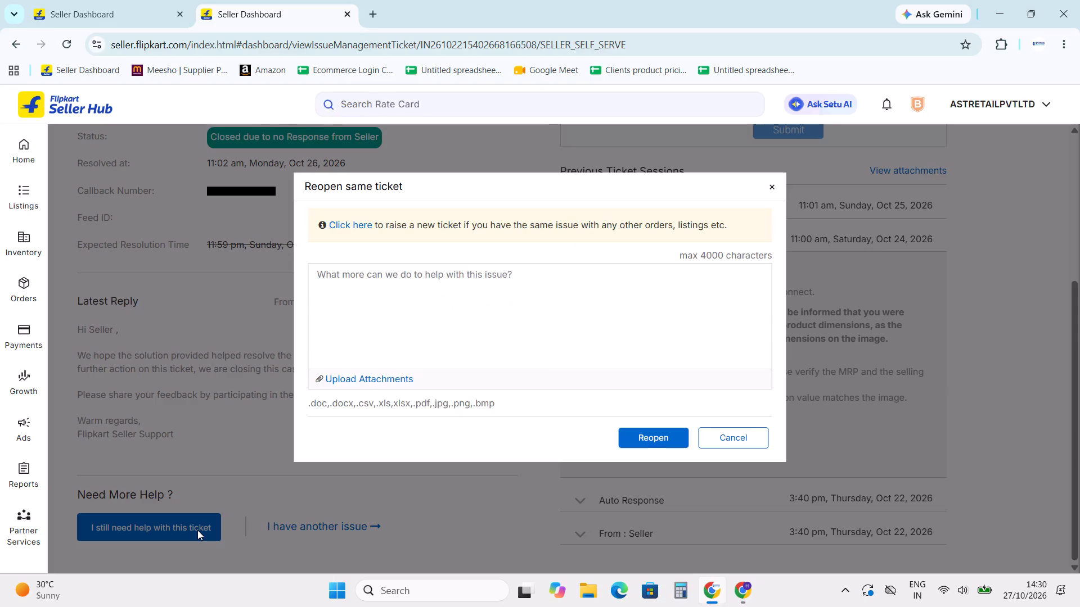
{"action": "left_click", "coordinate": [498, 321]}
{"action": "type", "text": "Hi"}
{"action": "key", "text": "space"}
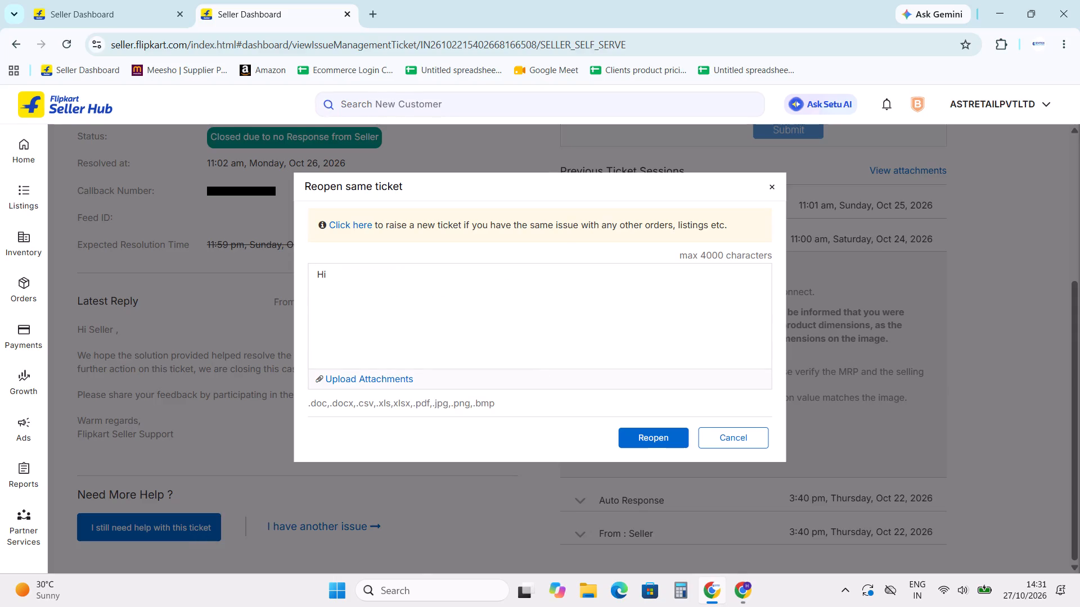
{"action": "type", "text": "is"}
{"action": "key", "text": "space"}
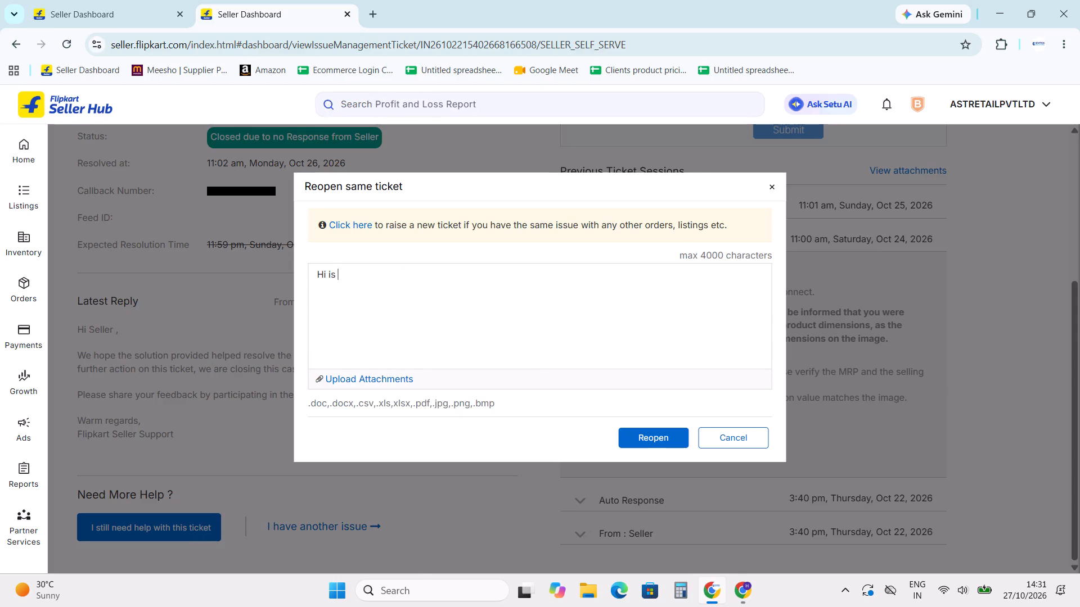
{"action": "type", "text": "match the dimensions with the image"}
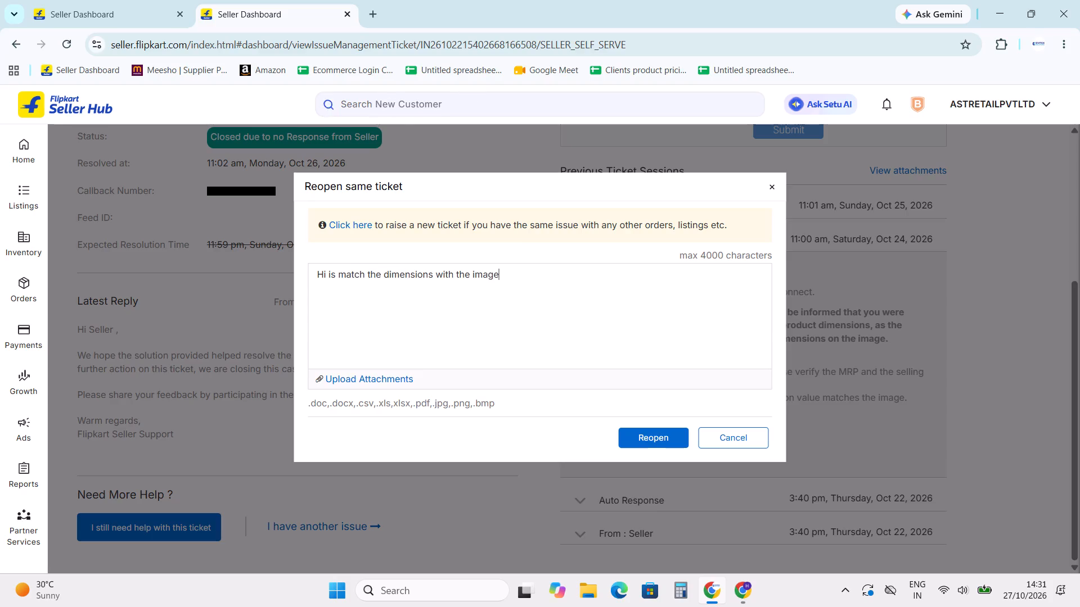
{"action": "key", "text": "space"}
{"action": "type", "text": "but still the listng"}
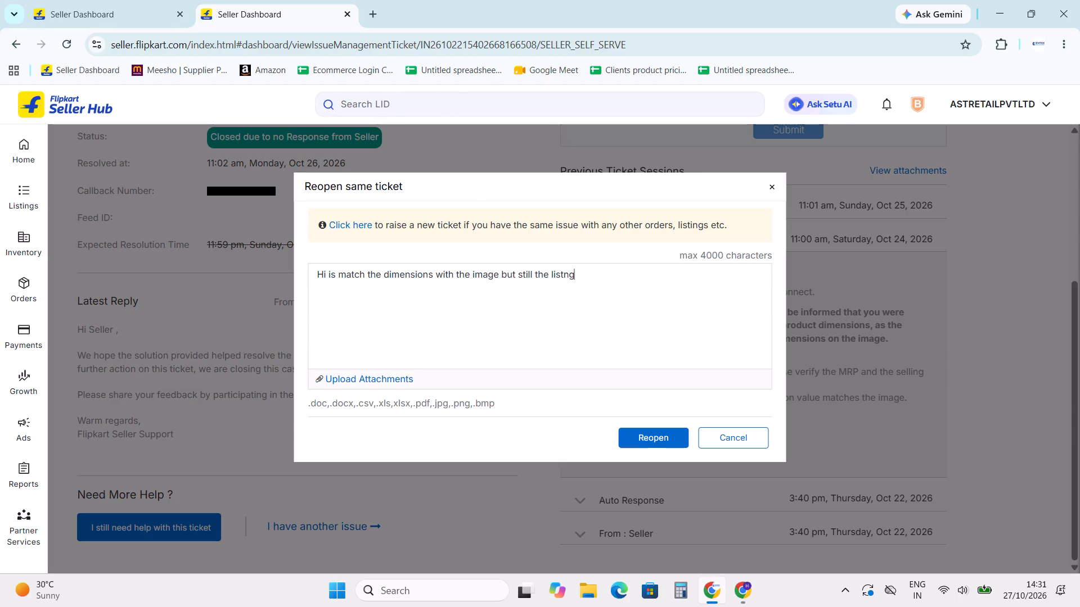
{"action": "key", "text": "BackSpace"}
{"action": "key", "text": "BackSpace"}
{"action": "type", "text": "ig"}
{"action": "key", "text": "BackSpace"}
{"action": "type", "text": "ngs ha"}
{"action": "type", "text": "vin g"}
{"action": "key", "text": "BackSpace"}
{"action": "key", "text": "BackSpace"}
{"action": "type", "text": "g sae"}
{"action": "key", "text": "BackSpace"}
{"action": "type", "text": "me ero"}
{"action": "key", "text": "BackSpace"}
{"action": "type", "text": "ror please resolve ti"}
{"action": "key", "text": "BackSpace"}
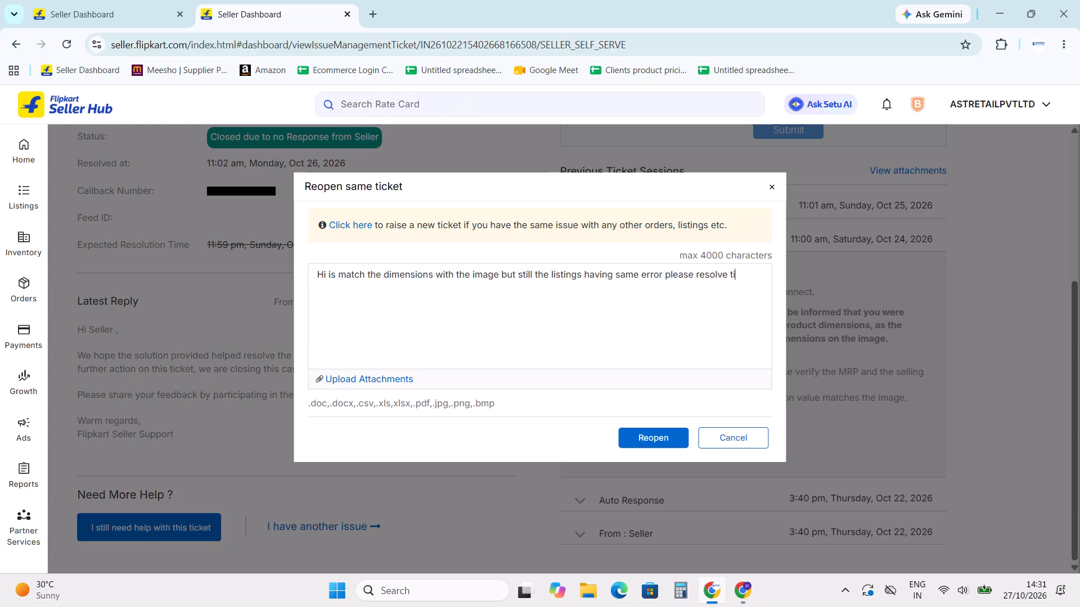
{"action": "type", "text": "his s"}
{"action": "key", "text": "BackSpace"}
{"action": "type", "text": "issiueeeeee"}
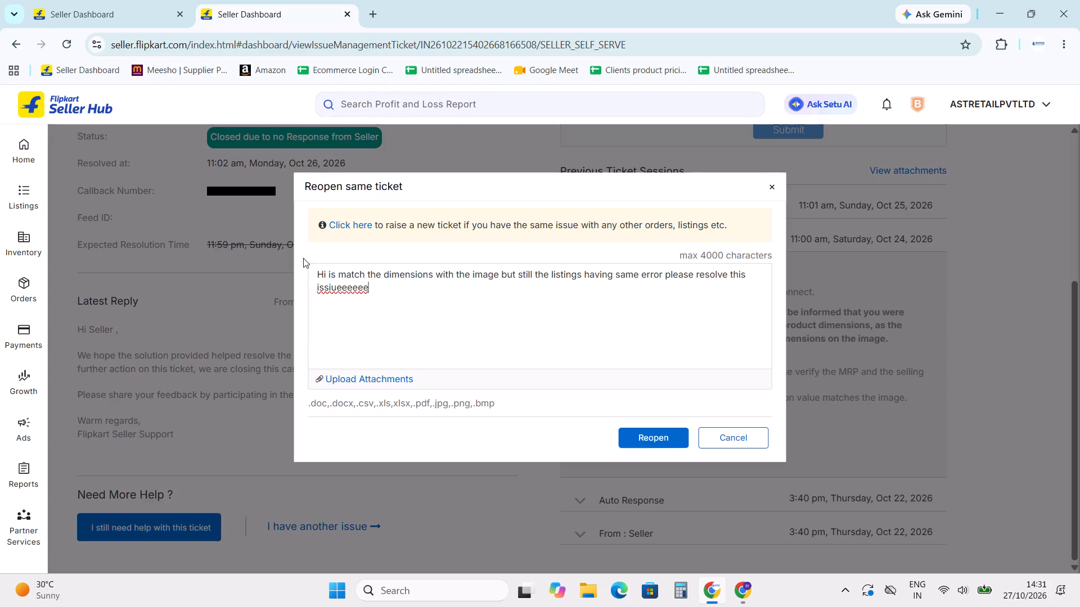
{"action": "left_click", "coordinate": [331, 287]}
{"action": "key", "text": "BackSpace"}
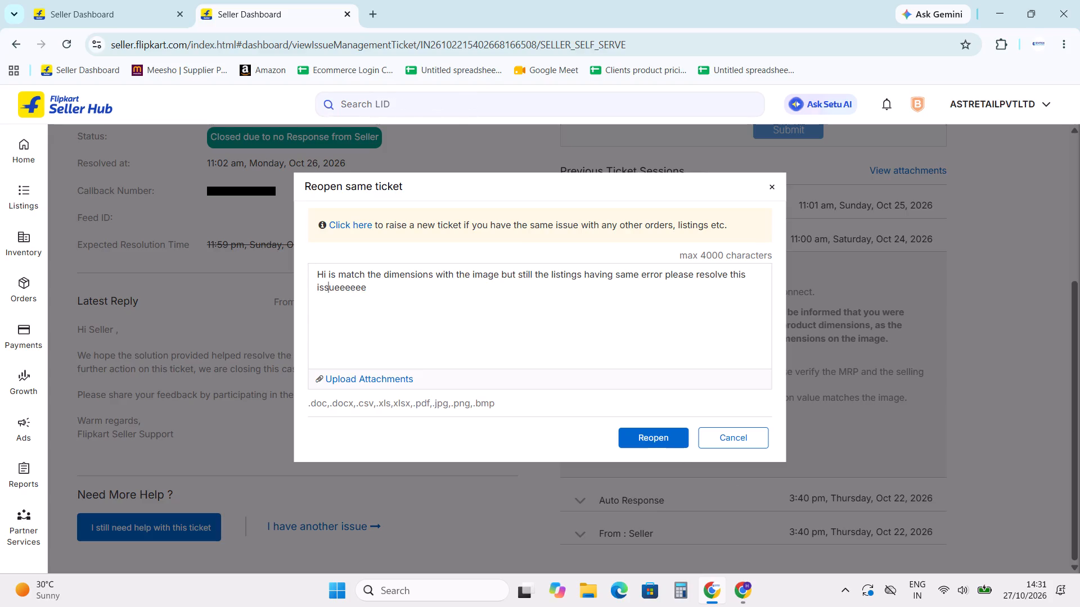
{"action": "left_click", "coordinate": [646, 446]}
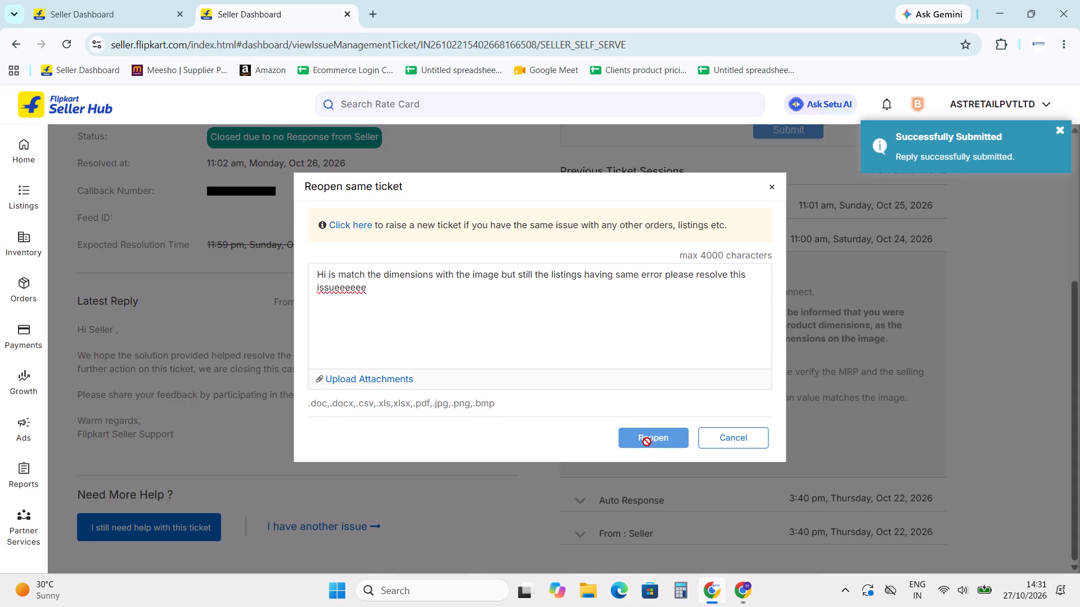
Return to the My Tickets list and reload it to check the reopened ticket's status.
{"action": "scroll", "coordinate": [574, 329], "scroll_direction": "up", "scroll_amount": 8}
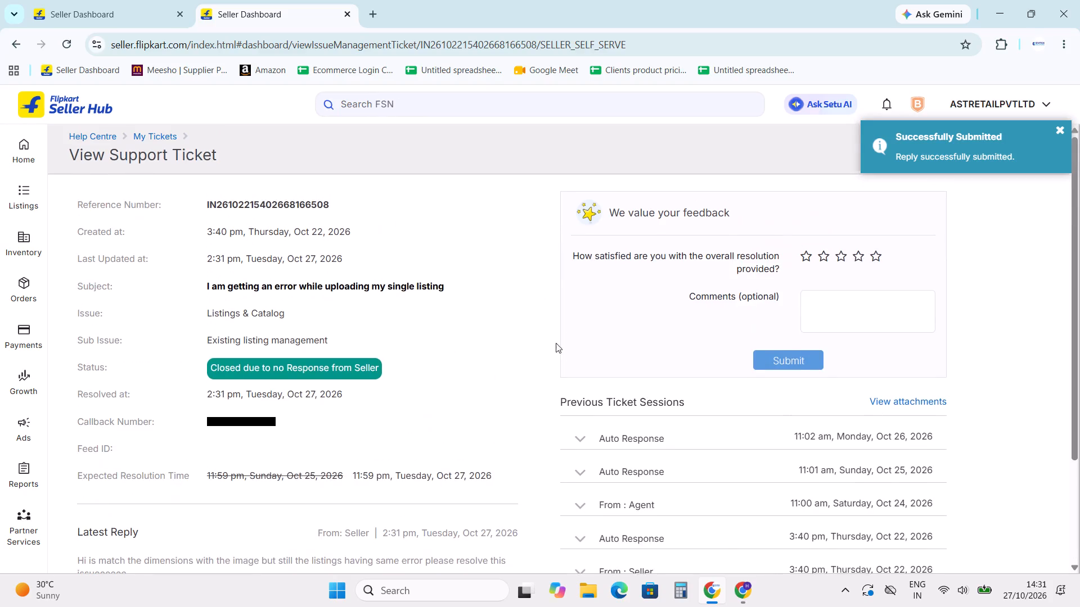
{"action": "scroll", "coordinate": [556, 343], "scroll_direction": "up", "scroll_amount": 11}
{"action": "left_click", "coordinate": [157, 129]}
{"action": "left_click", "coordinate": [163, 137]}
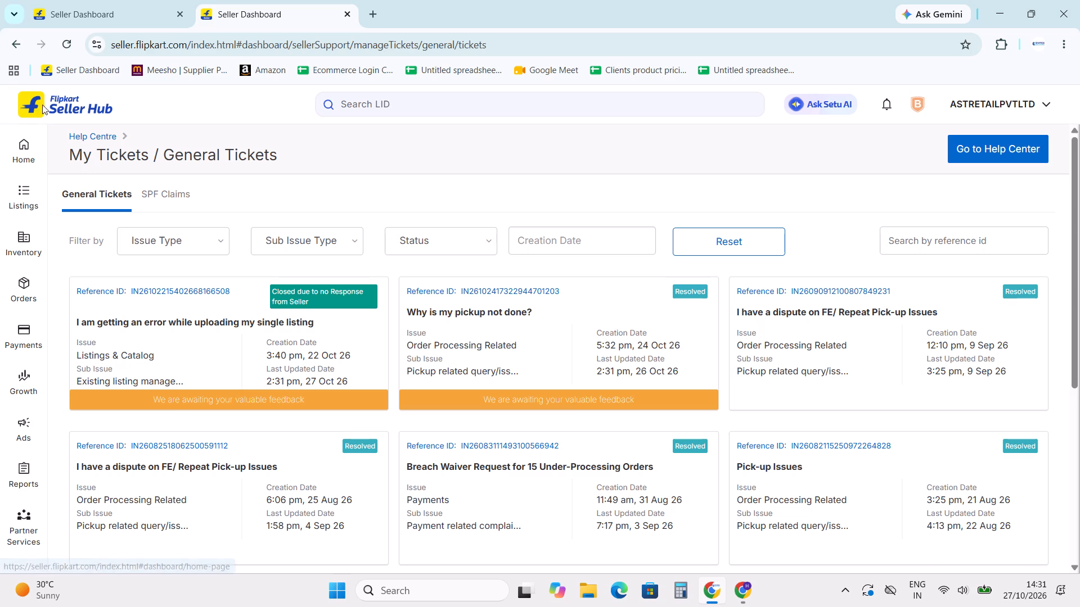
{"action": "left_click", "coordinate": [67, 39]}
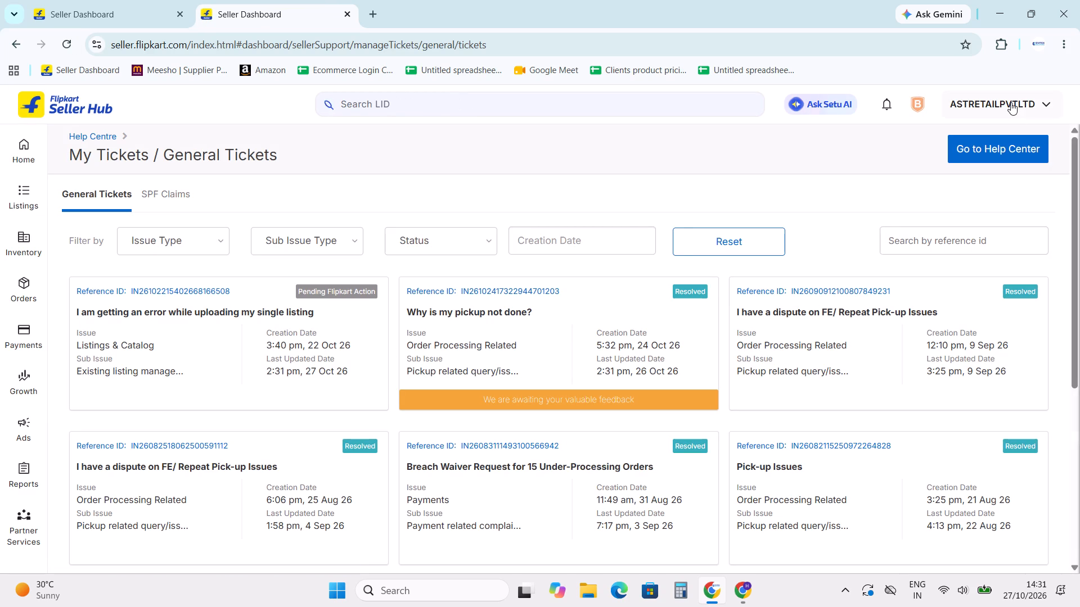
Close the help window on the baby bottle listing form, go back to Listing Creation and reload the single listings.
{"action": "left_click", "coordinate": [92, 3]}
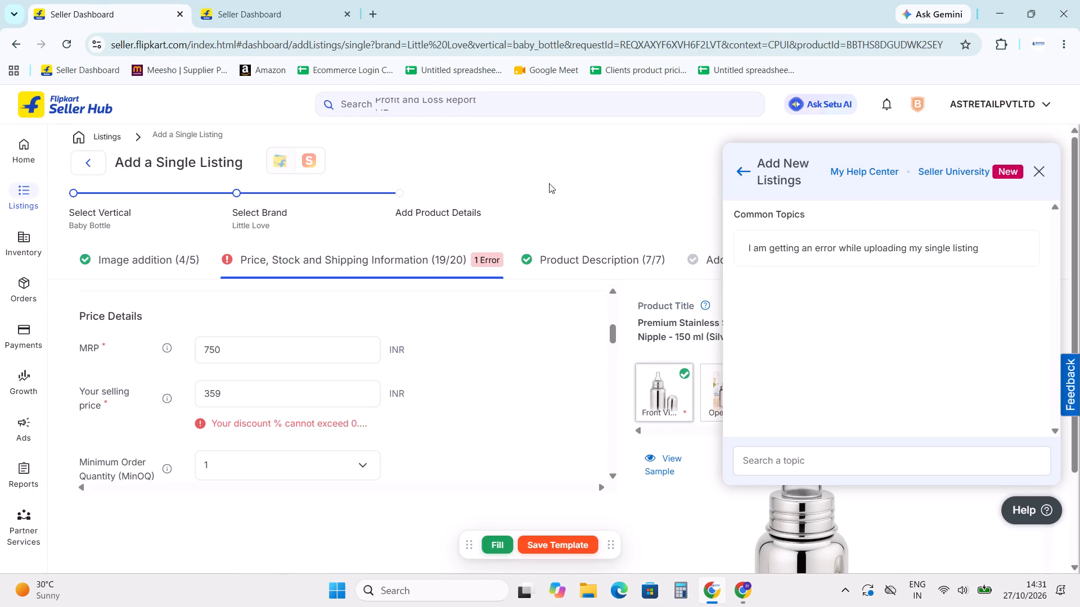
{"action": "left_click", "coordinate": [1036, 174]}
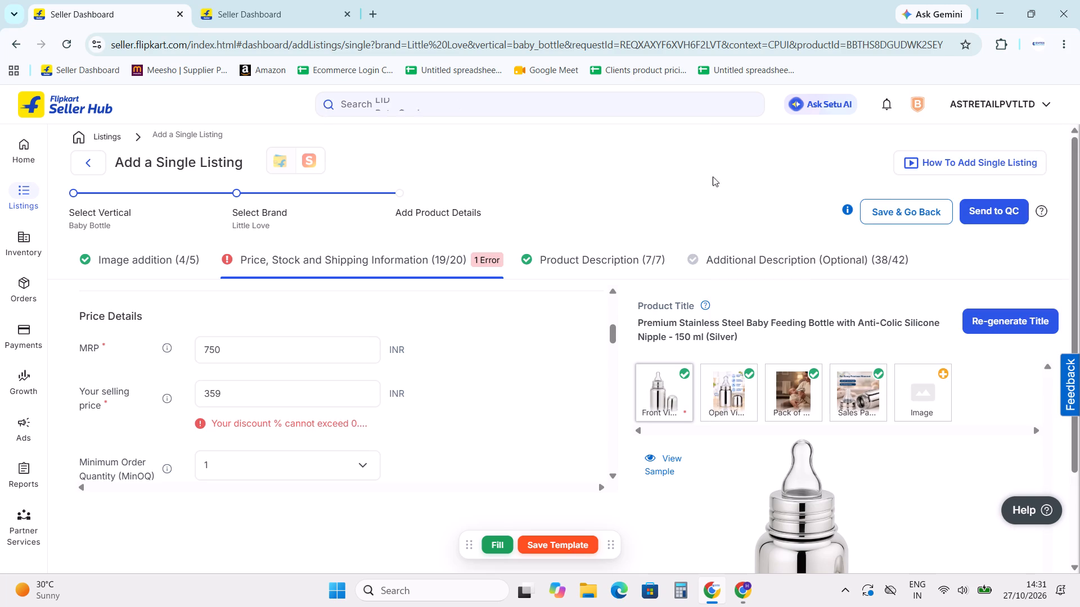
{"action": "left_click", "coordinate": [708, 162]}
{"action": "left_click", "coordinate": [91, 158]}
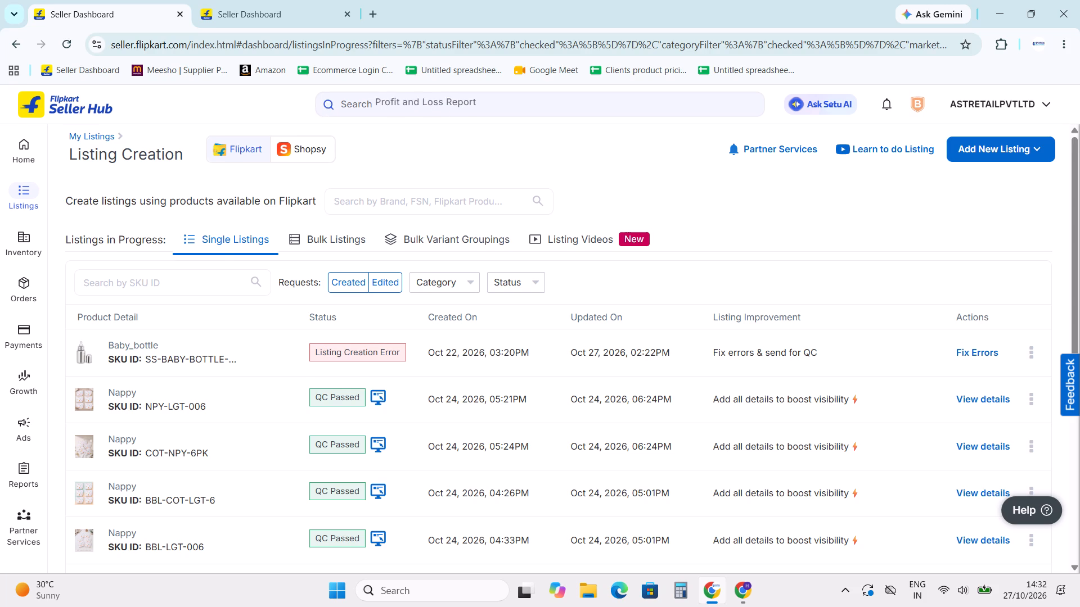
{"action": "left_click", "coordinate": [573, 185]}
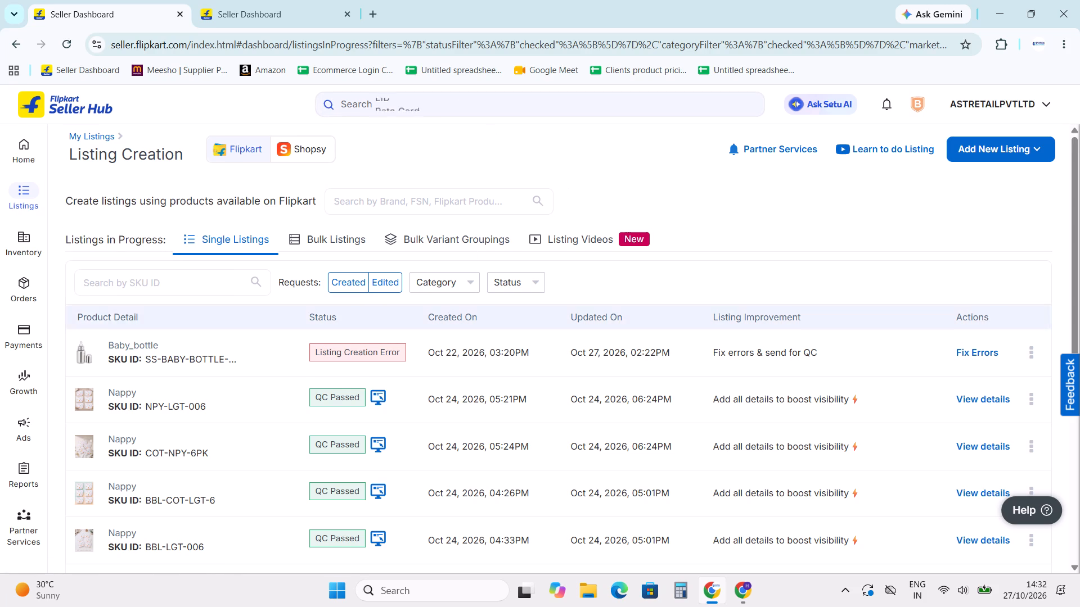
{"action": "left_click", "coordinate": [64, 42]}
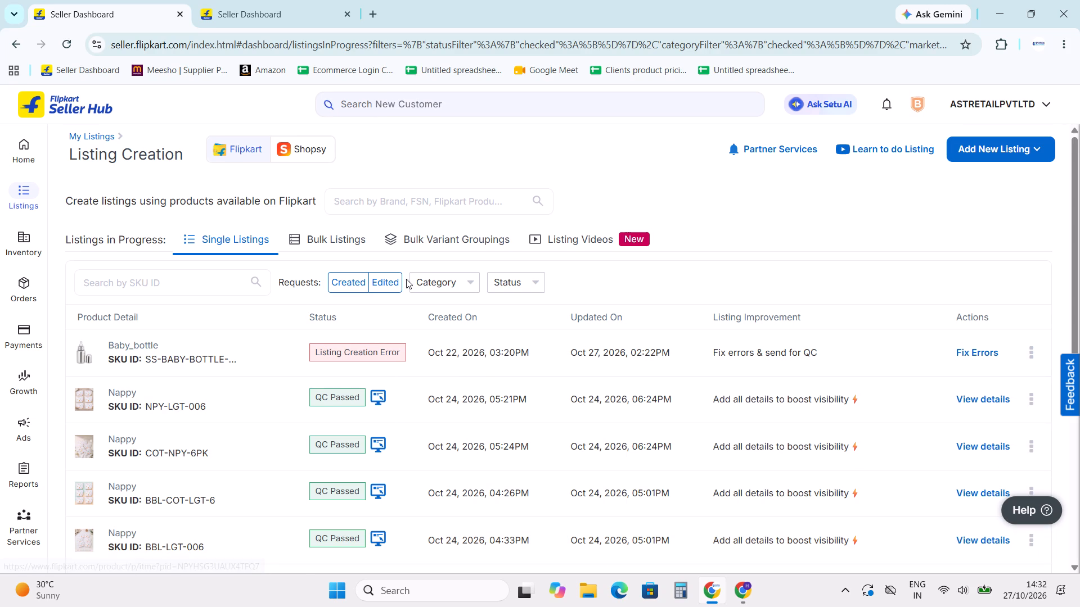
{"action": "left_click", "coordinate": [752, 233]}
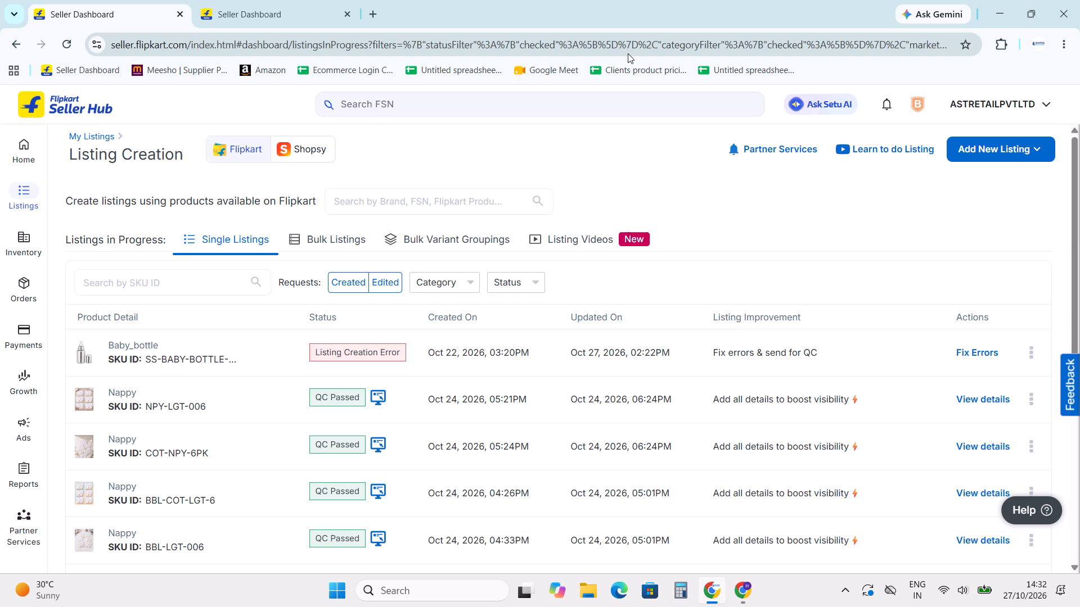
Switch to the desktop and launch the Brave browser.
{"action": "key", "text": "super+d"}
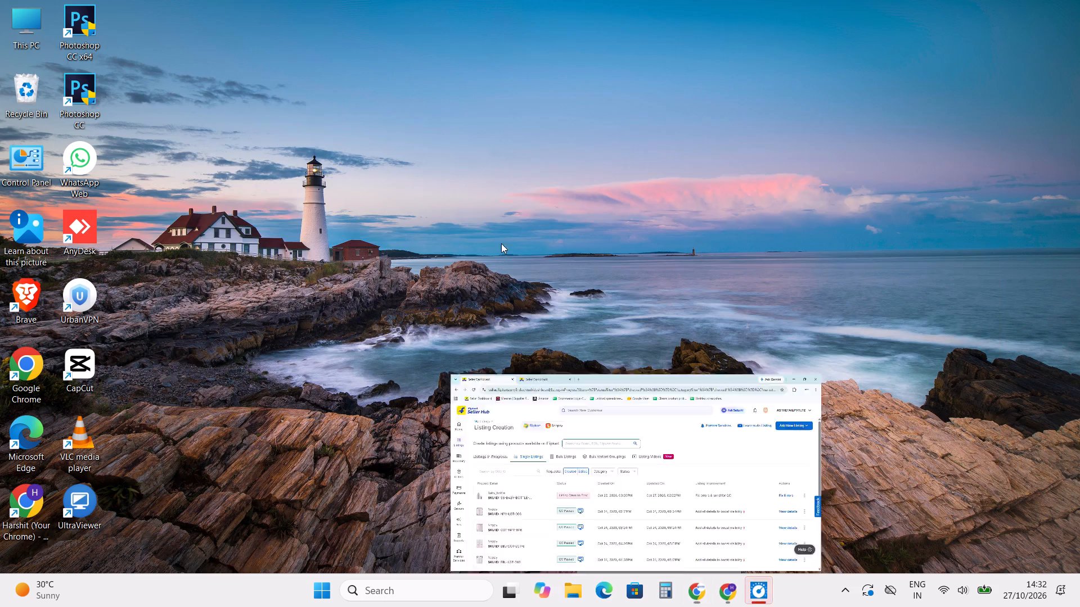
{"action": "left_click", "coordinate": [375, 232]}
{"action": "triple_click", "coordinate": [16, 302]}
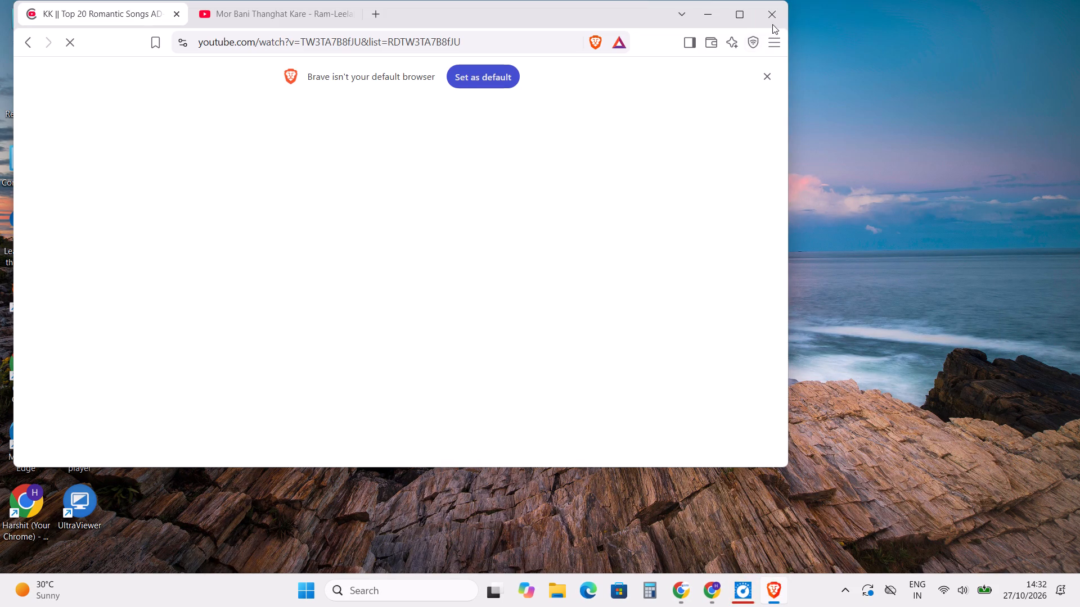
Bring up the Realtek Audio Console window and close it.
{"action": "left_click", "coordinate": [737, 594]}
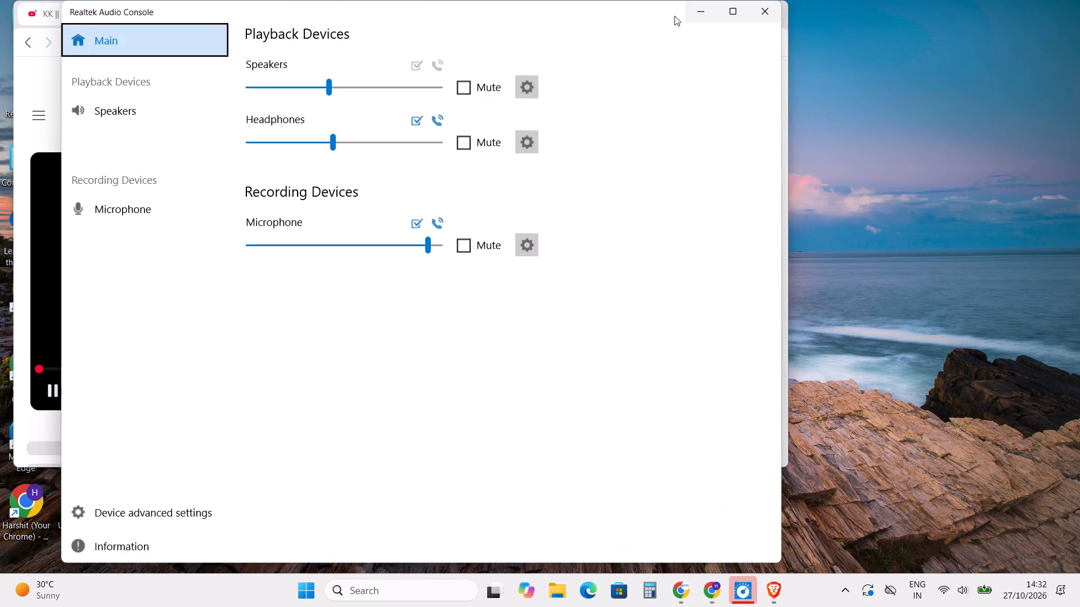
{"action": "left_click", "coordinate": [759, 17]}
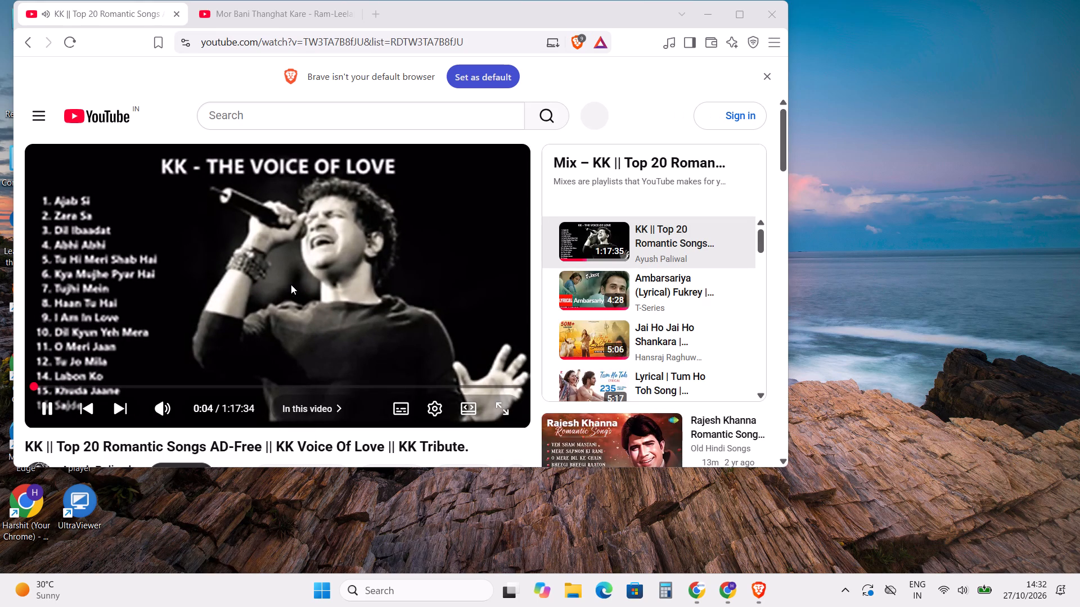
Pause the "KK || Top 20 Romantic Songs" video on YouTube.
{"action": "left_click", "coordinate": [295, 291]}
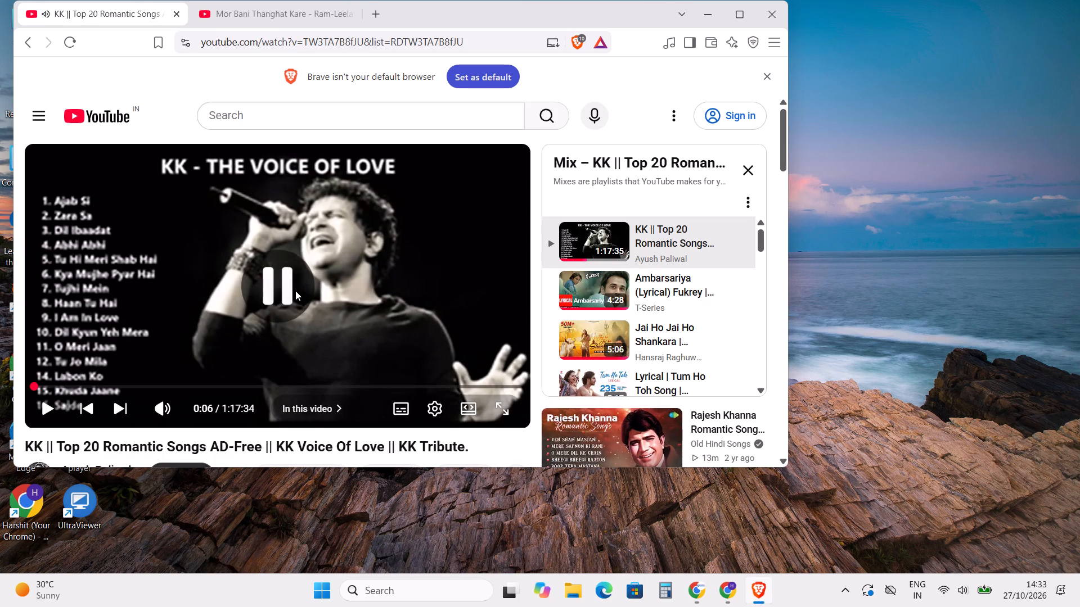
Play the Rajesh Khanna Romantic Songs video from the mix in the second YouTube tab, and minimise the browser.
{"action": "left_click", "coordinate": [256, 19]}
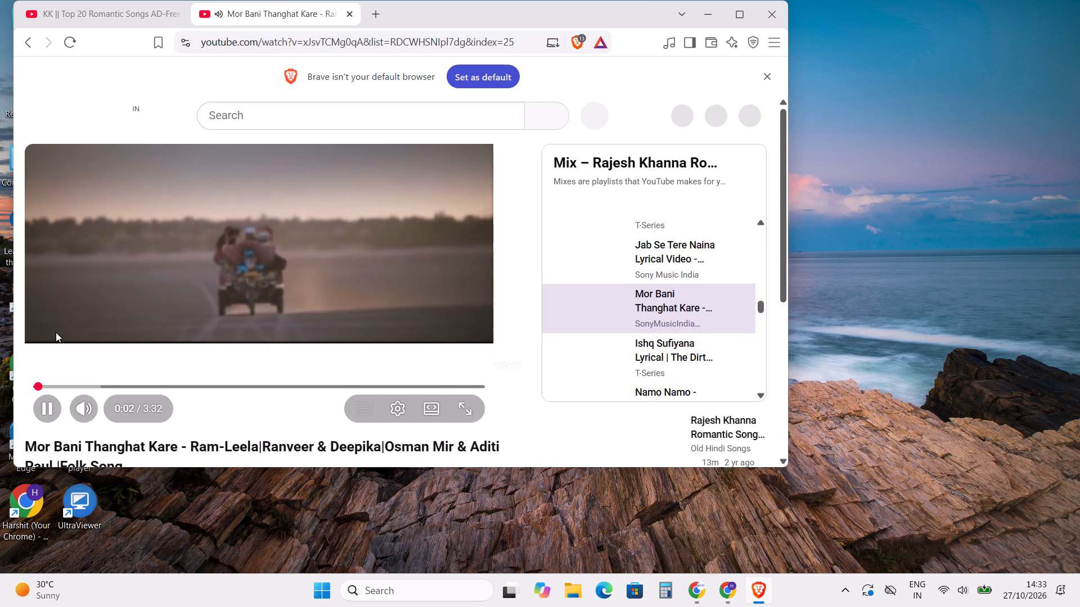
{"action": "scroll", "coordinate": [758, 279], "scroll_direction": "up", "scroll_amount": 5}
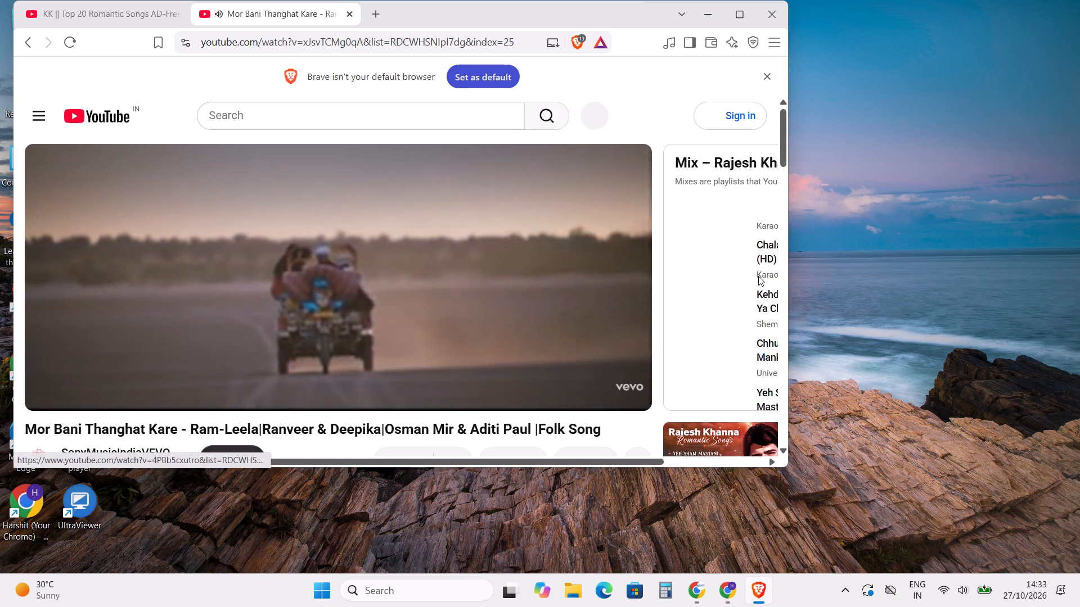
{"action": "scroll", "coordinate": [758, 276], "scroll_direction": "up", "scroll_amount": 20}
{"action": "scroll", "coordinate": [758, 276], "scroll_direction": "up", "scroll_amount": 4}
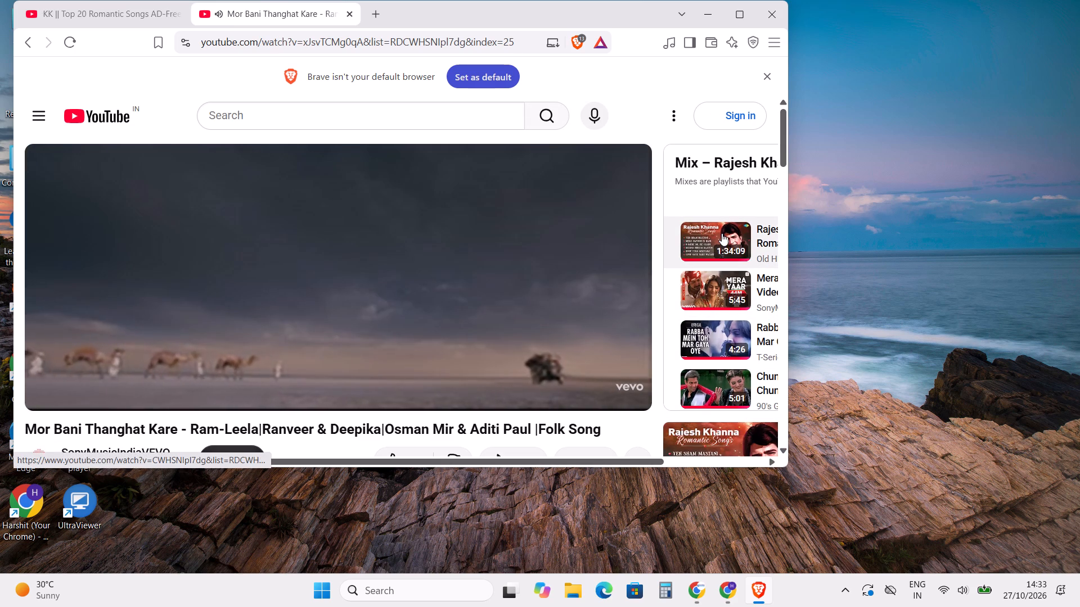
{"action": "left_click", "coordinate": [722, 233]}
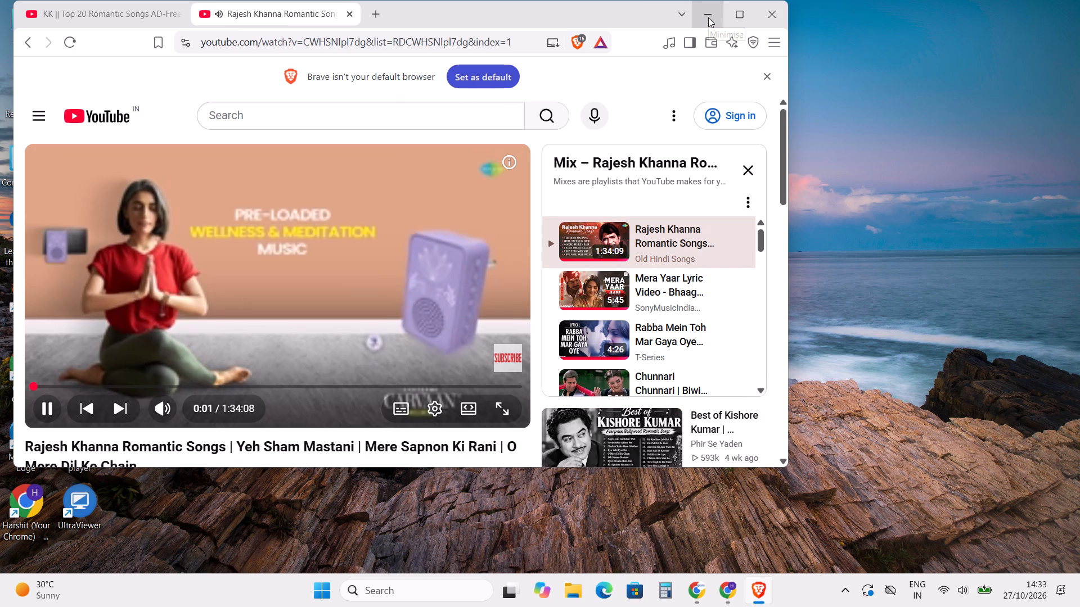
{"action": "left_click", "coordinate": [440, 410]}
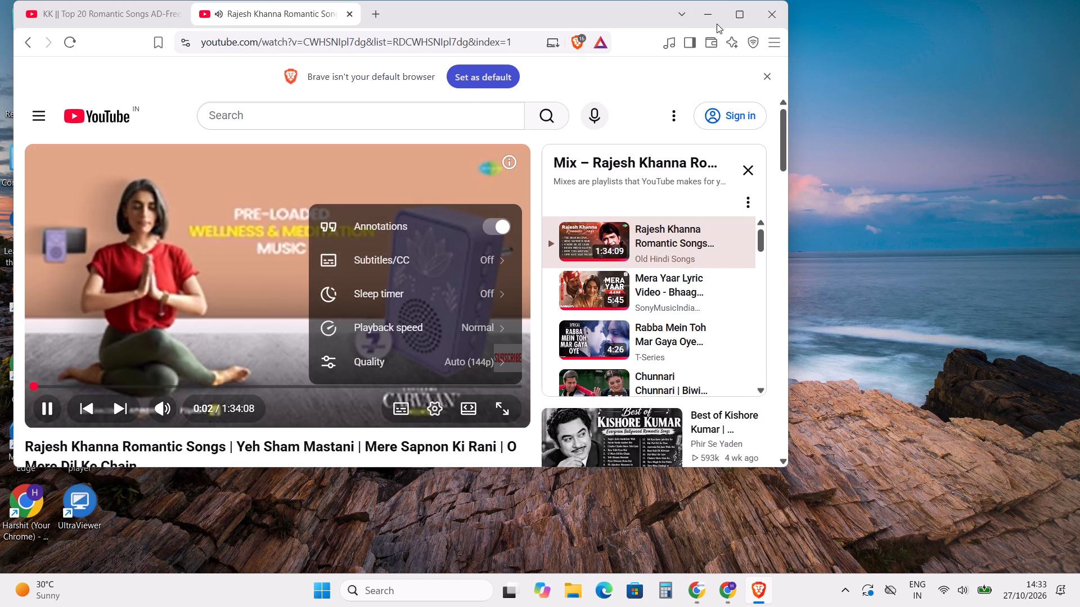
{"action": "left_click", "coordinate": [707, 15]}
{"action": "left_click", "coordinate": [688, 207]}
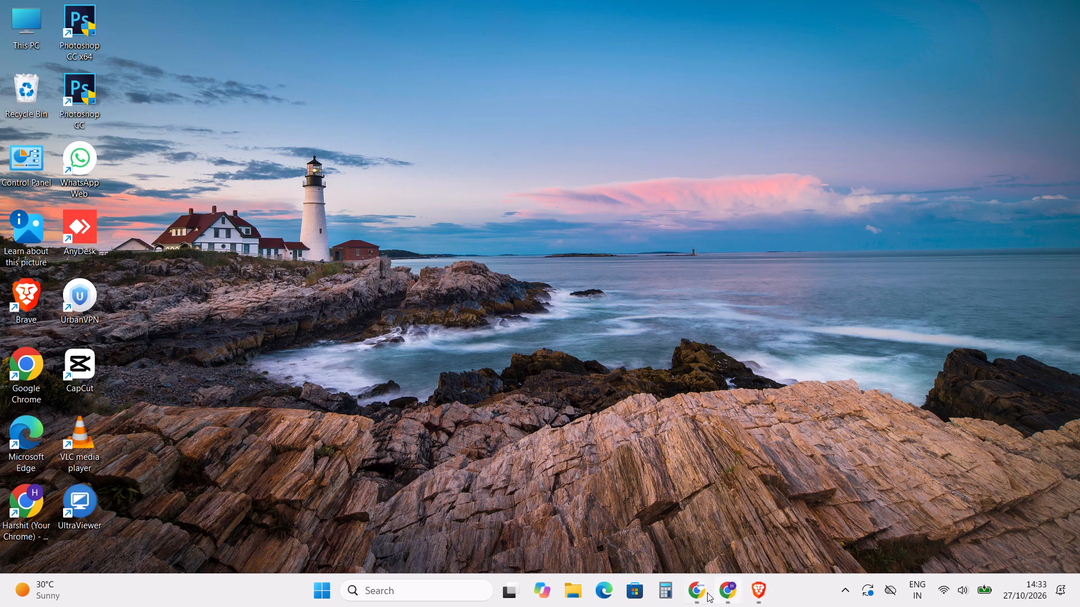
Switch to the Flipkart seller window, start adding a new single listing for ASTRETAILPVTLTD and look through the available verticals.
{"action": "left_click", "coordinate": [704, 594]}
{"action": "scroll", "coordinate": [322, 277], "scroll_direction": "up", "scroll_amount": 6}
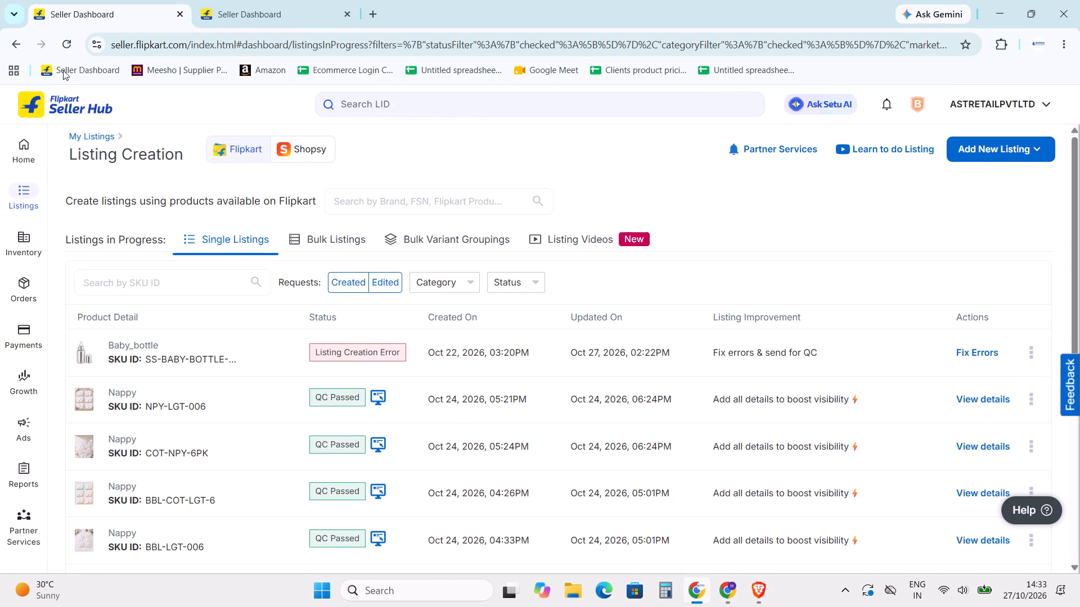
{"action": "left_click", "coordinate": [502, 137]}
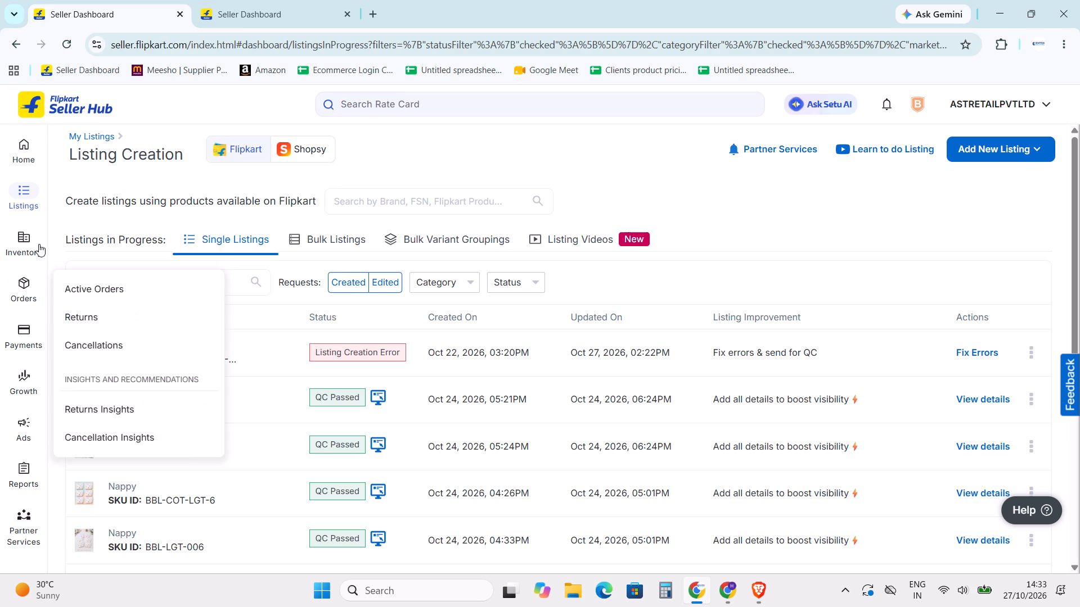
{"action": "left_click", "coordinate": [100, 225]}
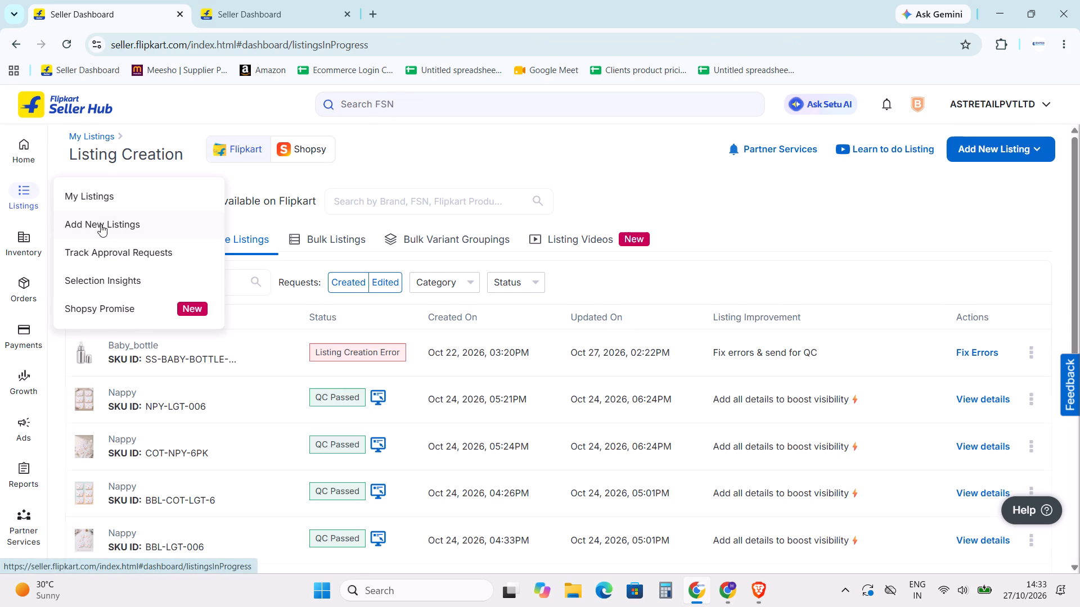
{"action": "left_click", "coordinate": [759, 192]}
{"action": "left_click", "coordinate": [1020, 150]}
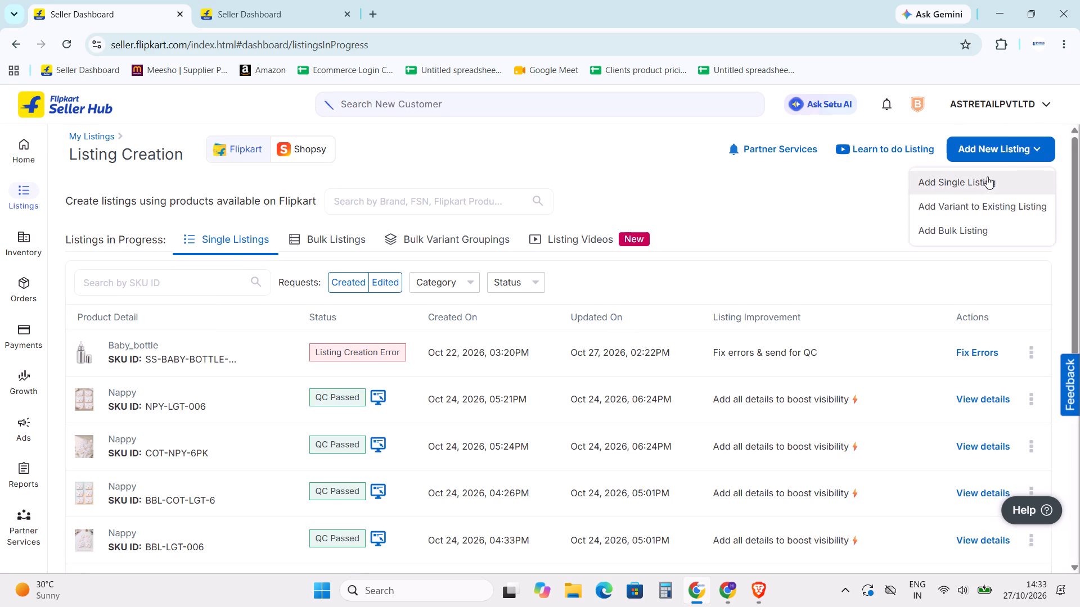
{"action": "left_click", "coordinate": [983, 182]}
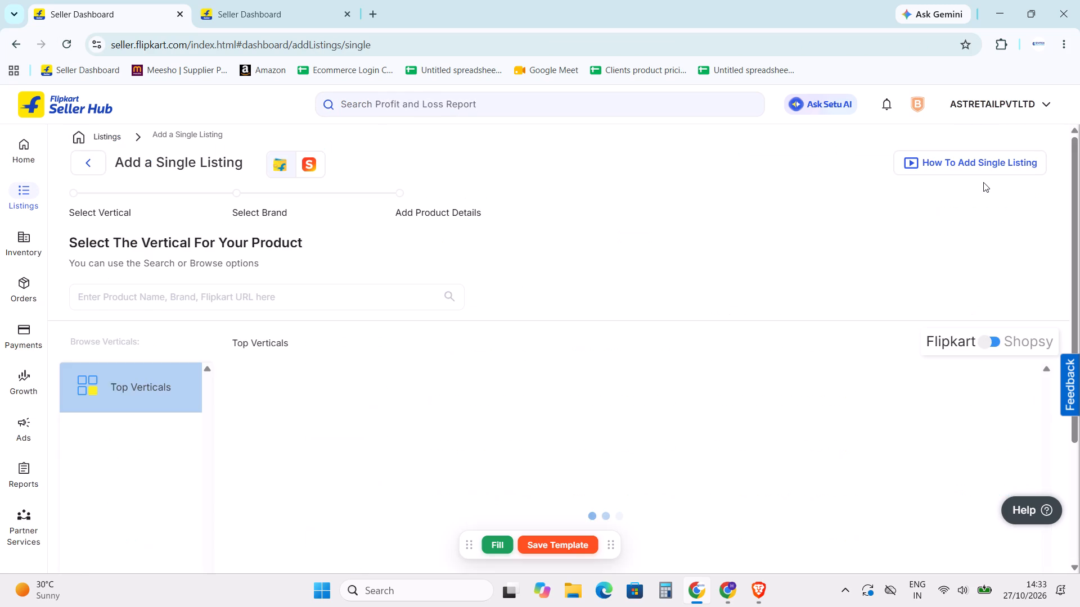
{"action": "left_click", "coordinate": [679, 224]}
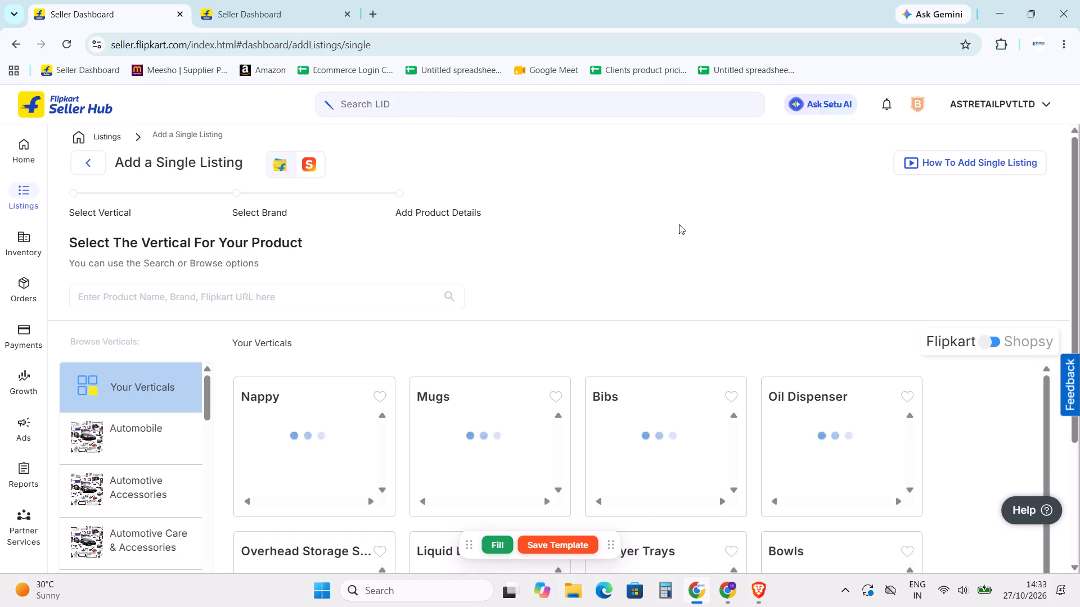
{"action": "scroll", "coordinate": [679, 204], "scroll_direction": "down", "scroll_amount": 20}
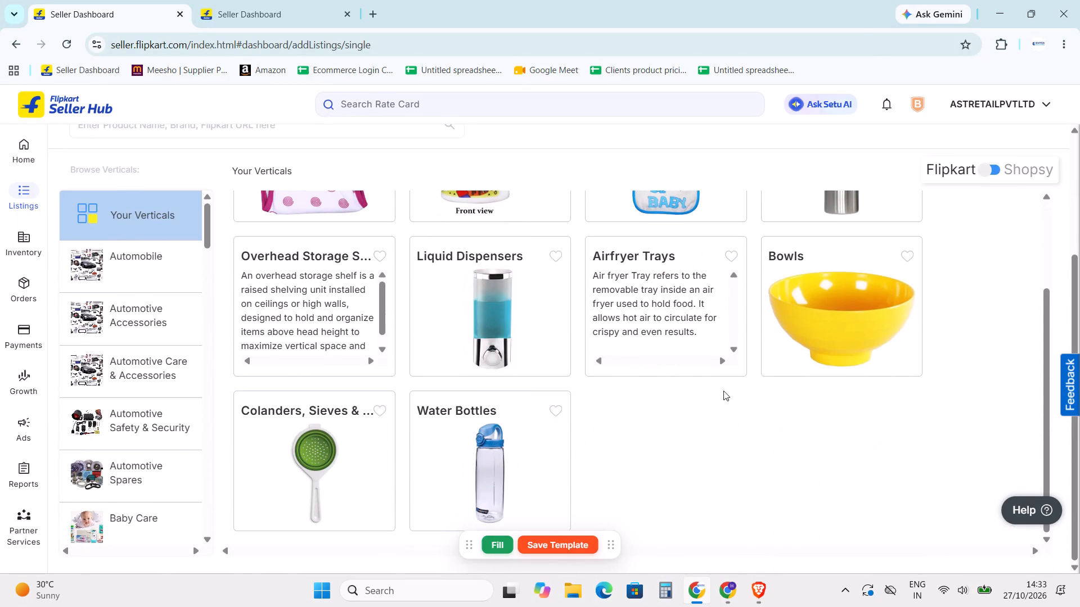
{"action": "scroll", "coordinate": [710, 528], "scroll_direction": "up", "scroll_amount": 15}
{"action": "left_click", "coordinate": [736, 241]}
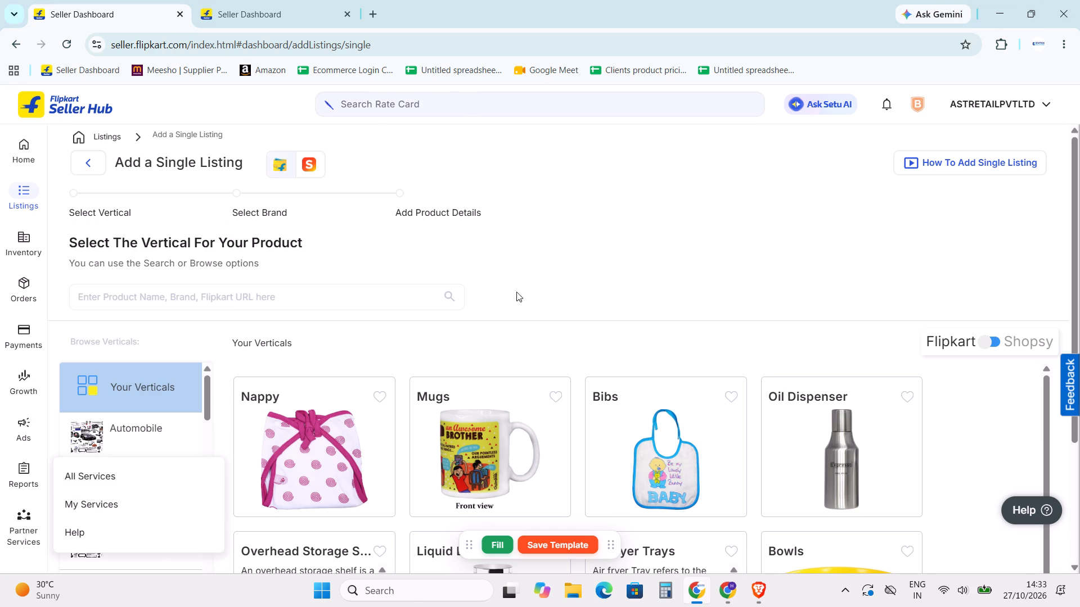
{"action": "left_click", "coordinate": [598, 247]}
{"action": "left_click", "coordinate": [1004, 8]}
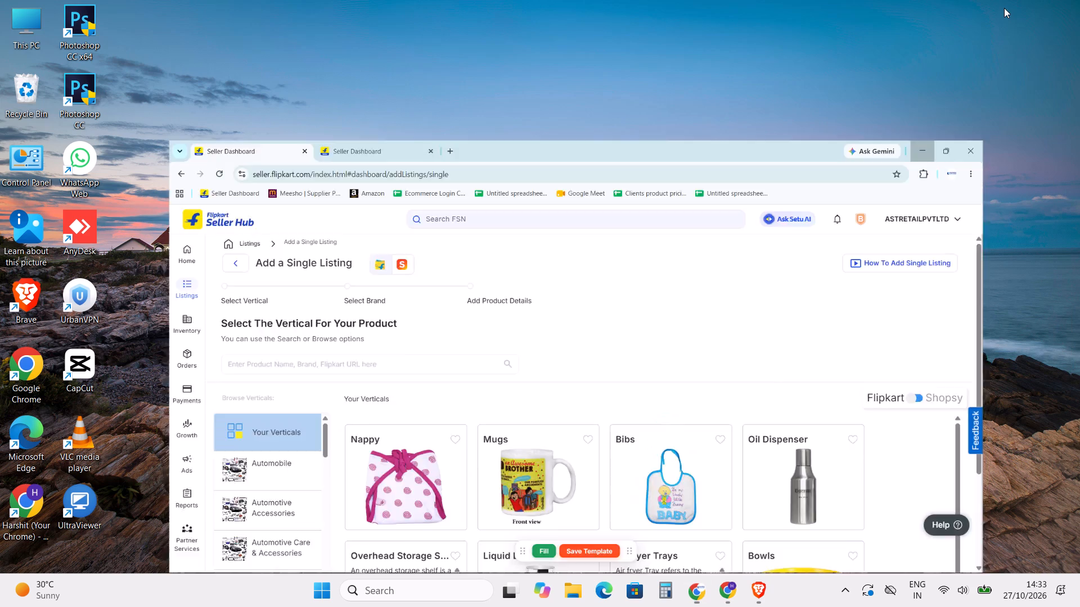
{"action": "left_click", "coordinate": [382, 269]}
{"action": "left_click", "coordinate": [258, 301]}
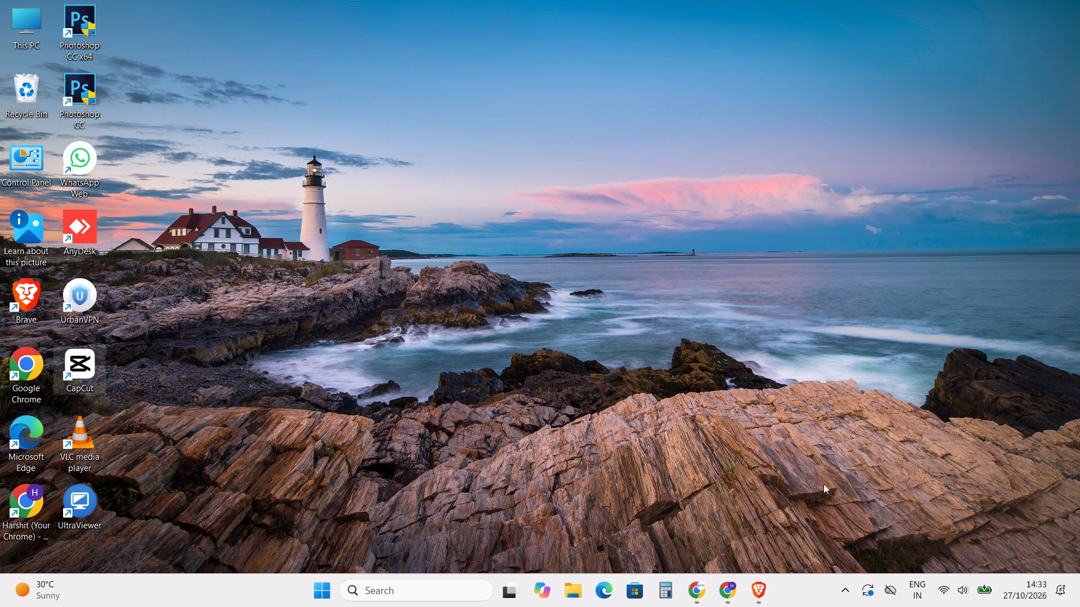
{"action": "double_click", "coordinate": [34, 378]}
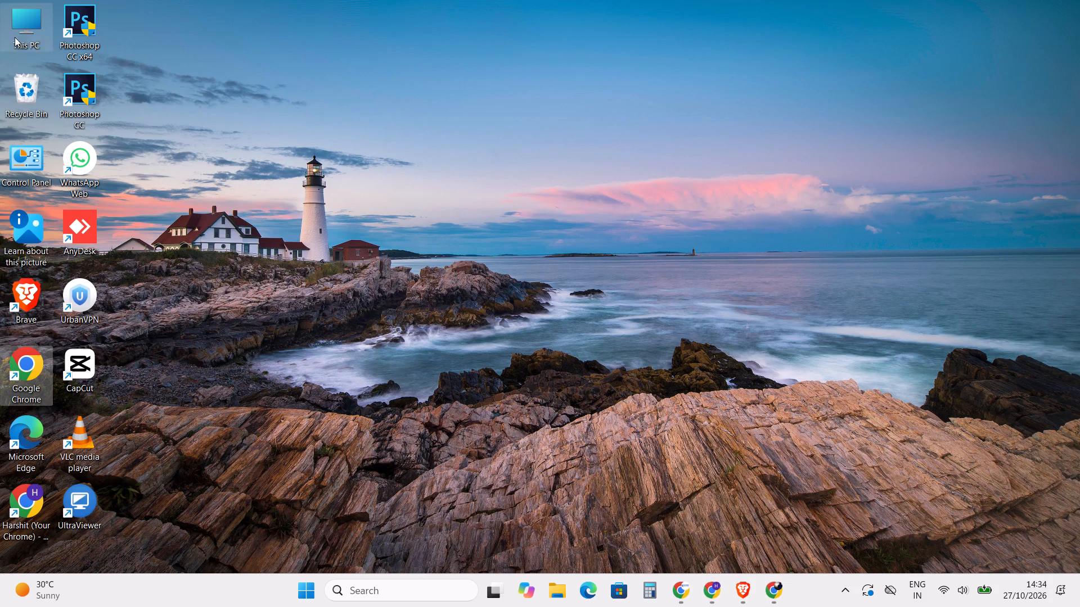
{"action": "triple_click", "coordinate": [17, 25]}
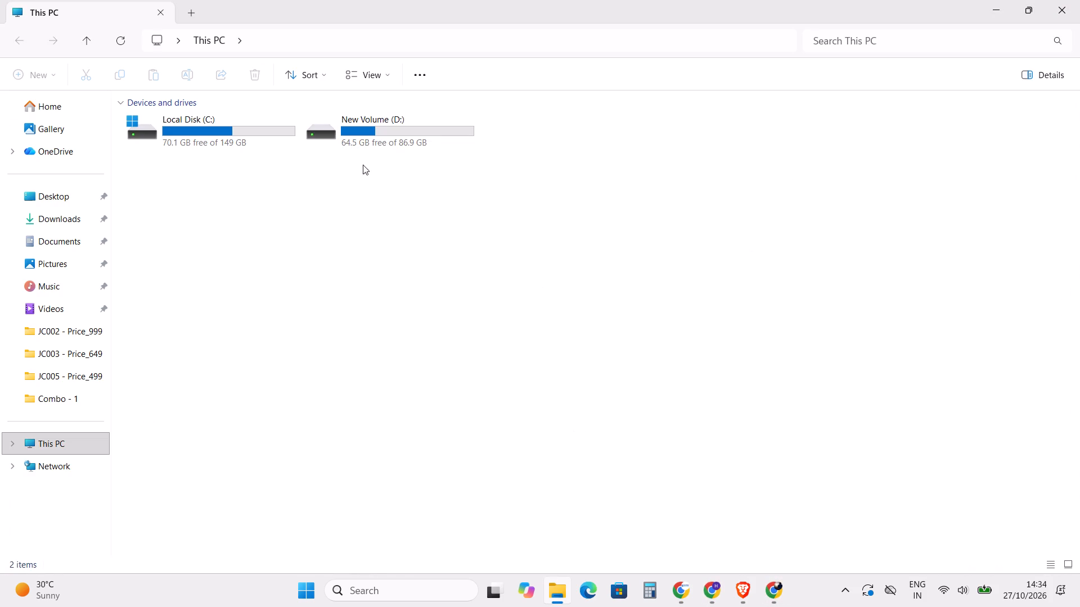
{"action": "double_click", "coordinate": [395, 148]}
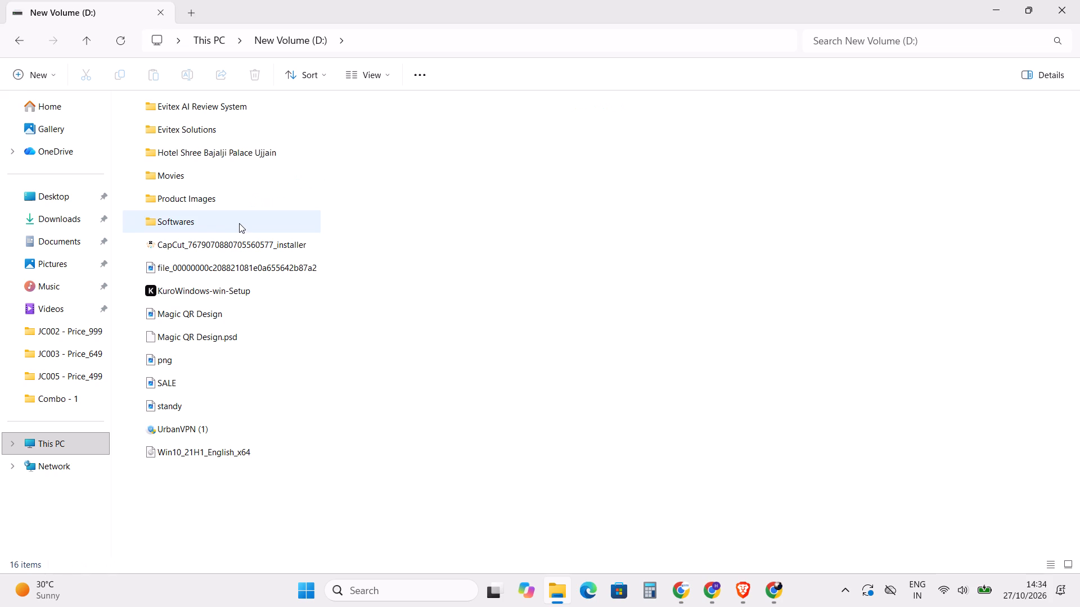
{"action": "double_click", "coordinate": [217, 197]}
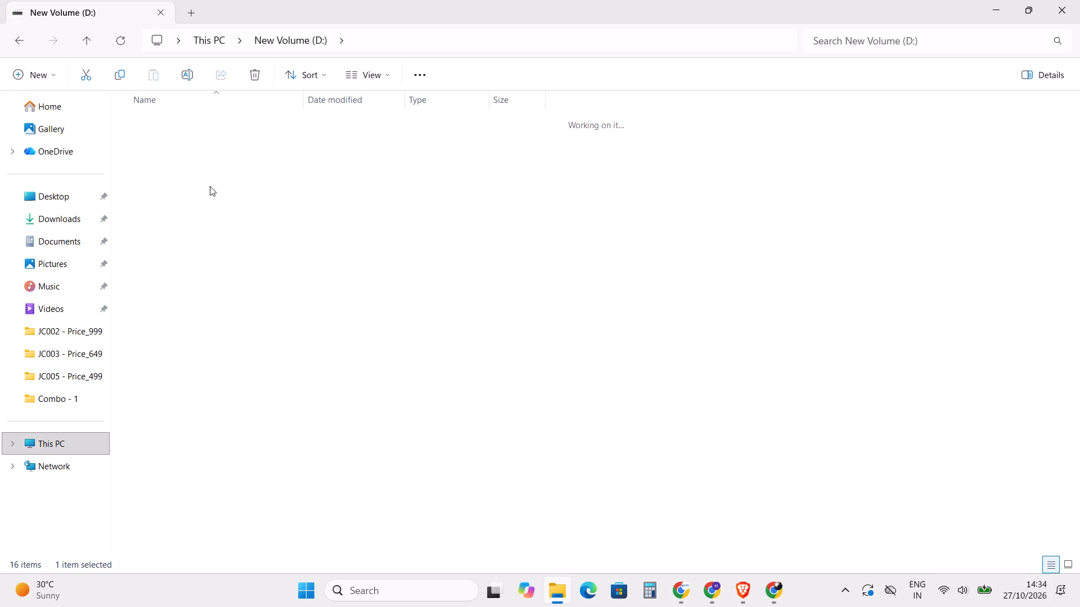
{"action": "double_click", "coordinate": [196, 148]}
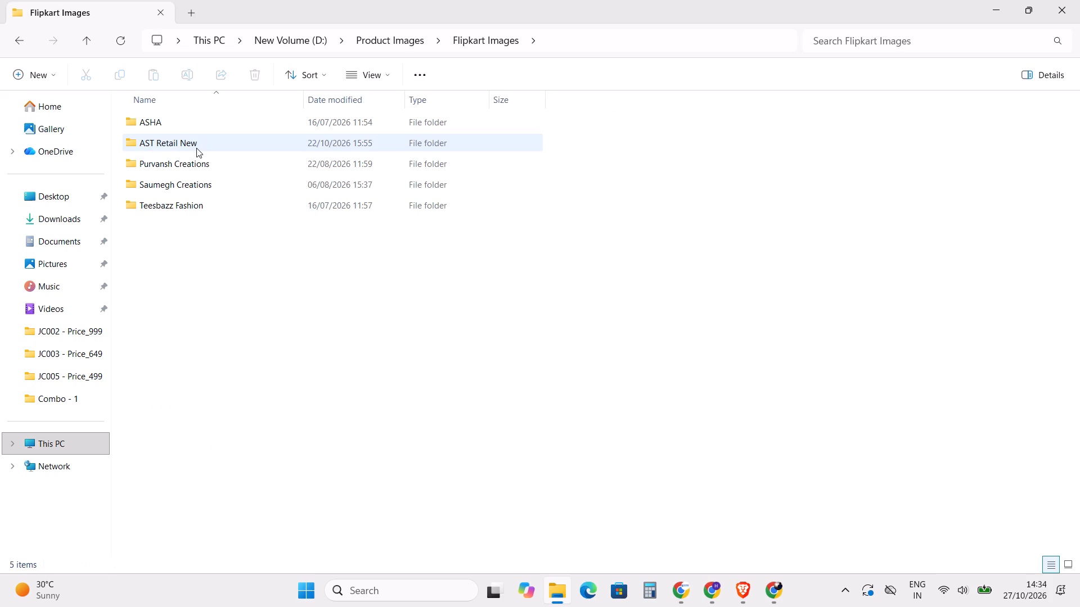
{"action": "double_click", "coordinate": [196, 148]}
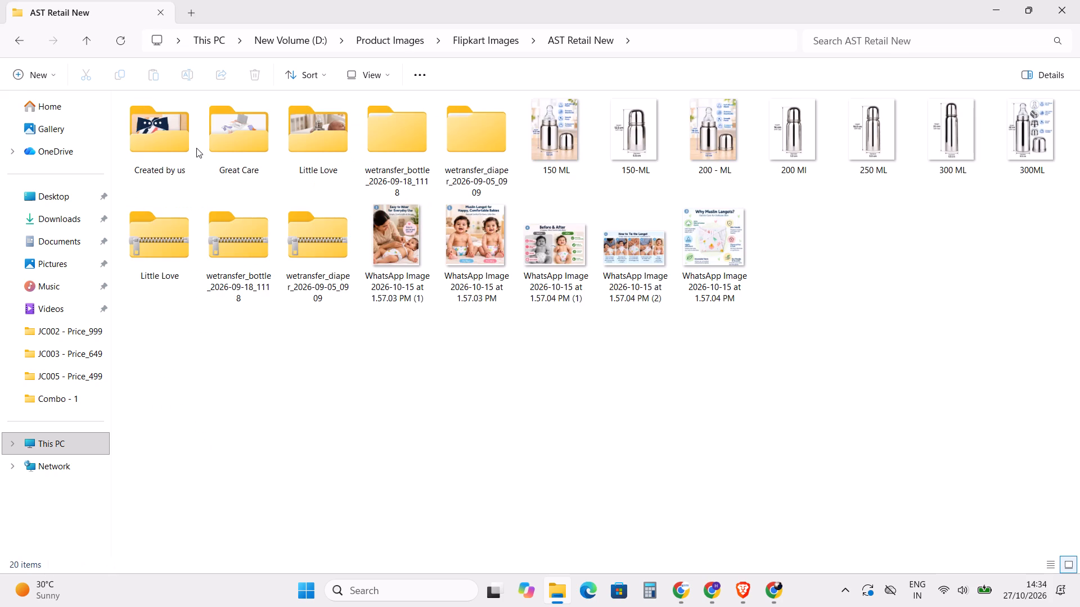
{"action": "left_click", "coordinate": [912, 289]}
{"action": "left_click", "coordinate": [892, 357]}
Open the Little Love folder and look through its baby bottle images.
{"action": "double_click", "coordinate": [318, 138]}
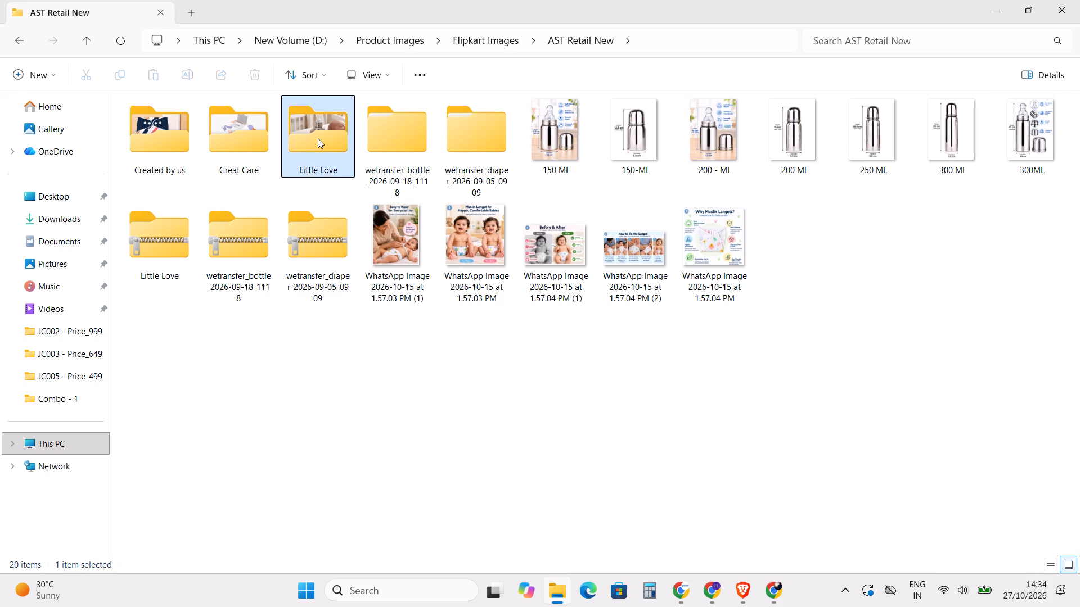
{"action": "scroll", "coordinate": [561, 306], "scroll_direction": "down", "scroll_amount": 14}
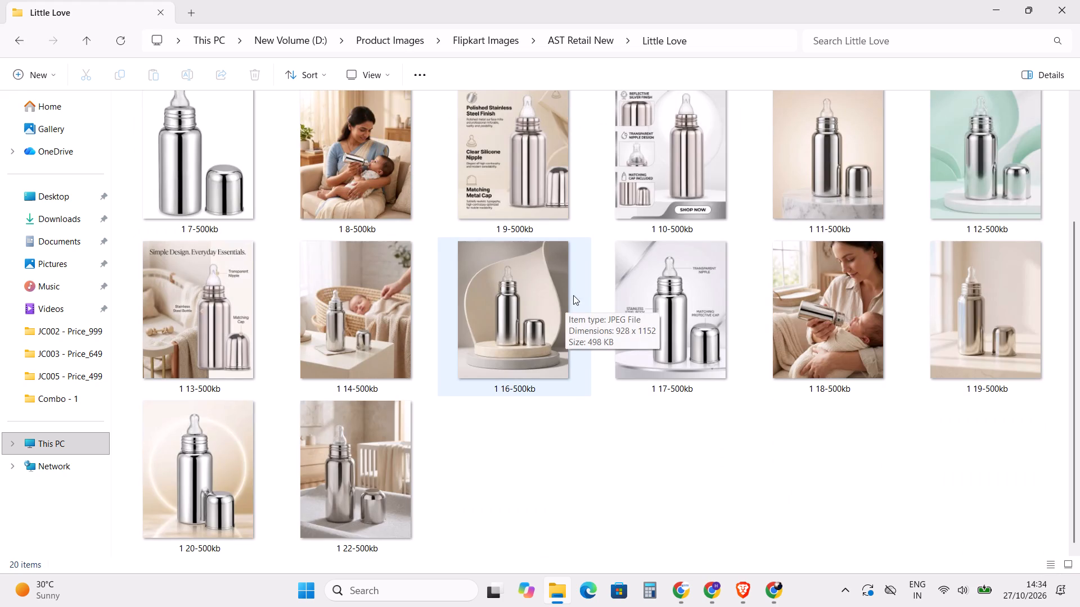
{"action": "scroll", "coordinate": [573, 295], "scroll_direction": "down", "scroll_amount": 2}
{"action": "scroll", "coordinate": [577, 293], "scroll_direction": "up", "scroll_amount": 20}
{"action": "scroll", "coordinate": [577, 293], "scroll_direction": "up", "scroll_amount": 3}
{"action": "scroll", "coordinate": [588, 289], "scroll_direction": "down", "scroll_amount": 3}
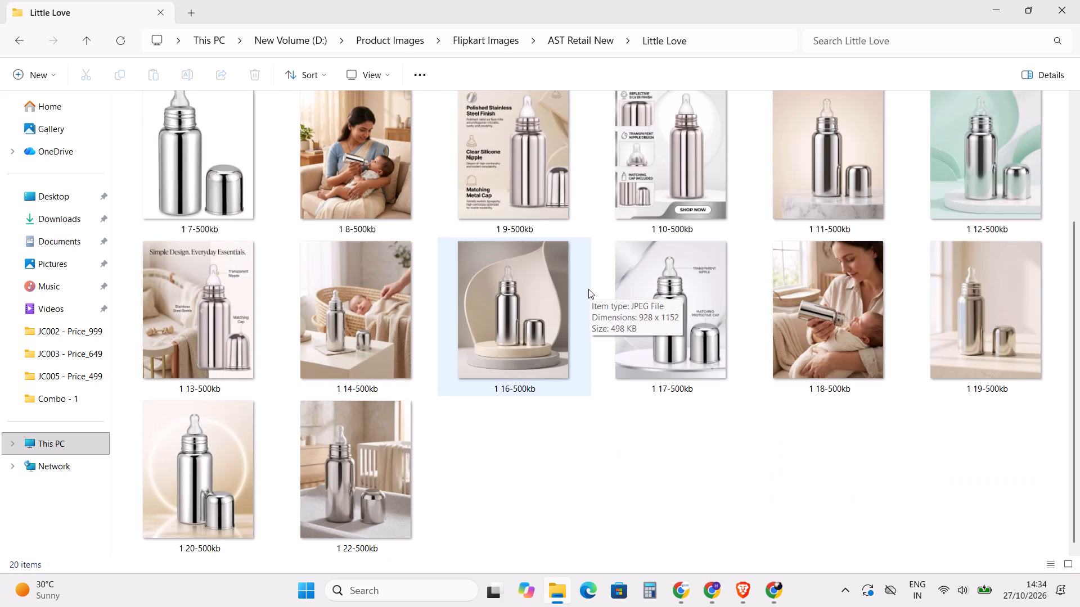
{"action": "scroll", "coordinate": [588, 289], "scroll_direction": "down", "scroll_amount": 20}
{"action": "scroll", "coordinate": [588, 289], "scroll_direction": "down", "scroll_amount": 20}
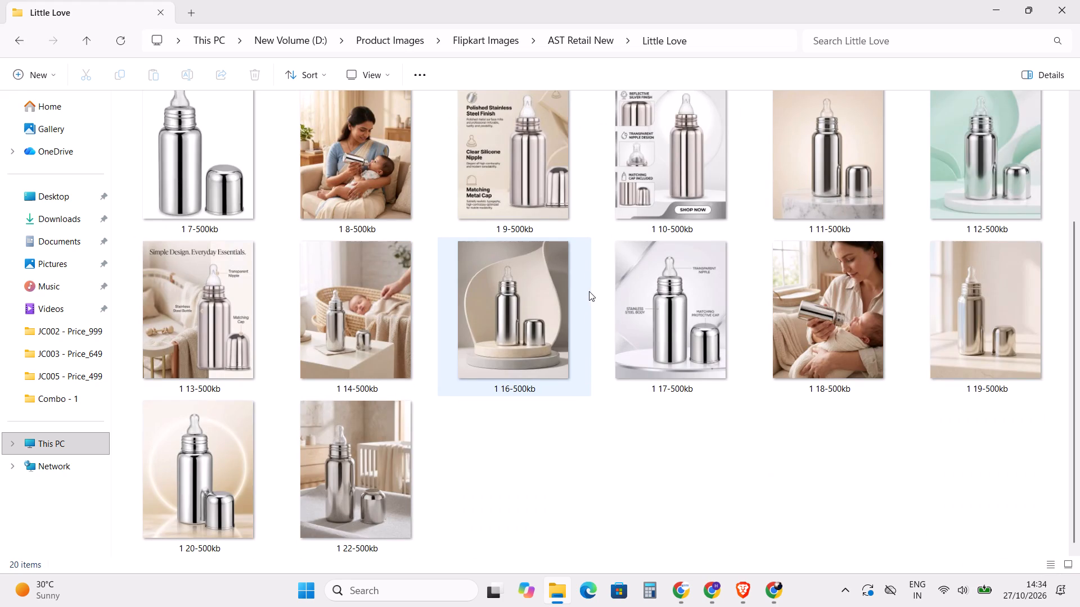
{"action": "scroll", "coordinate": [589, 291], "scroll_direction": "down", "scroll_amount": 2}
{"action": "left_click", "coordinate": [618, 487]}
{"action": "scroll", "coordinate": [618, 487], "scroll_direction": "up", "scroll_amount": 9}
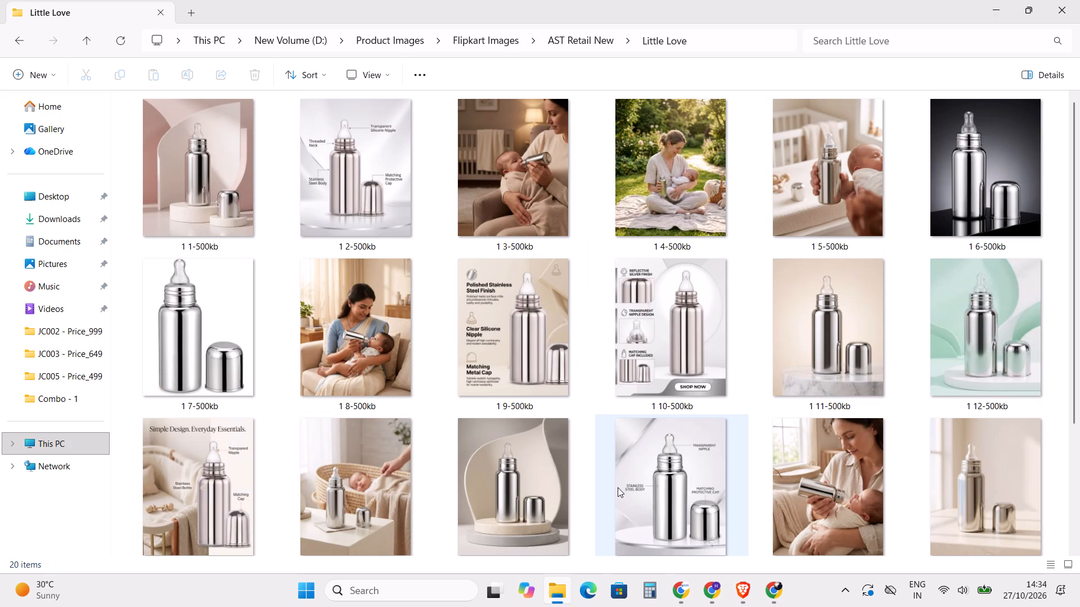
{"action": "scroll", "coordinate": [618, 487], "scroll_direction": "up", "scroll_amount": 20}
{"action": "scroll", "coordinate": [618, 487], "scroll_direction": "up", "scroll_amount": 16}
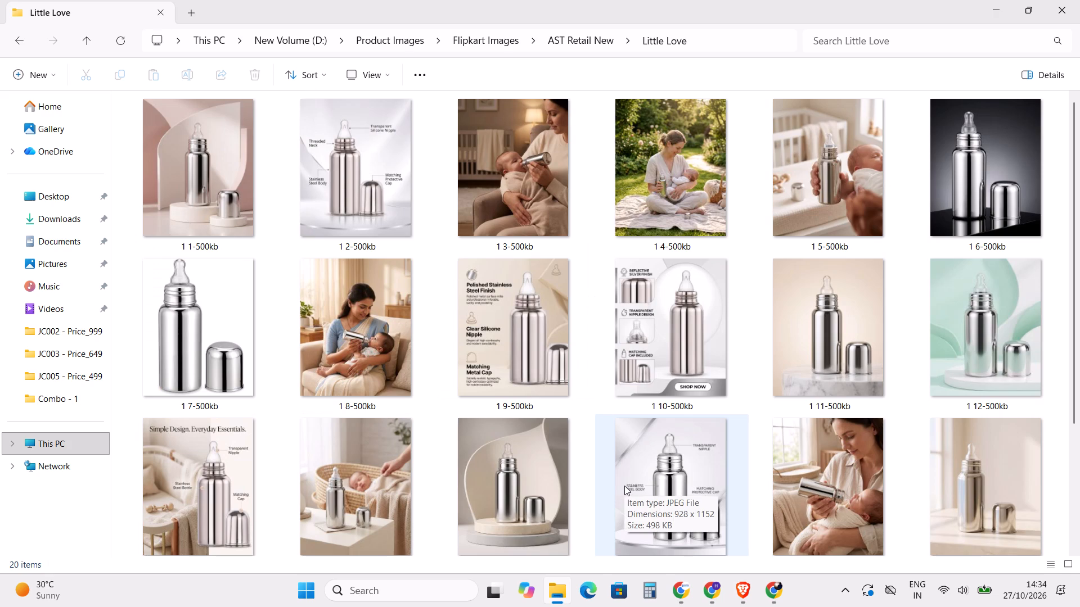
{"action": "scroll", "coordinate": [624, 486], "scroll_direction": "down", "scroll_amount": 20}
{"action": "scroll", "coordinate": [624, 486], "scroll_direction": "down", "scroll_amount": 4}
{"action": "scroll", "coordinate": [624, 484], "scroll_direction": "up", "scroll_amount": 4}
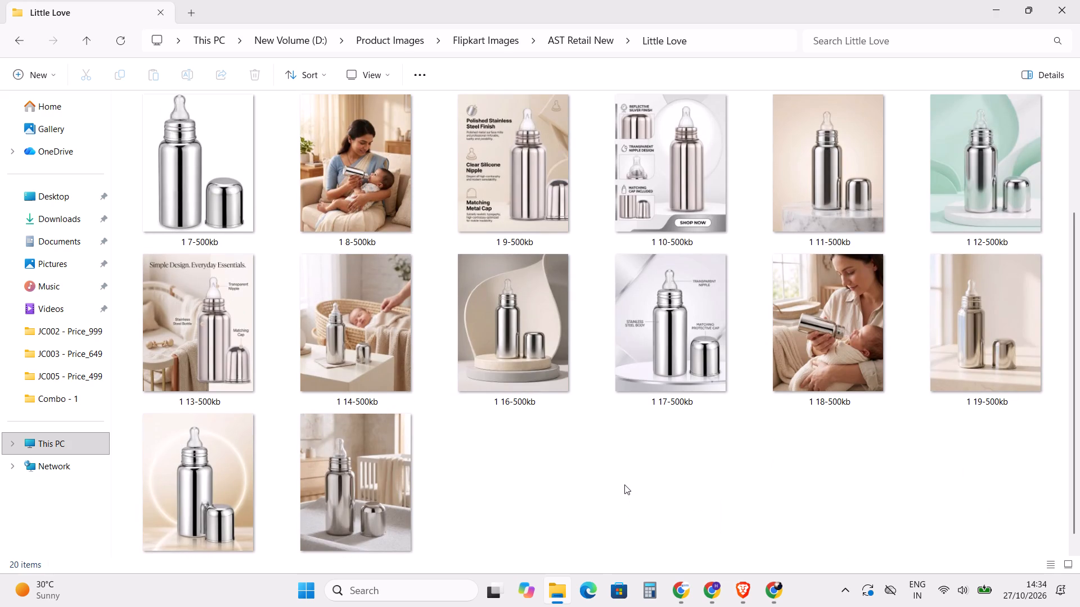
{"action": "scroll", "coordinate": [624, 484], "scroll_direction": "up", "scroll_amount": 20}
{"action": "scroll", "coordinate": [629, 482], "scroll_direction": "down", "scroll_amount": 14}
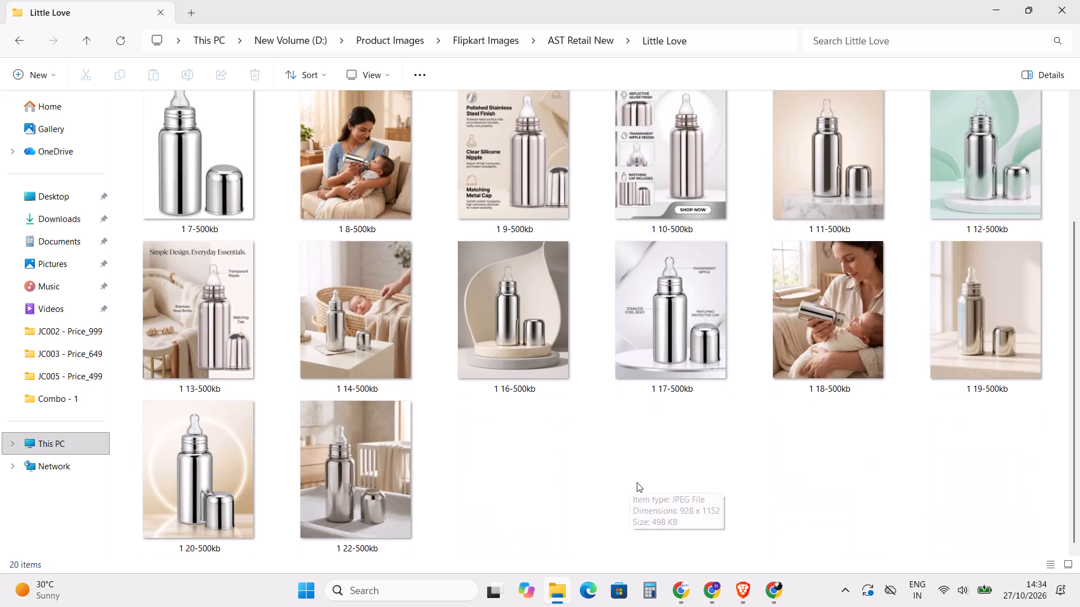
{"action": "left_click", "coordinate": [637, 482]}
{"action": "scroll", "coordinate": [637, 482], "scroll_direction": "up", "scroll_amount": 20}
{"action": "scroll", "coordinate": [637, 482], "scroll_direction": "up", "scroll_amount": 4}
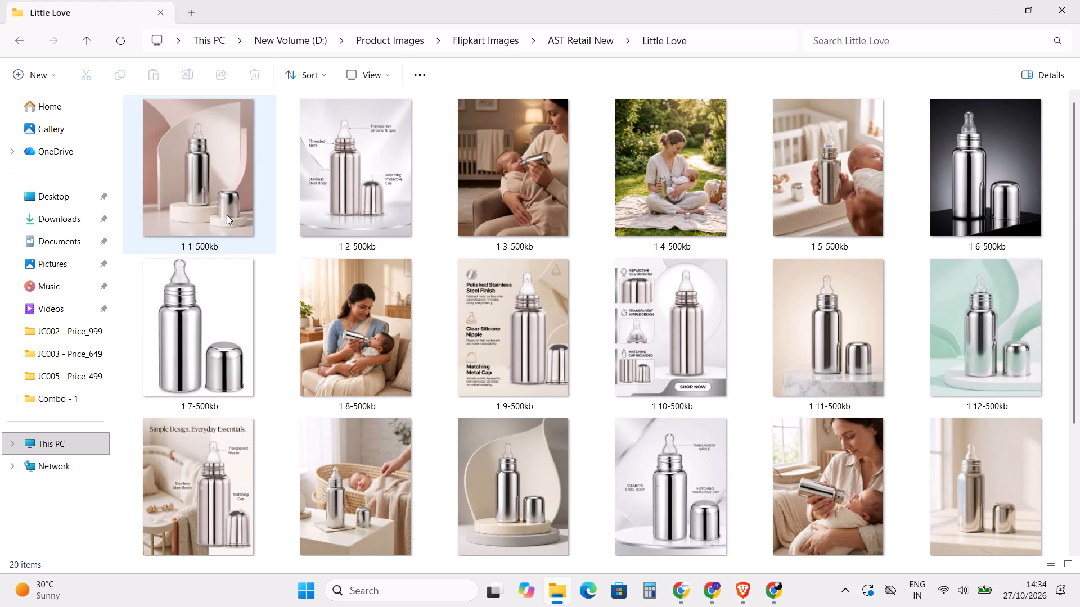
{"action": "scroll", "coordinate": [535, 372], "scroll_direction": "down", "scroll_amount": 15}
{"action": "left_click", "coordinate": [576, 509]}
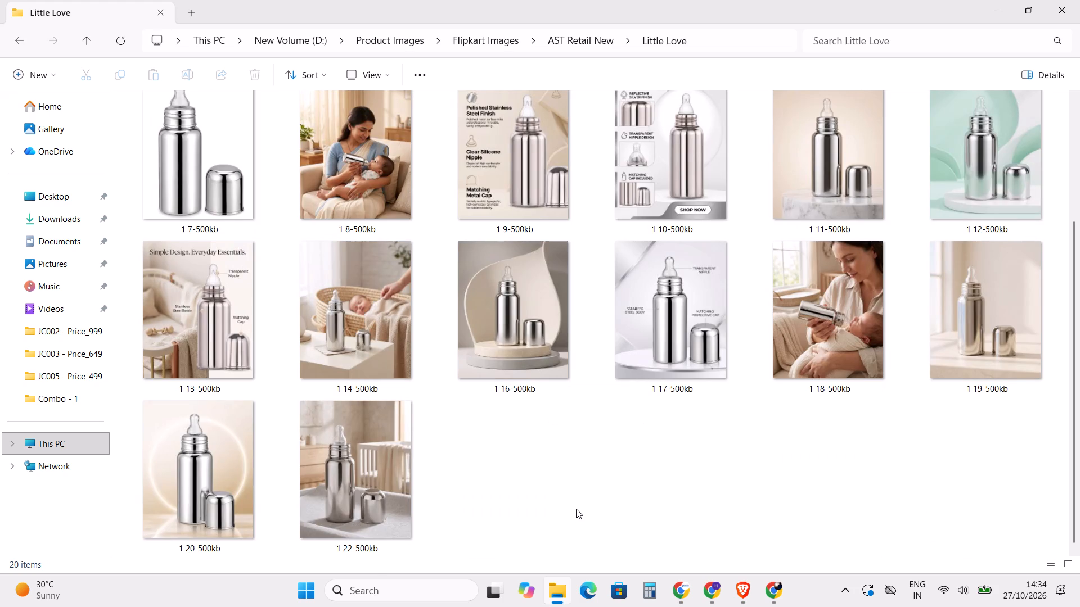
{"action": "scroll", "coordinate": [576, 509], "scroll_direction": "up", "scroll_amount": 20}
{"action": "scroll", "coordinate": [576, 509], "scroll_direction": "up", "scroll_amount": 3}
{"action": "scroll", "coordinate": [584, 504], "scroll_direction": "down", "scroll_amount": 8}
{"action": "scroll", "coordinate": [584, 504], "scroll_direction": "up", "scroll_amount": 7}
Return to AST Retail New and examine the images in the bottle subfolder of wetransfer_bottle_2026-09-18_1118.
{"action": "left_click", "coordinate": [589, 35]}
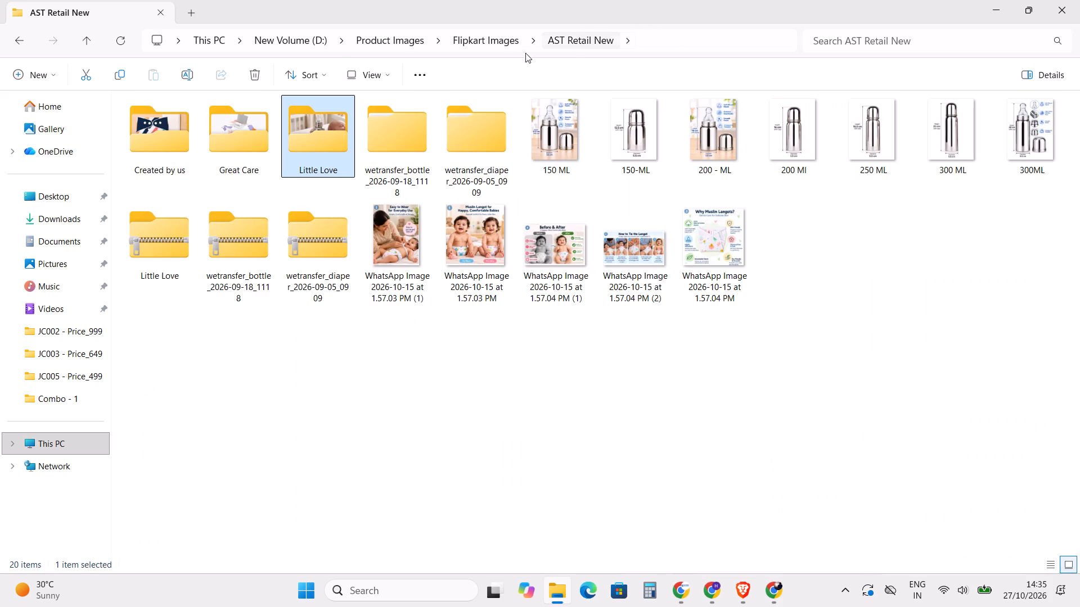
{"action": "double_click", "coordinate": [382, 148]}
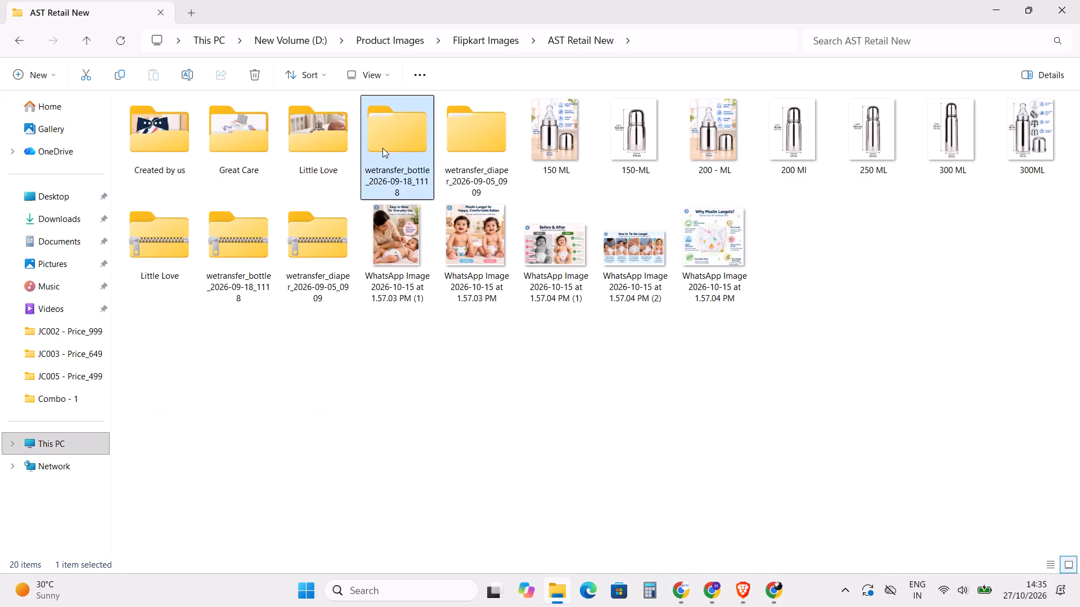
{"action": "double_click", "coordinate": [206, 120]}
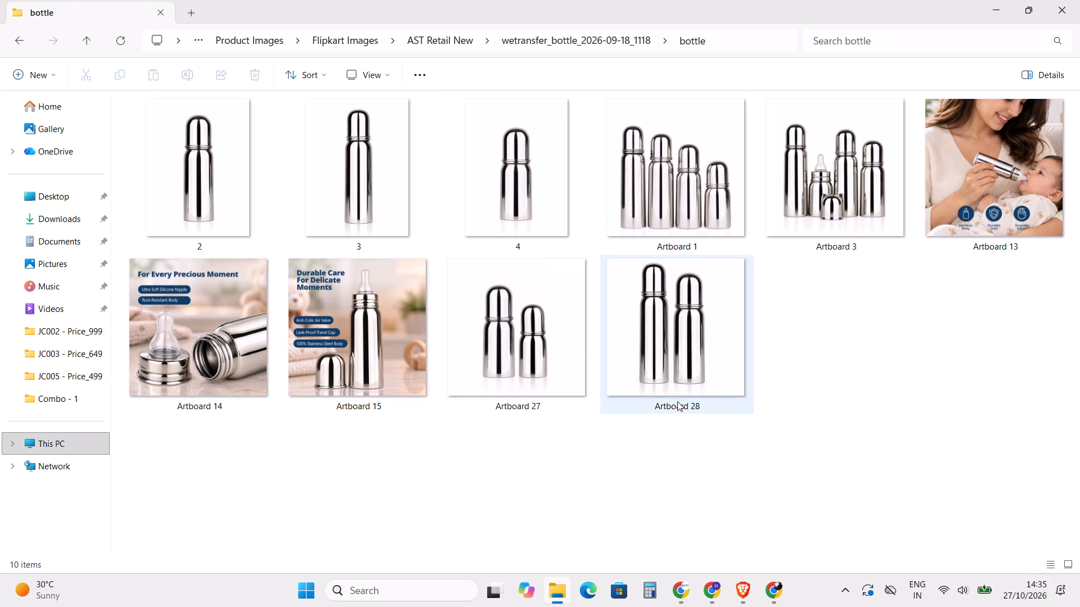
{"action": "left_click", "coordinate": [825, 377]}
{"action": "left_click", "coordinate": [338, 334]}
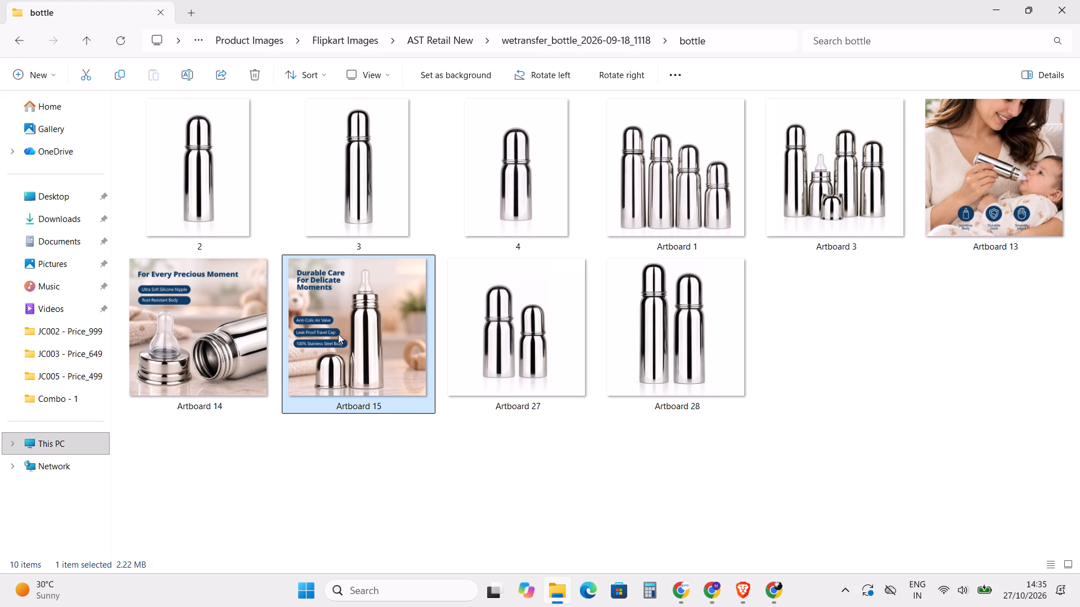
{"action": "left_click", "coordinate": [504, 502]}
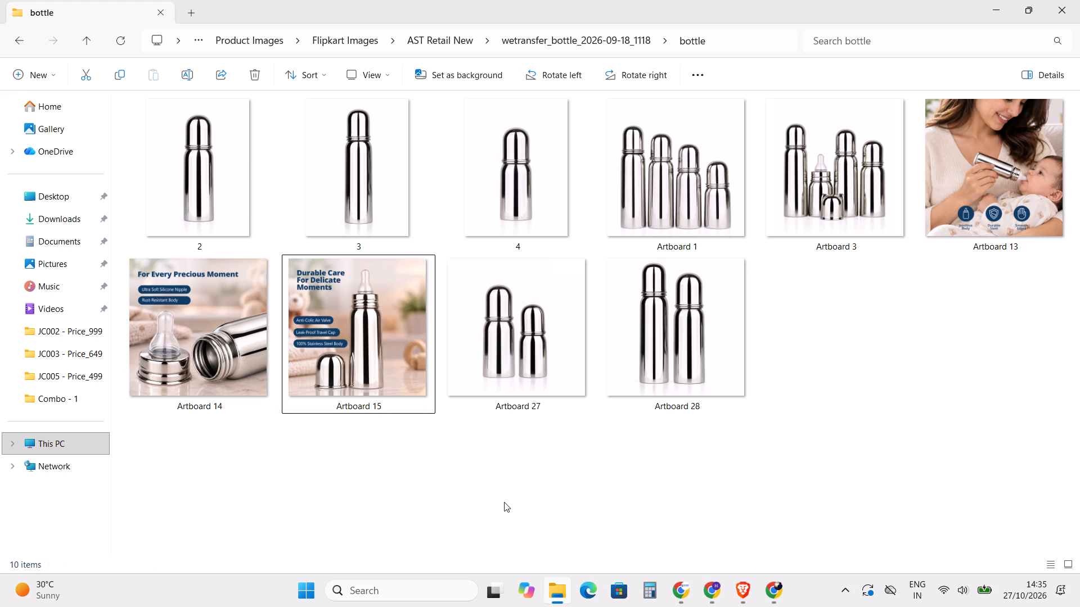
{"action": "left_click", "coordinate": [380, 326]}
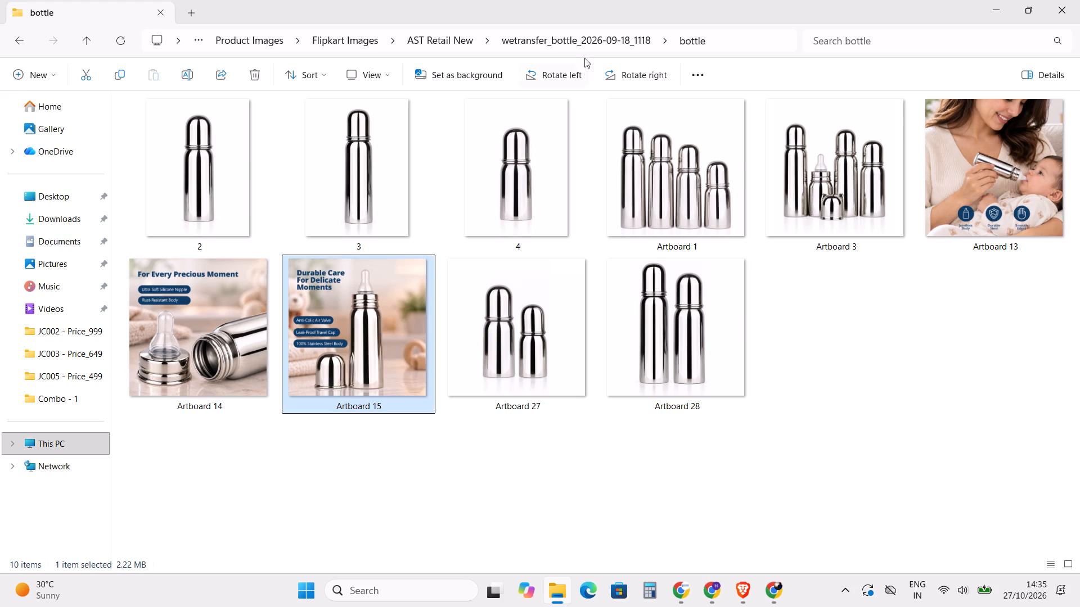
From AST Retail New, open Created by us > SS Bottle > 150 - ML and select the premium-baby-feeding-bottle-feeder-with-silicone image.
{"action": "left_click", "coordinate": [624, 37]}
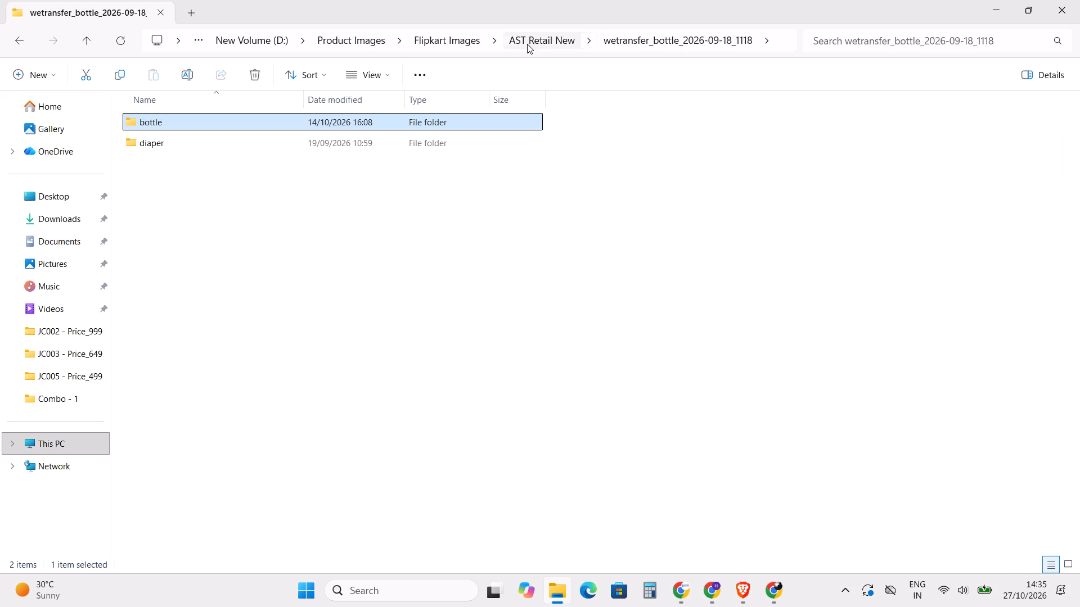
{"action": "left_click", "coordinate": [527, 44]}
{"action": "left_click", "coordinate": [786, 404]}
{"action": "scroll", "coordinate": [850, 368], "scroll_direction": "up", "scroll_amount": 11}
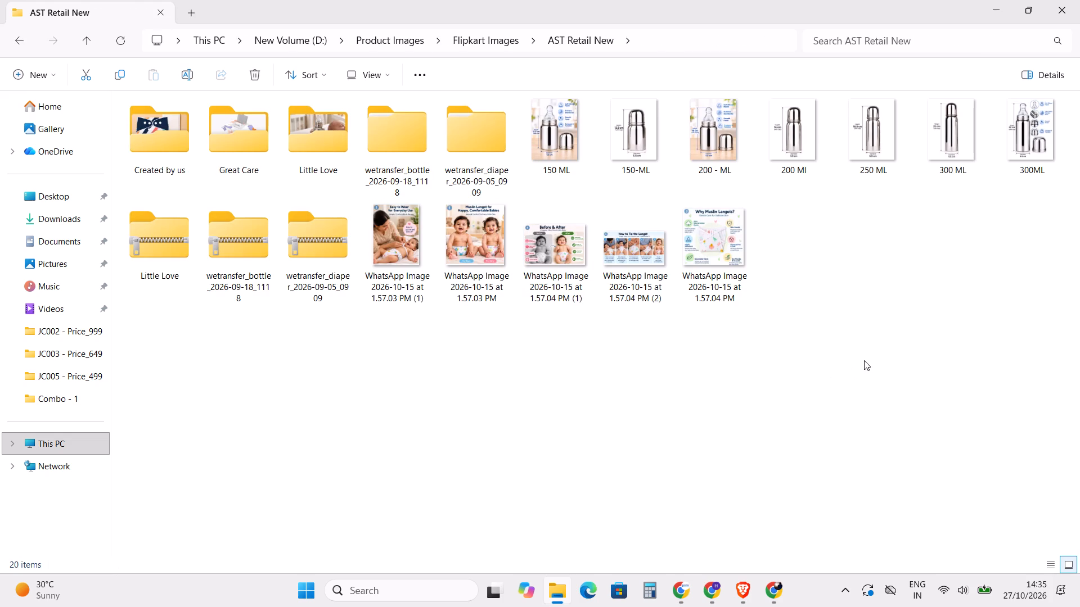
{"action": "scroll", "coordinate": [864, 360], "scroll_direction": "up", "scroll_amount": 3}
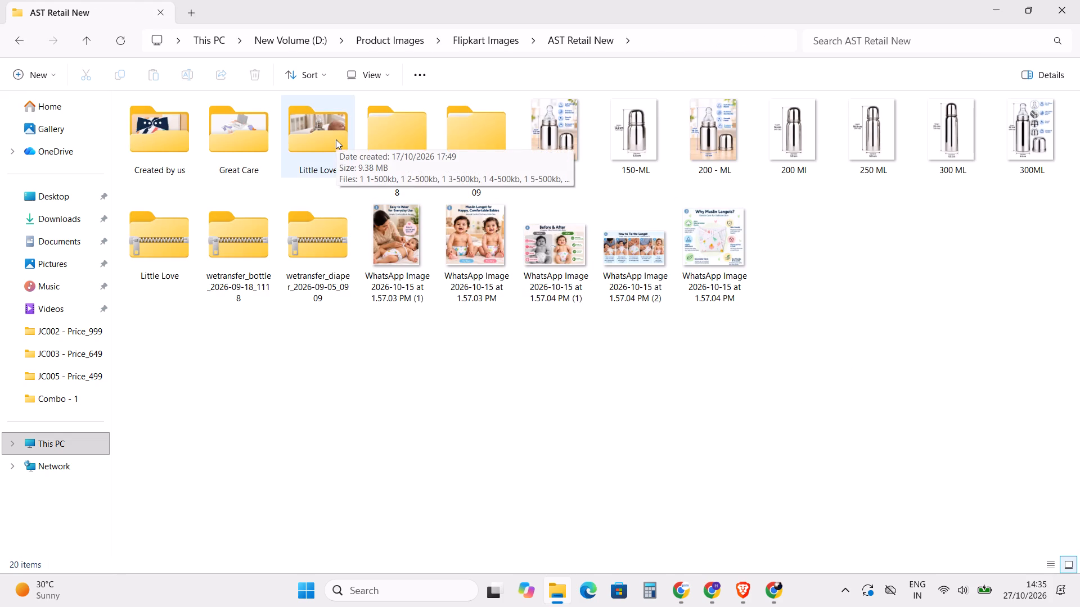
{"action": "left_click", "coordinate": [371, 407]}
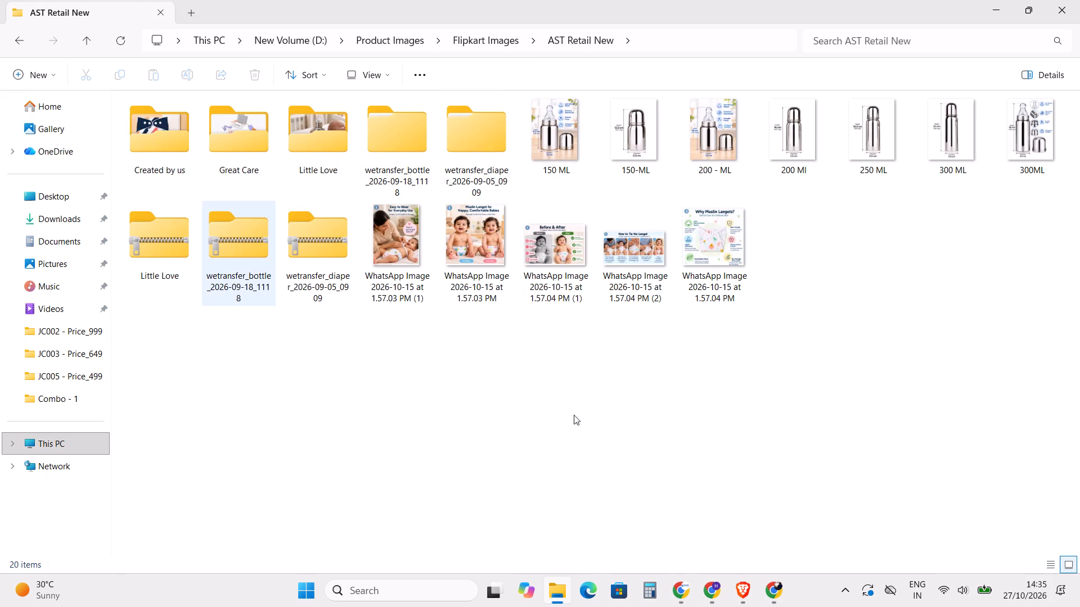
{"action": "double_click", "coordinate": [181, 149]}
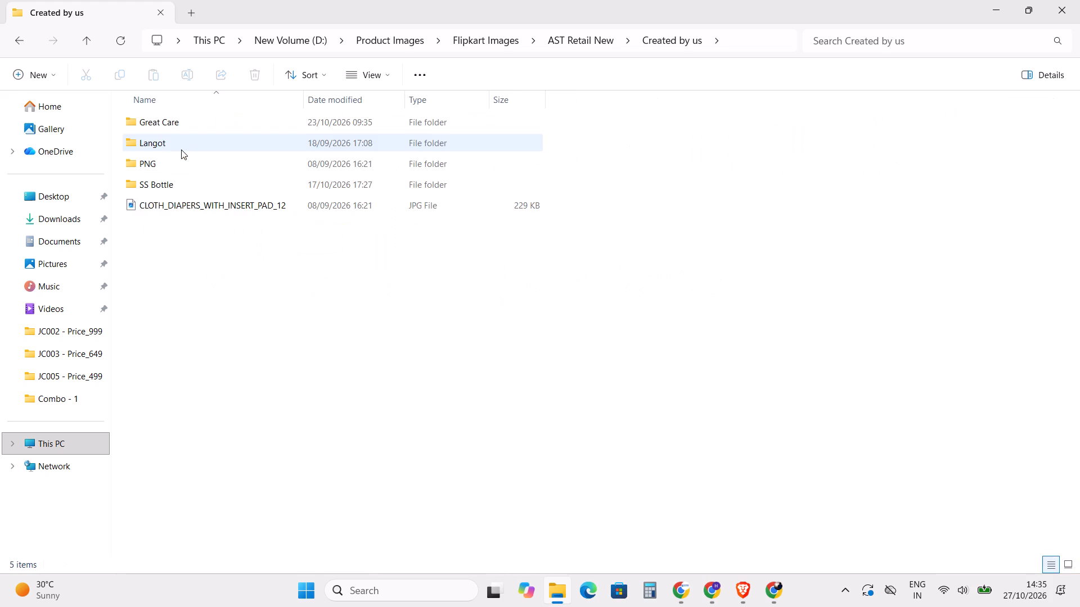
{"action": "double_click", "coordinate": [196, 179]}
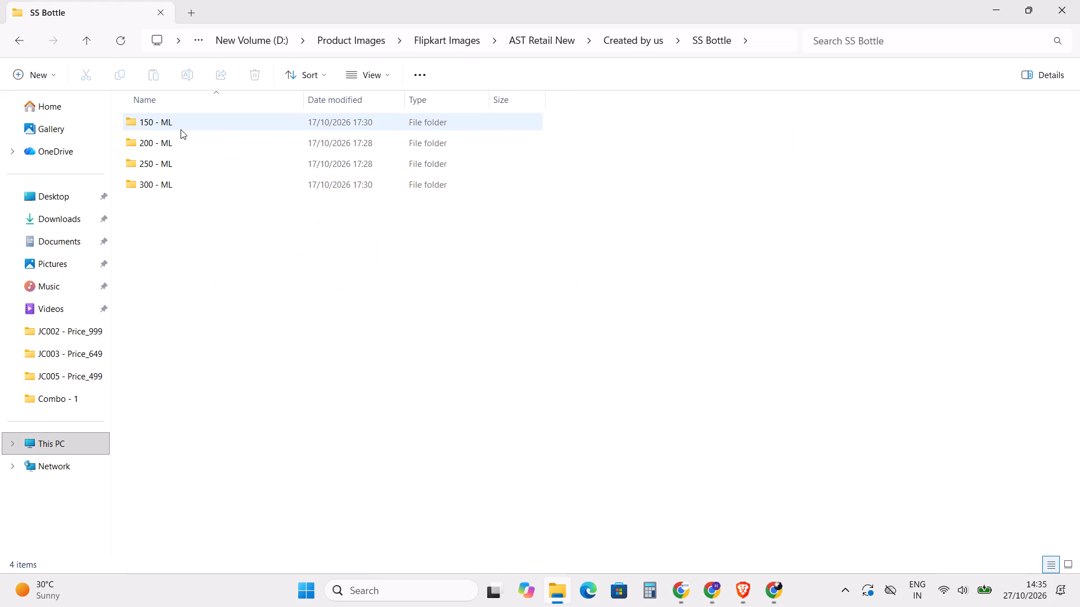
{"action": "double_click", "coordinate": [182, 127]}
{"action": "scroll", "coordinate": [398, 318], "scroll_direction": "up", "scroll_amount": 10}
{"action": "left_click", "coordinate": [650, 360]}
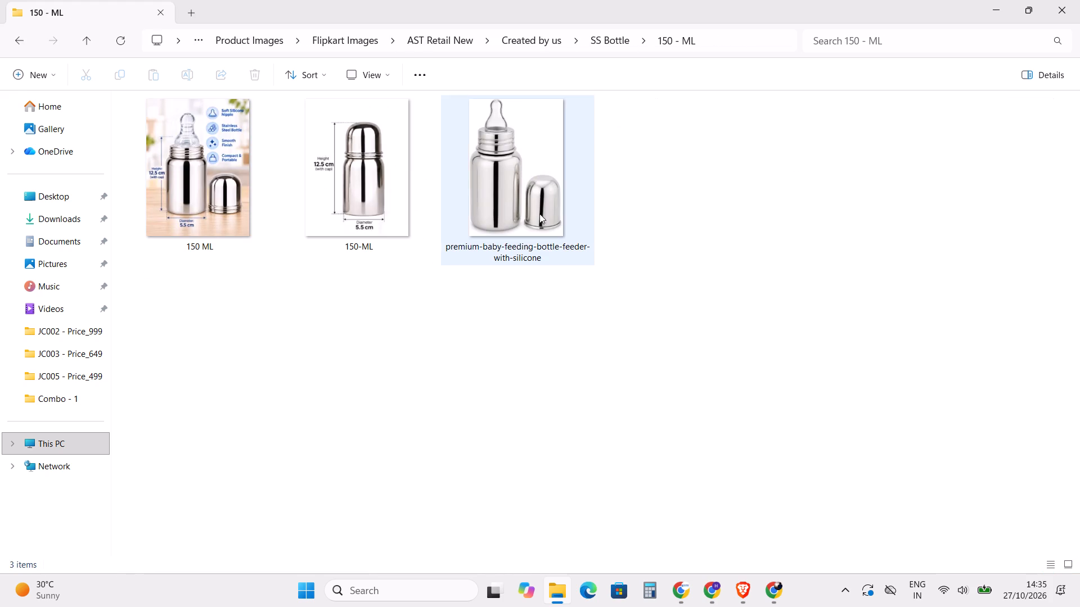
{"action": "left_click", "coordinate": [532, 186]}
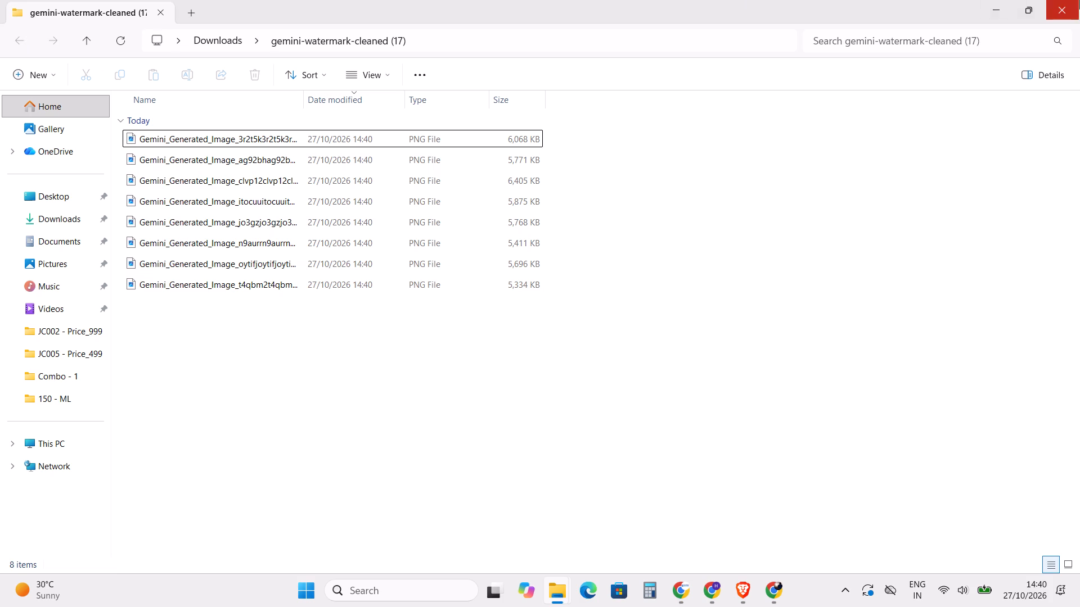
Close the extracted images window, rename the gemini-watermark-cleaned (17) ZIP in Downloads as "150 ML watermark removed", and copy the new name.
{"action": "left_click", "coordinate": [1079, 0]}
{"action": "key", "text": "F2"}
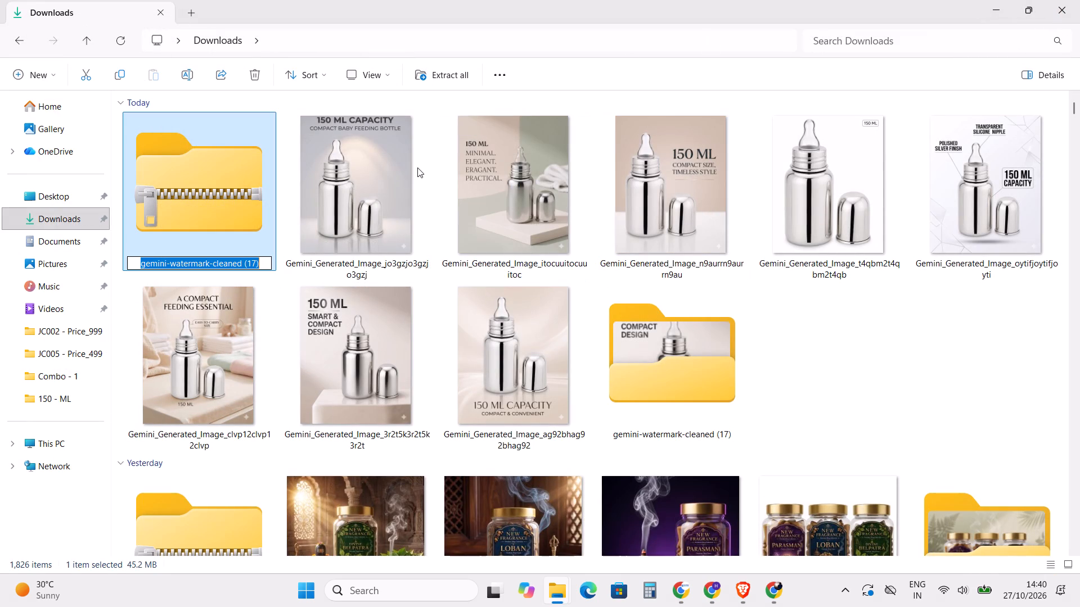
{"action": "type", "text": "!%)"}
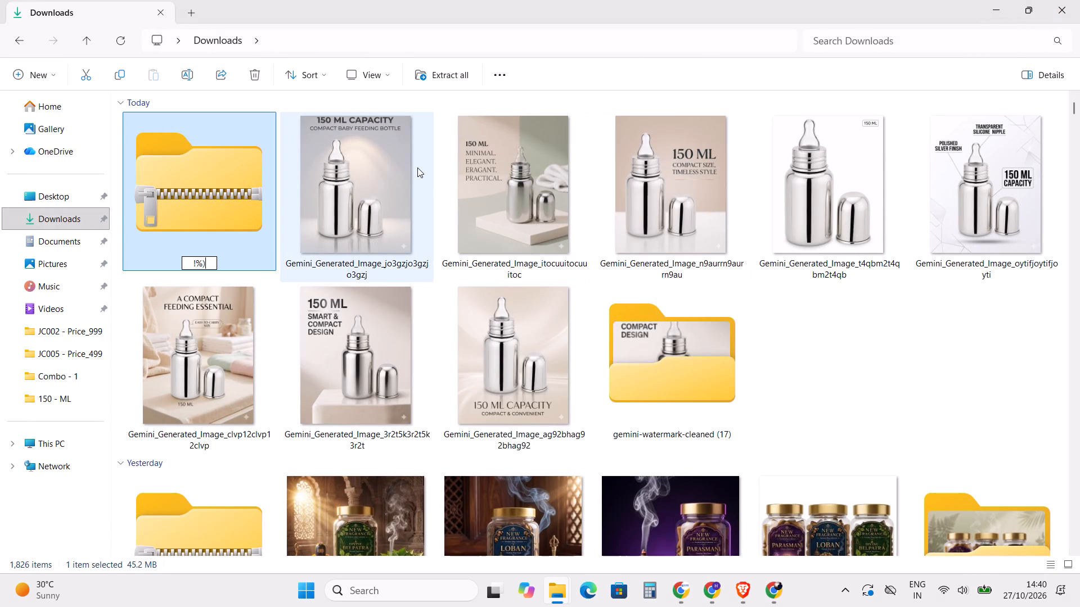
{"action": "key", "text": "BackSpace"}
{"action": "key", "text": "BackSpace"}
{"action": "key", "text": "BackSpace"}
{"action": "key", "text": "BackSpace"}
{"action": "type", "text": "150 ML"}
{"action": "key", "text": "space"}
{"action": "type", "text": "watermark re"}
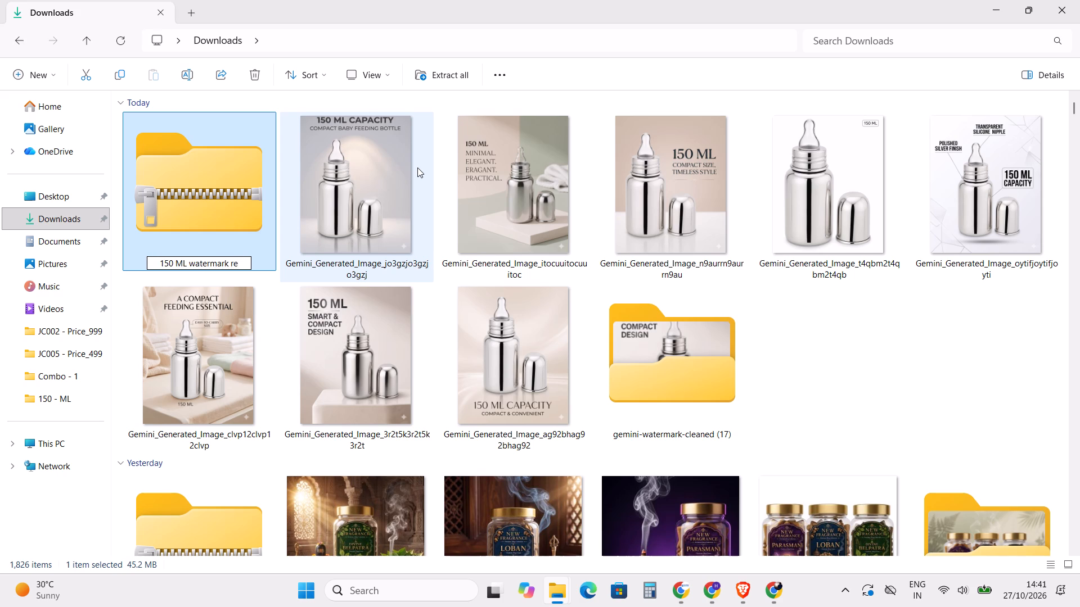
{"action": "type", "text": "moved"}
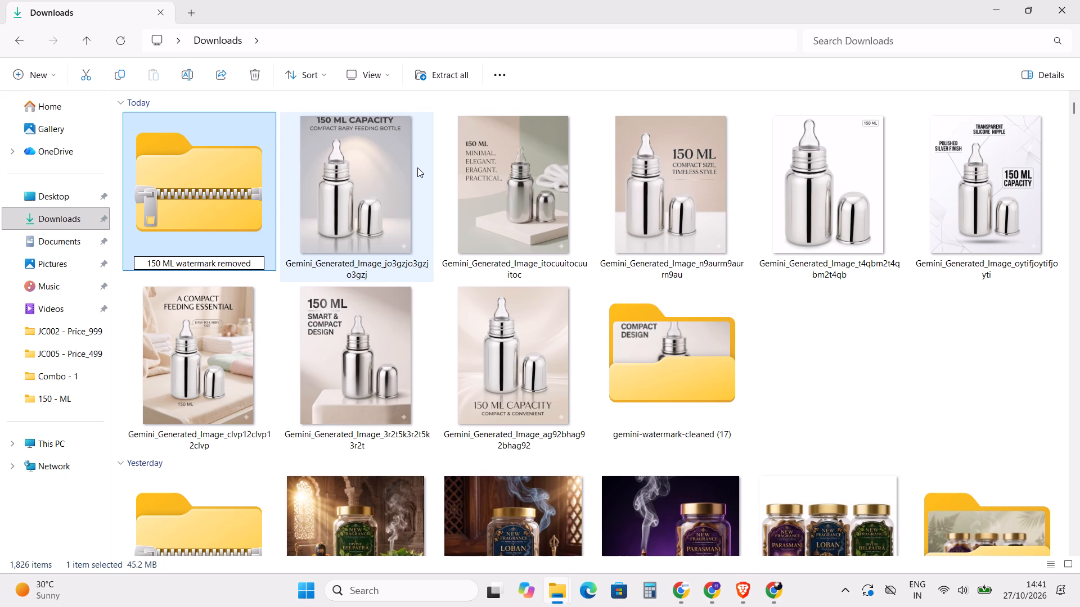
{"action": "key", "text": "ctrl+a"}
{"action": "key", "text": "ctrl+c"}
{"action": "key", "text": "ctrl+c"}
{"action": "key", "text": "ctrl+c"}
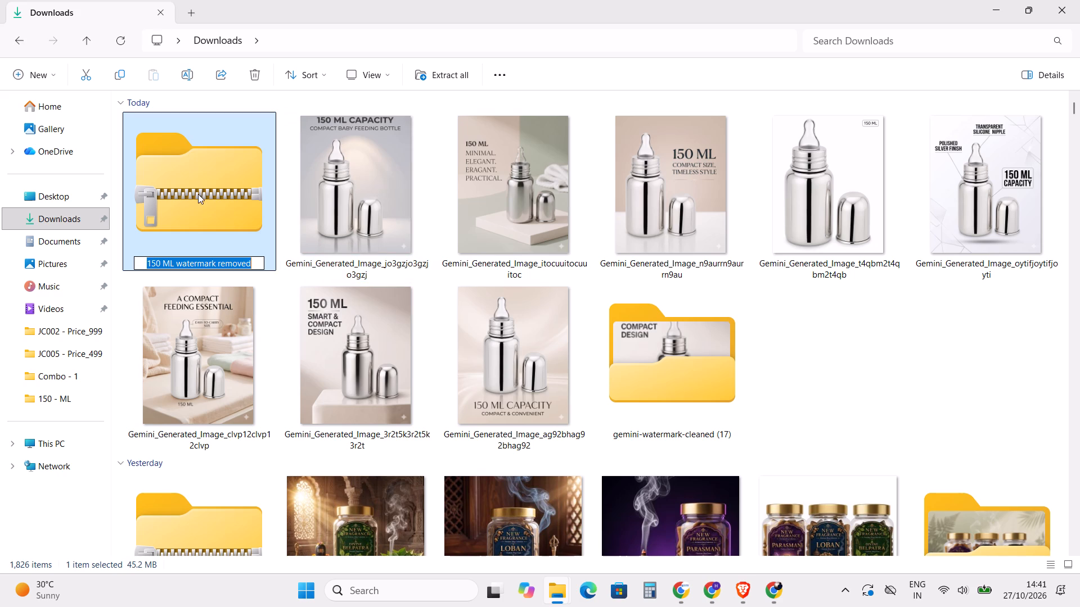
{"action": "left_click", "coordinate": [197, 191]}
Rename the extracted "gemini-watermark-cleaned (17)" folder as "150 ML watermark removed".
{"action": "left_click", "coordinate": [658, 355]}
{"action": "key", "text": "F2"}
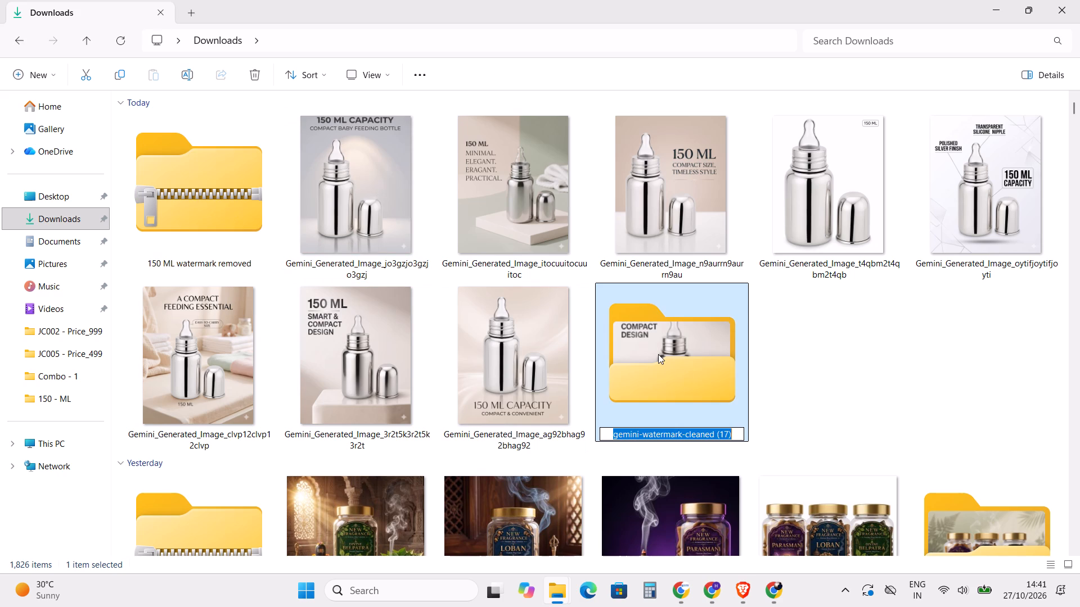
{"action": "key", "text": "ctrl+v"}
{"action": "key", "text": "Return"}
Open the "150 ML watermark removed" folder, batch-rename all its images with the base name 1, and enlarge the thumbnails.
{"action": "double_click", "coordinate": [658, 354]}
{"action": "left_click", "coordinate": [530, 381]}
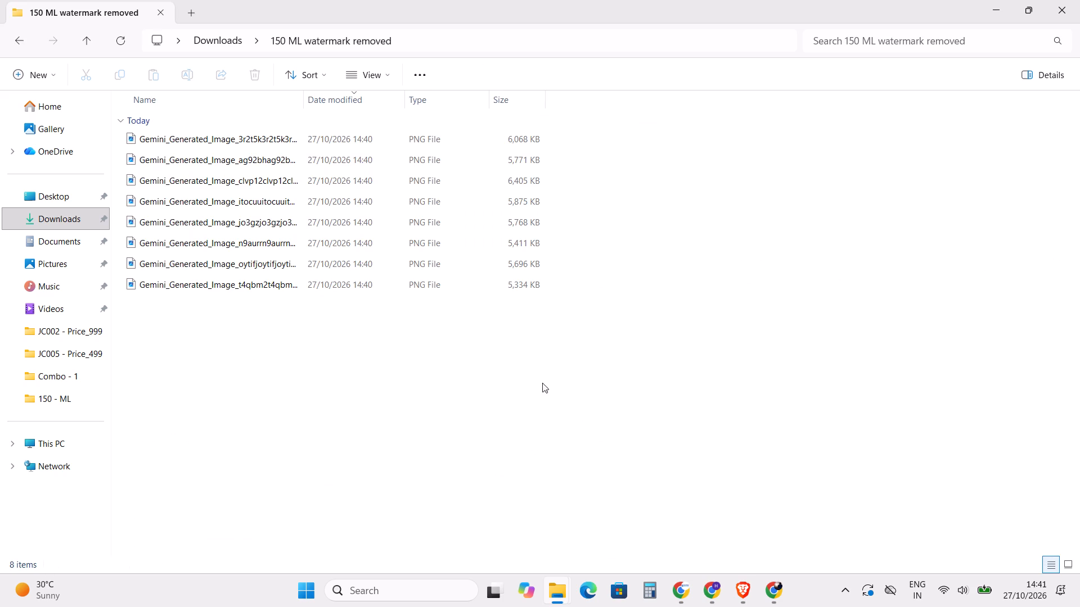
{"action": "scroll", "coordinate": [552, 382], "scroll_direction": "up", "scroll_amount": 20, "text": "ctrl"}
{"action": "scroll", "coordinate": [552, 382], "scroll_direction": "up", "scroll_amount": 8, "text": "ctrl"}
{"action": "key", "text": "ctrl+a"}
{"action": "key", "text": "F2"}
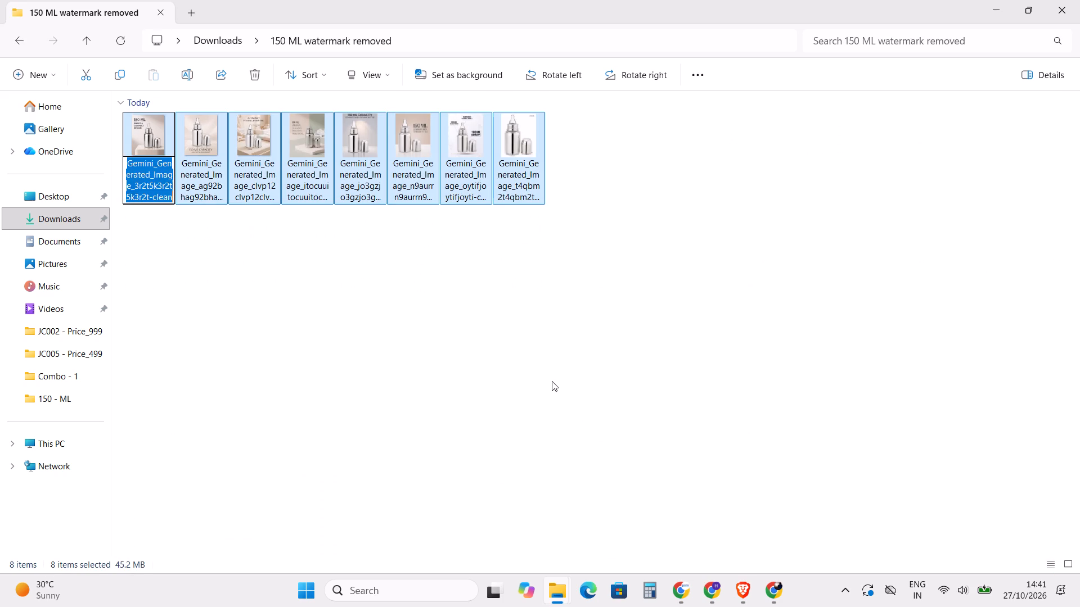
{"action": "key", "text": "1"}
{"action": "key", "text": "Return"}
{"action": "left_click", "coordinate": [583, 417]}
{"action": "scroll", "coordinate": [584, 417], "scroll_direction": "up", "scroll_amount": 17, "text": "ctrl"}
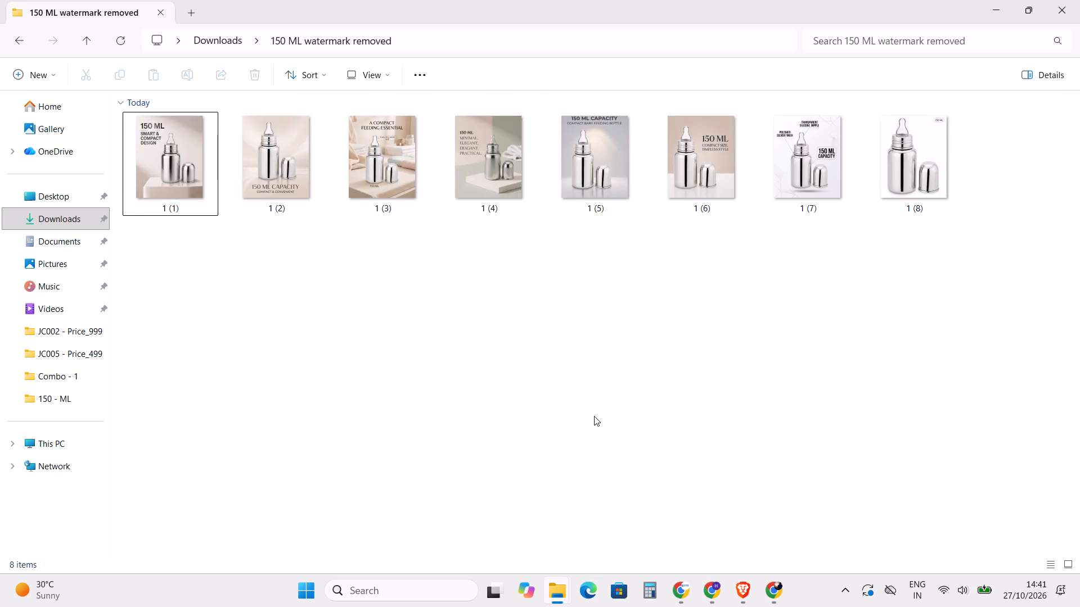
{"action": "scroll", "coordinate": [594, 416], "scroll_direction": "up", "scroll_amount": 16, "text": "ctrl"}
{"action": "left_click", "coordinate": [596, 415]}
Switch to Chrome's Pi7 Image Tool, dismiss the ad, and load all images from the "150 ML watermark removed" folder.
{"action": "key", "text": "alt+Tab"}
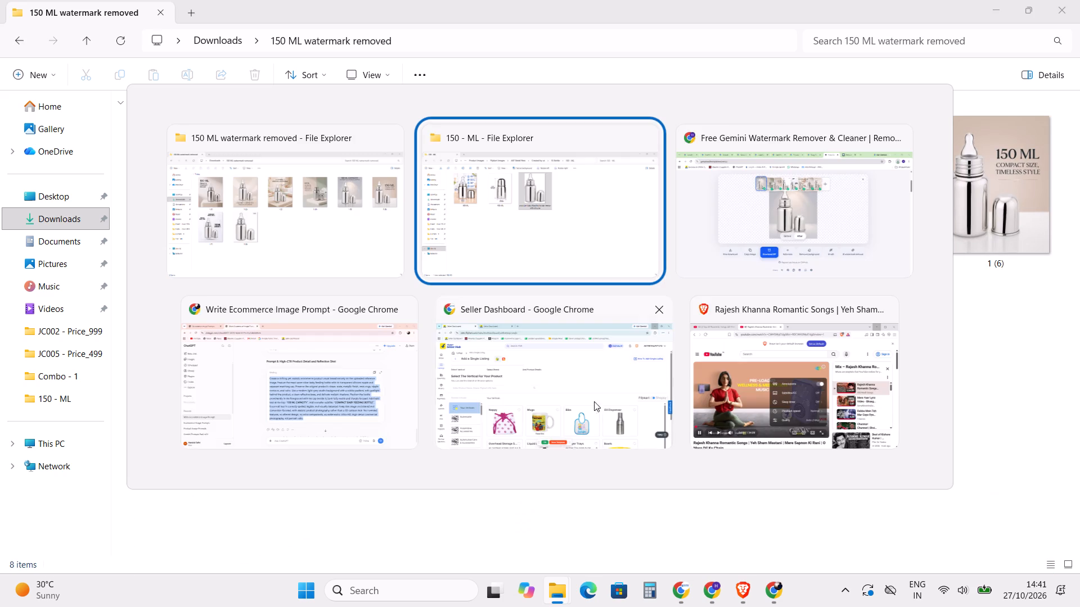
{"action": "key", "text": "alt+Tab"}
{"action": "left_click", "coordinate": [768, 0]}
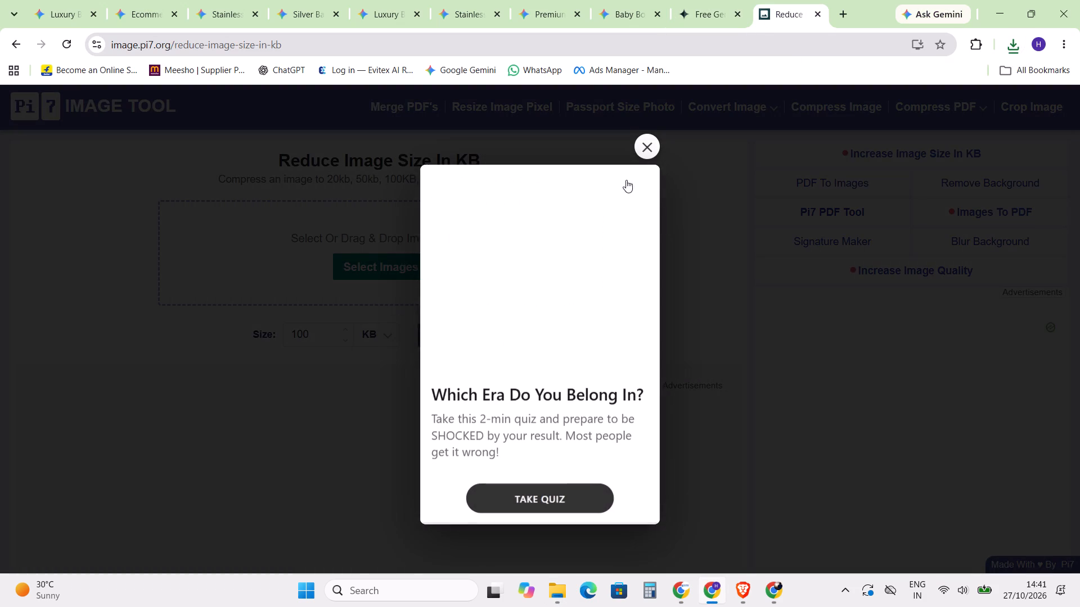
{"action": "left_click", "coordinate": [652, 151]}
{"action": "left_click", "coordinate": [412, 261]}
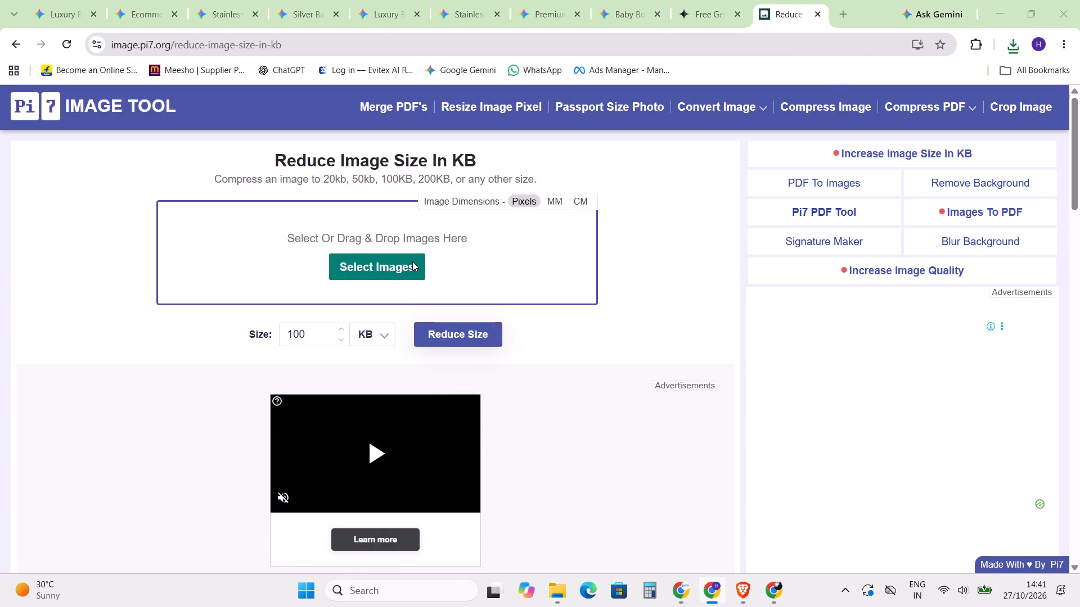
{"action": "left_click", "coordinate": [216, 189]}
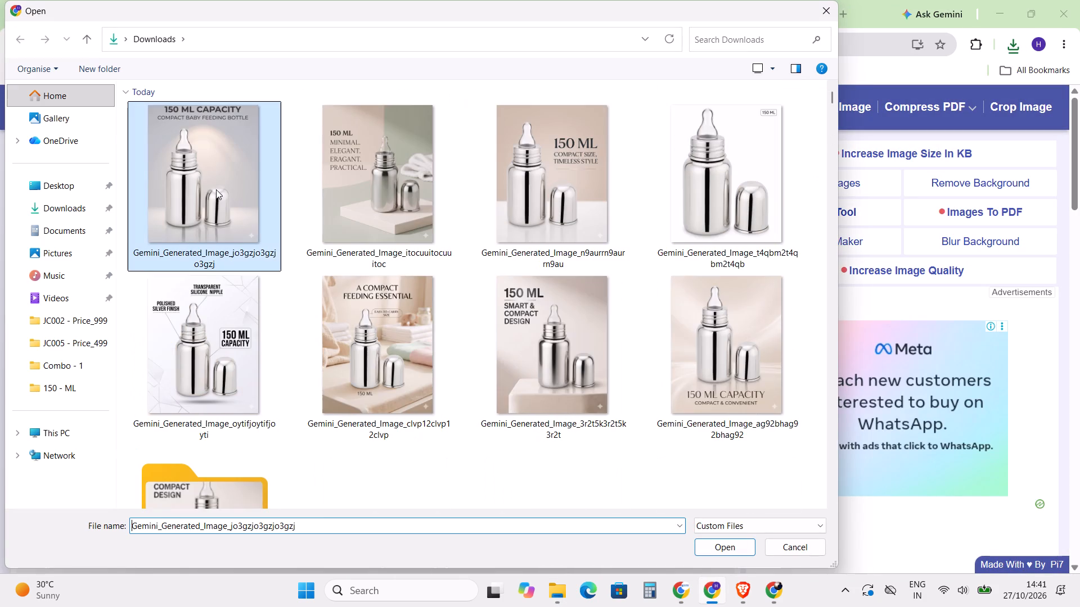
{"action": "scroll", "coordinate": [300, 293], "scroll_direction": "down", "scroll_amount": 1}
{"action": "double_click", "coordinate": [220, 443]}
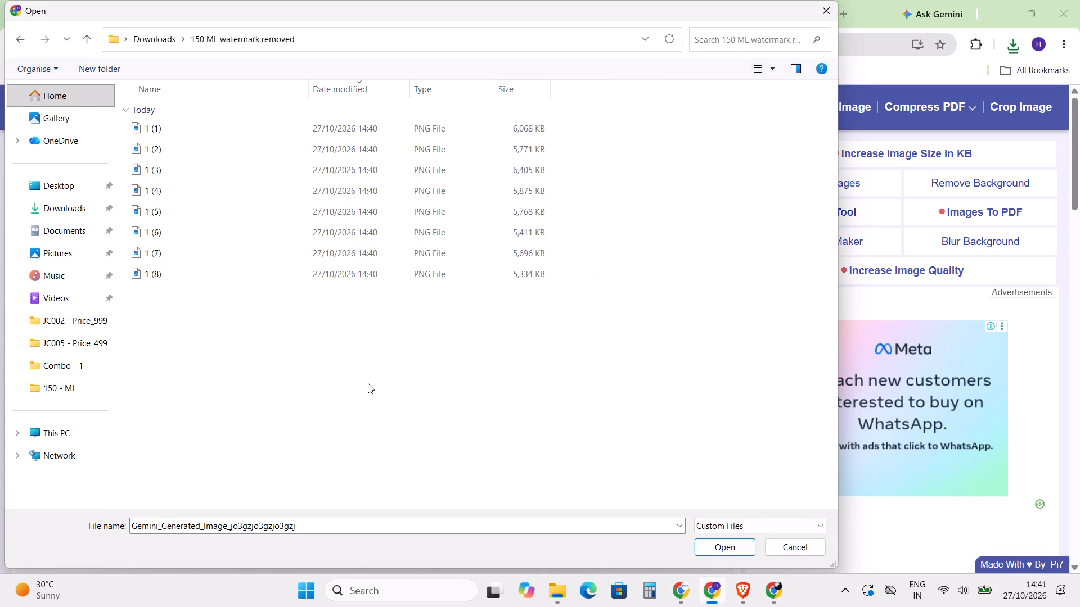
{"action": "left_click", "coordinate": [370, 383]}
{"action": "key", "text": "ctrl+a"}
{"action": "key", "text": "Return"}
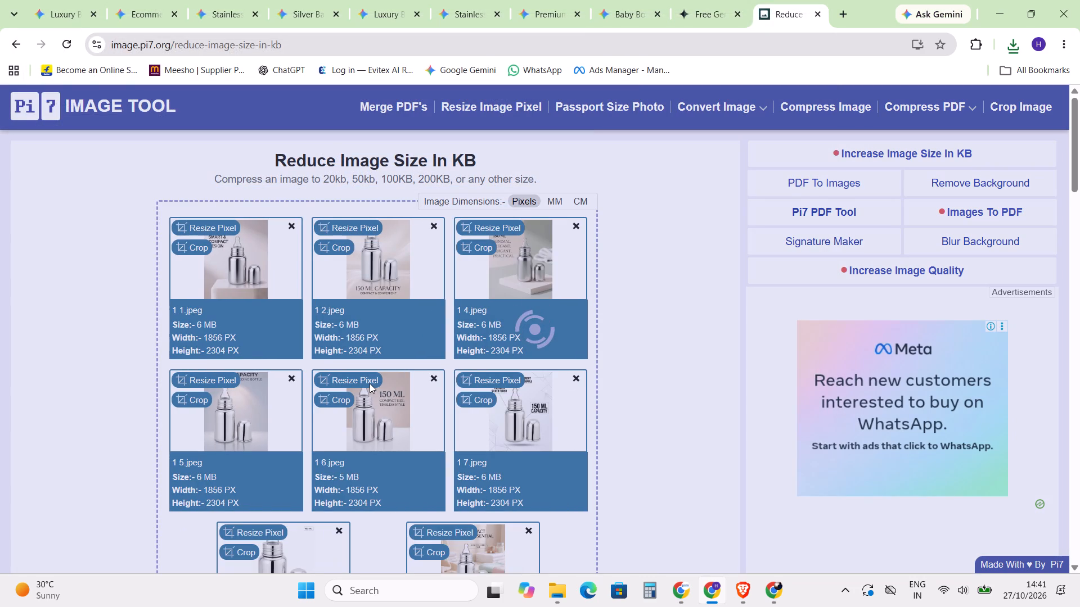
Reduce all loaded 150 ml bottle images to 500 KB and download the results together as a ZIP.
{"action": "scroll", "coordinate": [350, 320], "scroll_direction": "down", "scroll_amount": 5}
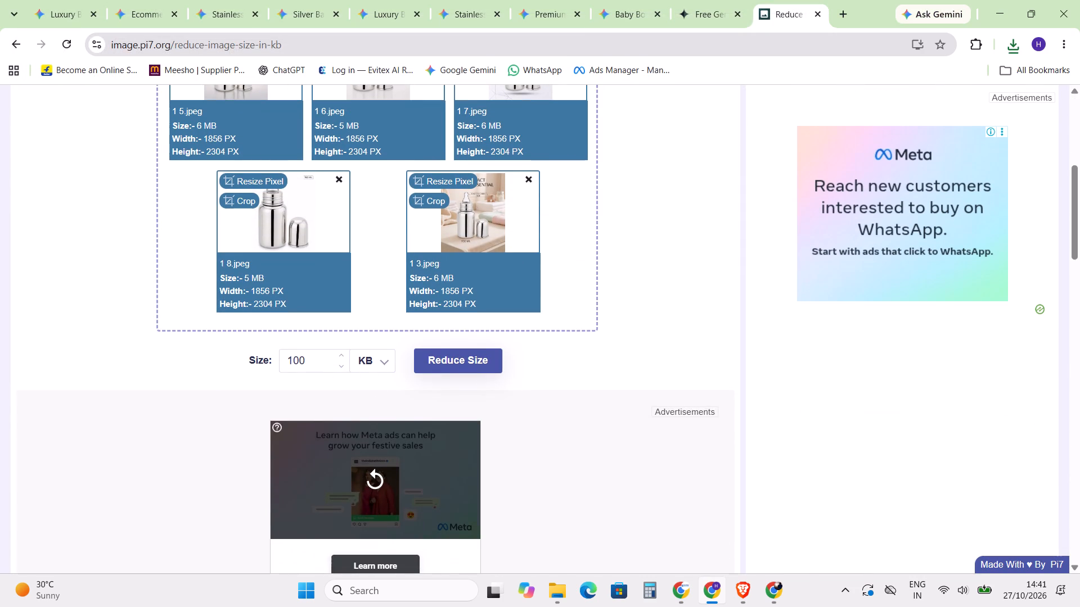
{"action": "left_click_drag", "start_coordinate": [310, 361], "coordinate": [250, 364]}
{"action": "type", "text": "500"}
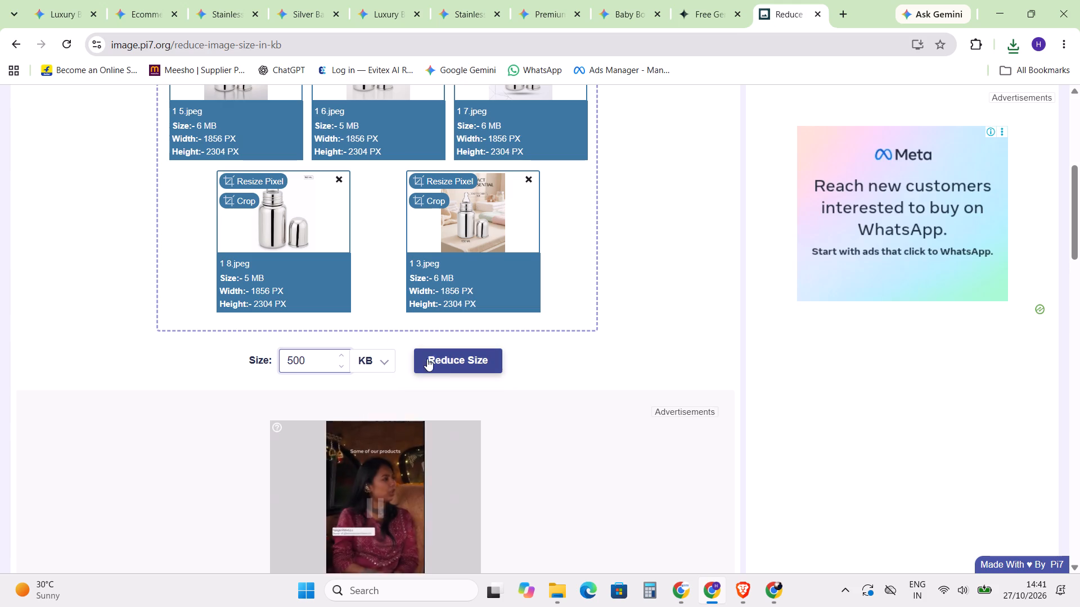
{"action": "left_click", "coordinate": [435, 359]}
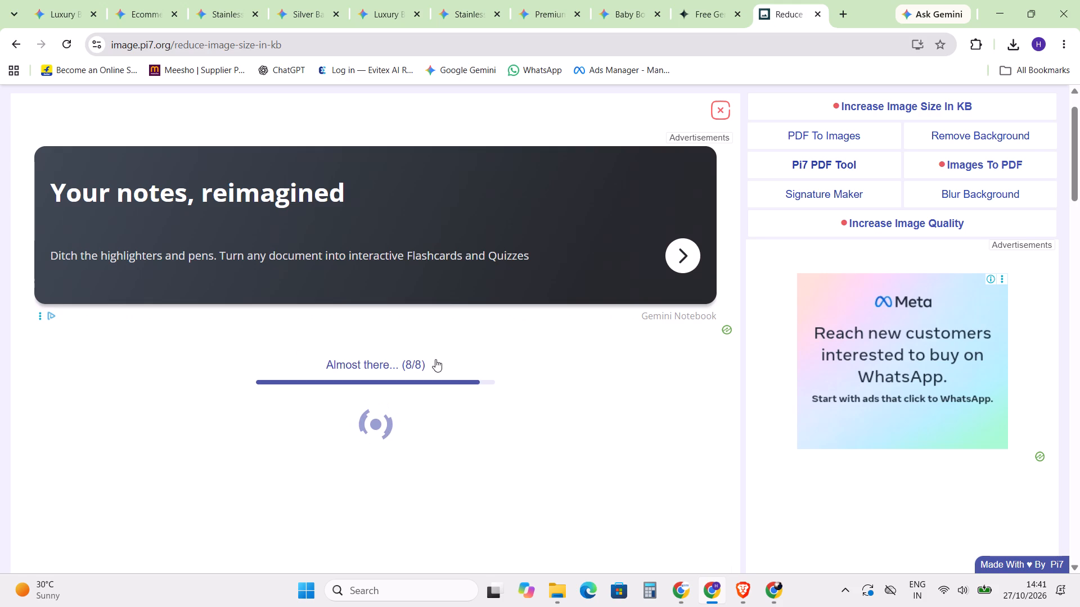
{"action": "scroll", "coordinate": [449, 352], "scroll_direction": "down", "scroll_amount": 12}
{"action": "scroll", "coordinate": [424, 354], "scroll_direction": "up", "scroll_amount": 5}
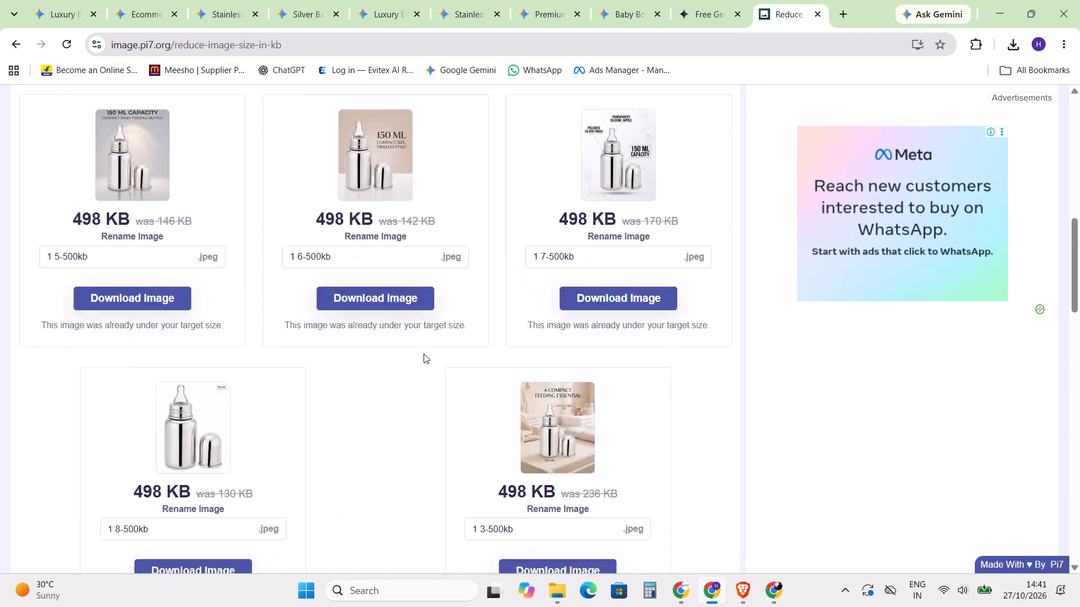
{"action": "scroll", "coordinate": [424, 354], "scroll_direction": "up", "scroll_amount": 6}
{"action": "left_click", "coordinate": [400, 301]}
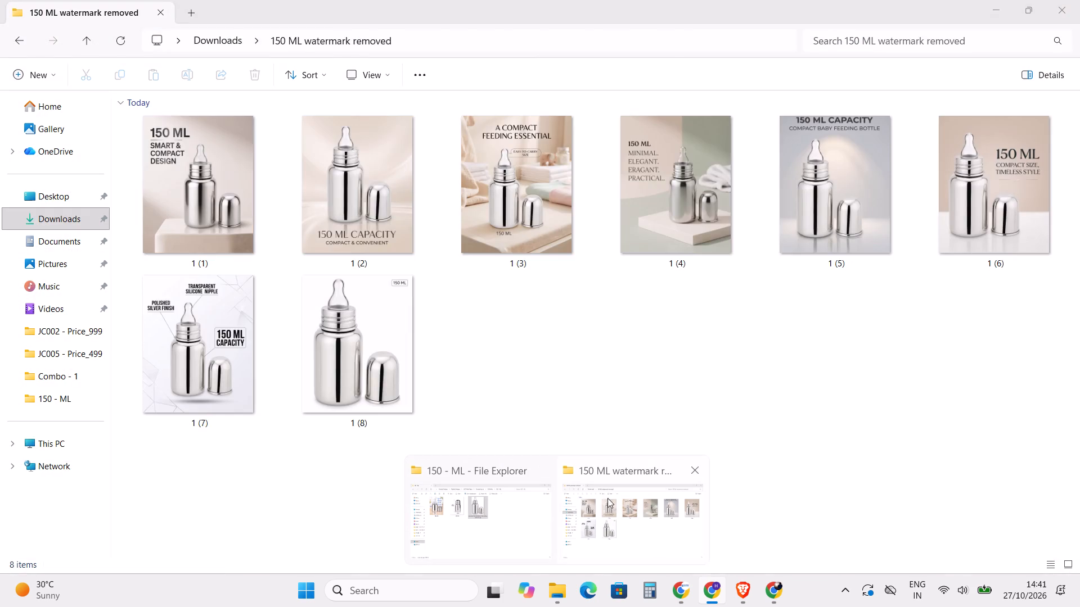
Switch to File Explorer and extract the "pi7-images-500kb (2)" ZIP in the Downloads folder.
{"action": "left_click", "coordinate": [563, 487]}
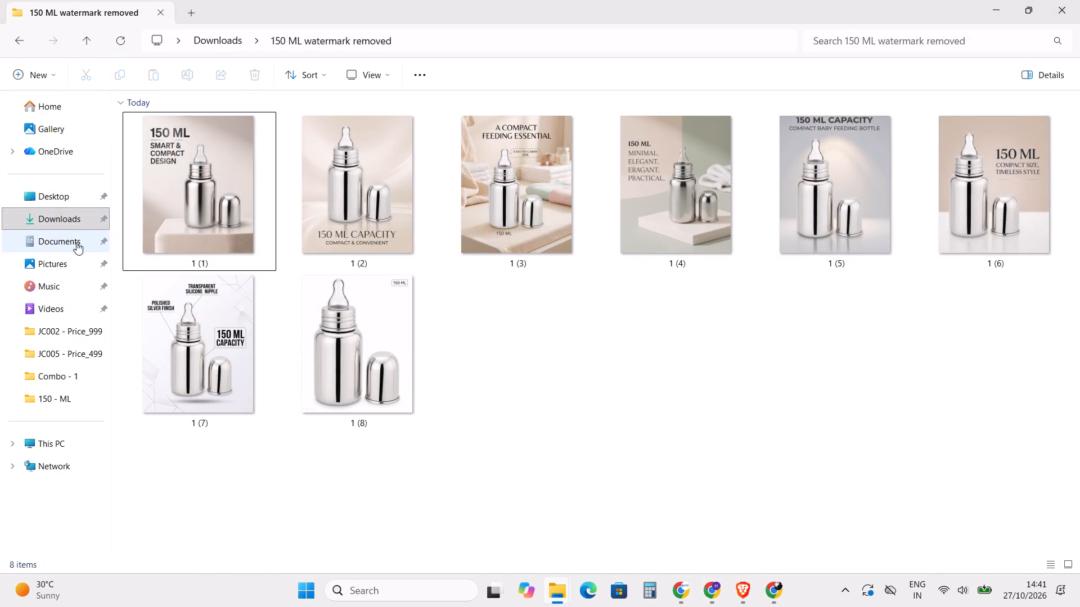
{"action": "left_click", "coordinate": [72, 214]}
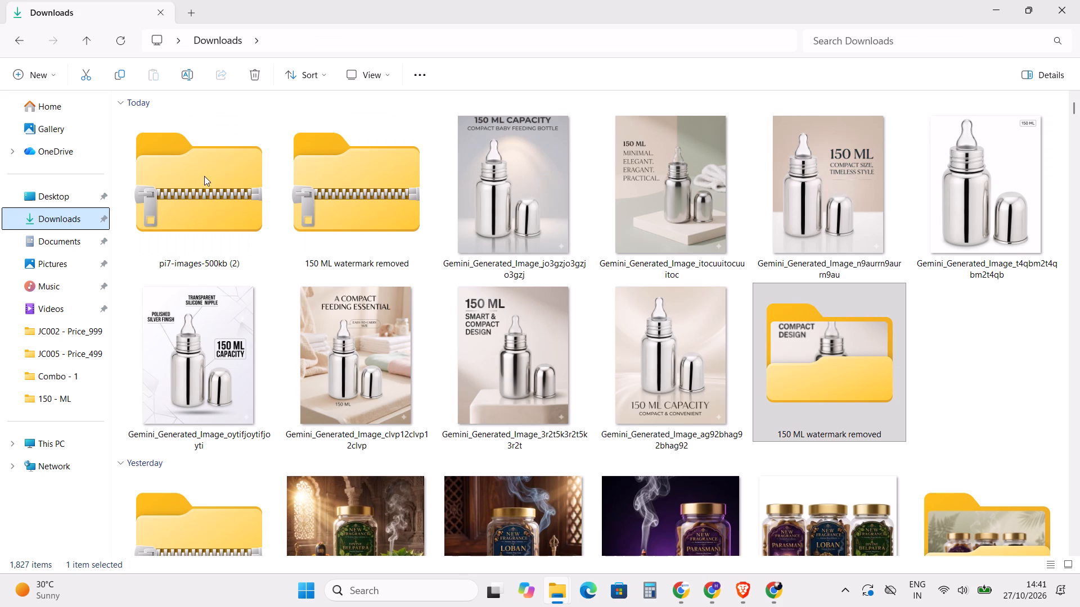
{"action": "left_click", "coordinate": [204, 176]}
{"action": "right_click", "coordinate": [204, 176]}
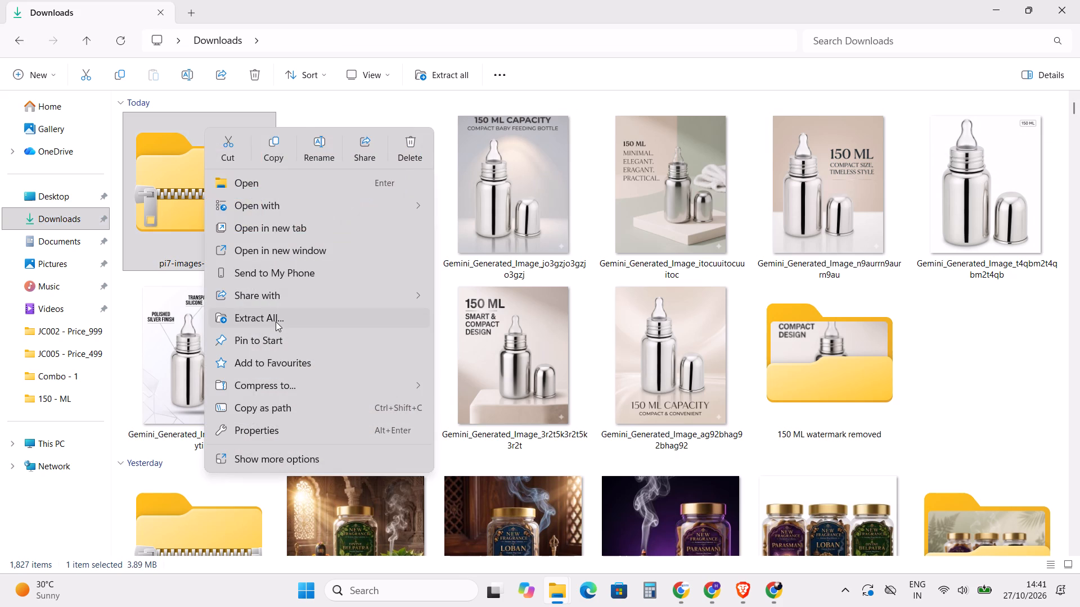
{"action": "left_click", "coordinate": [276, 321]}
{"action": "left_click", "coordinate": [650, 434]}
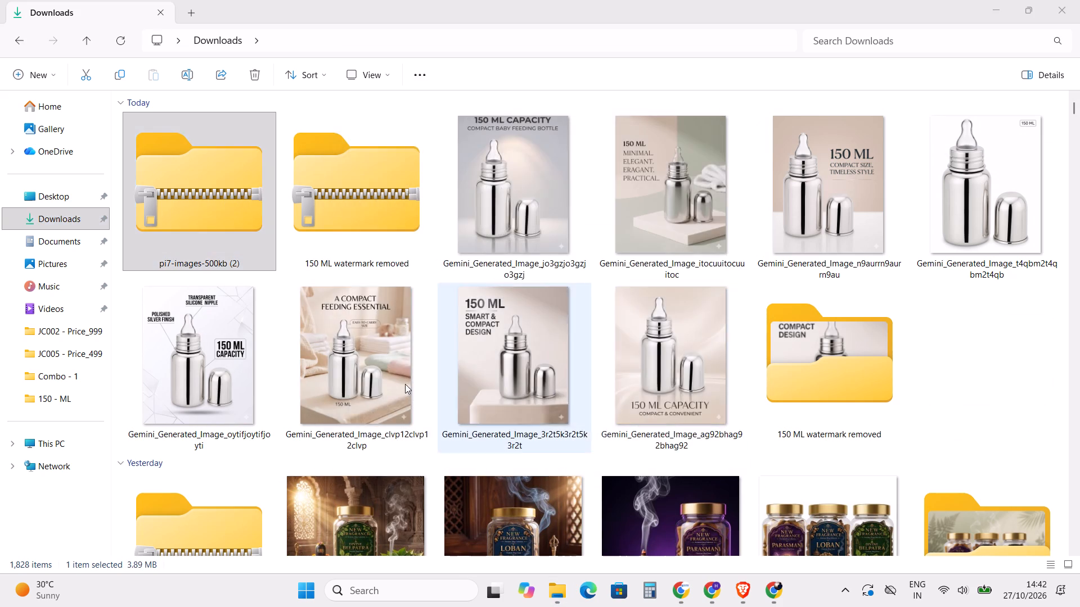
Copy all the extracted 500 KB images into the SS Bottle "150 - ML" folder.
{"action": "scroll", "coordinate": [355, 369], "scroll_direction": "up", "scroll_amount": 11}
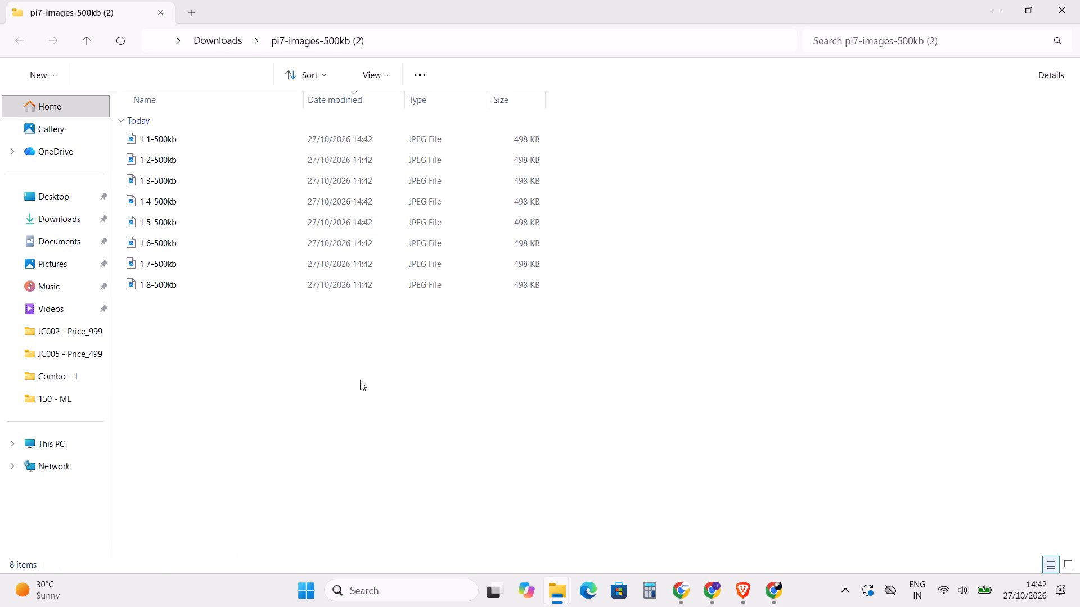
{"action": "scroll", "coordinate": [360, 380], "scroll_direction": "up", "scroll_amount": 18}
{"action": "left_click_drag", "start_coordinate": [367, 396], "coordinate": [341, 227]}
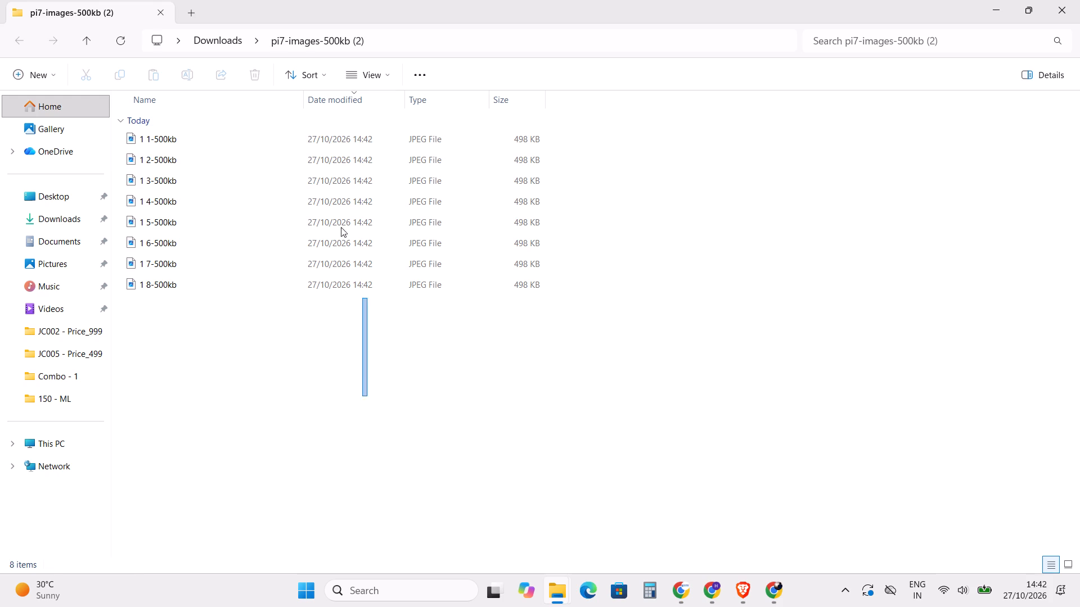
{"action": "left_click_drag", "start_coordinate": [341, 227], "coordinate": [316, 92]}
{"action": "key", "text": "ctrl+c"}
{"action": "key", "text": "ctrl+c"}
{"action": "key", "text": "ctrl+c"}
{"action": "key", "text": "ctrl+c"}
{"action": "key", "text": "ctrl+c"}
{"action": "key", "text": "ctrl+c"}
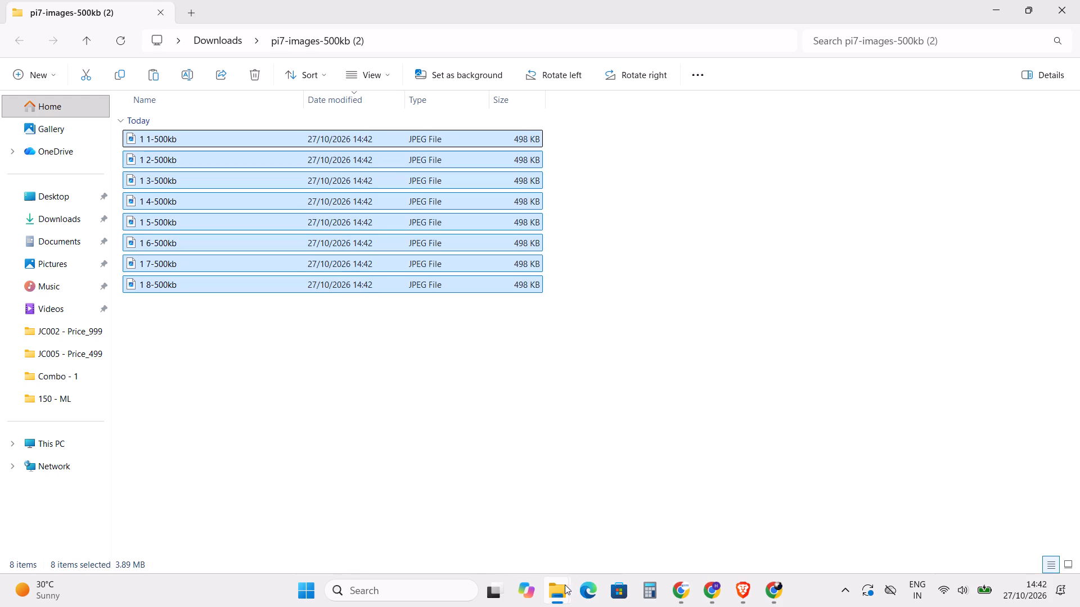
{"action": "left_click", "coordinate": [398, 487]}
{"action": "left_click", "coordinate": [447, 388]}
{"action": "key", "text": "ctrl+v"}
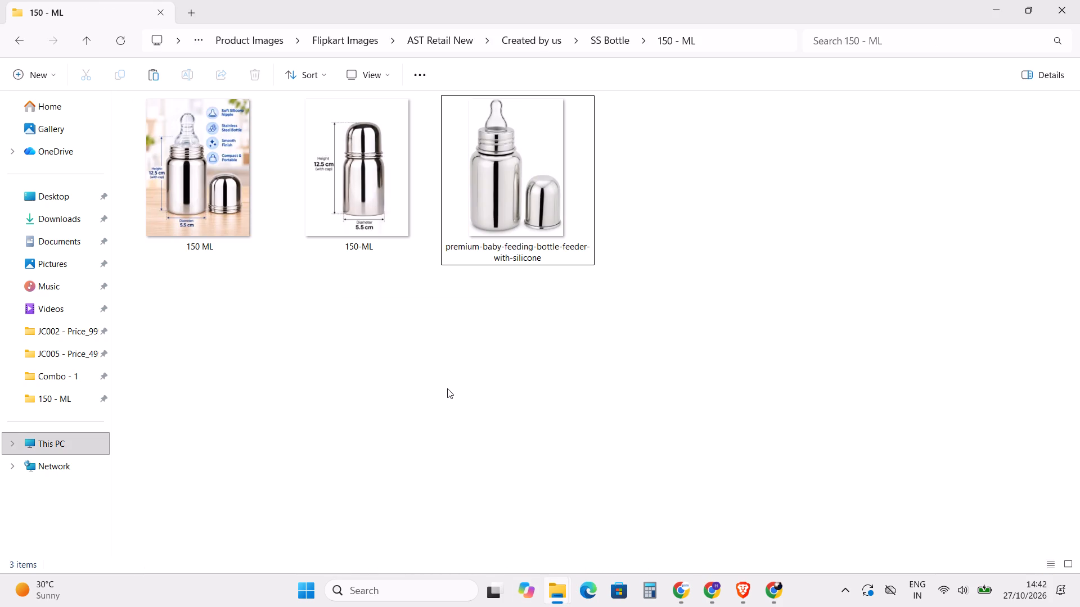
{"action": "left_click", "coordinate": [555, 414]}
{"action": "left_click", "coordinate": [558, 454]}
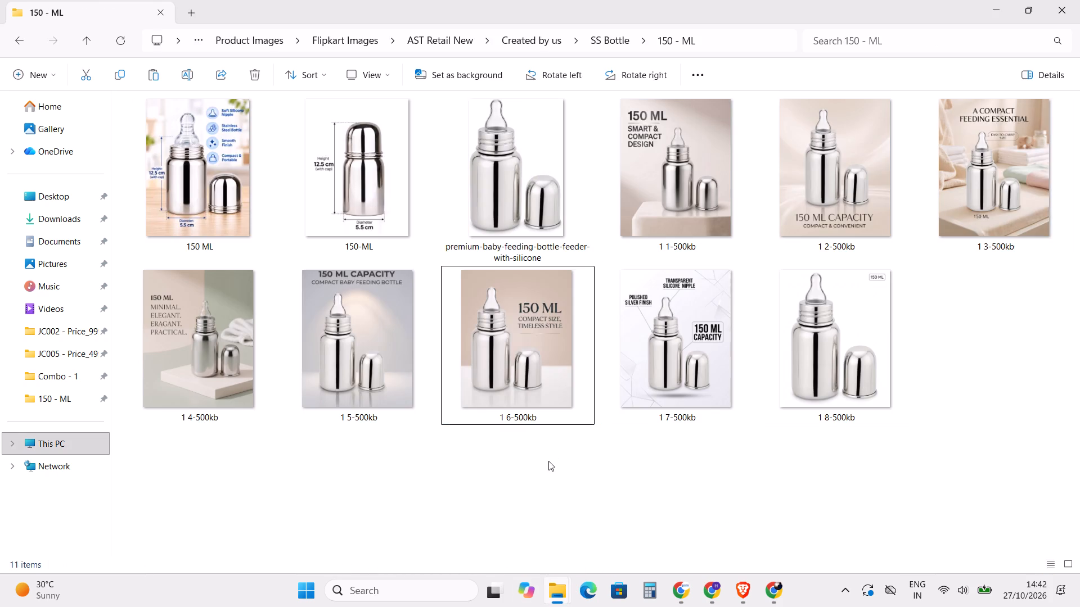
{"action": "scroll", "coordinate": [548, 461], "scroll_direction": "up", "scroll_amount": 4, "text": "ctrl"}
Open the "200 - ML" folder under SS Bottle, refresh it, and look over its images.
{"action": "key", "text": "BackSpace"}
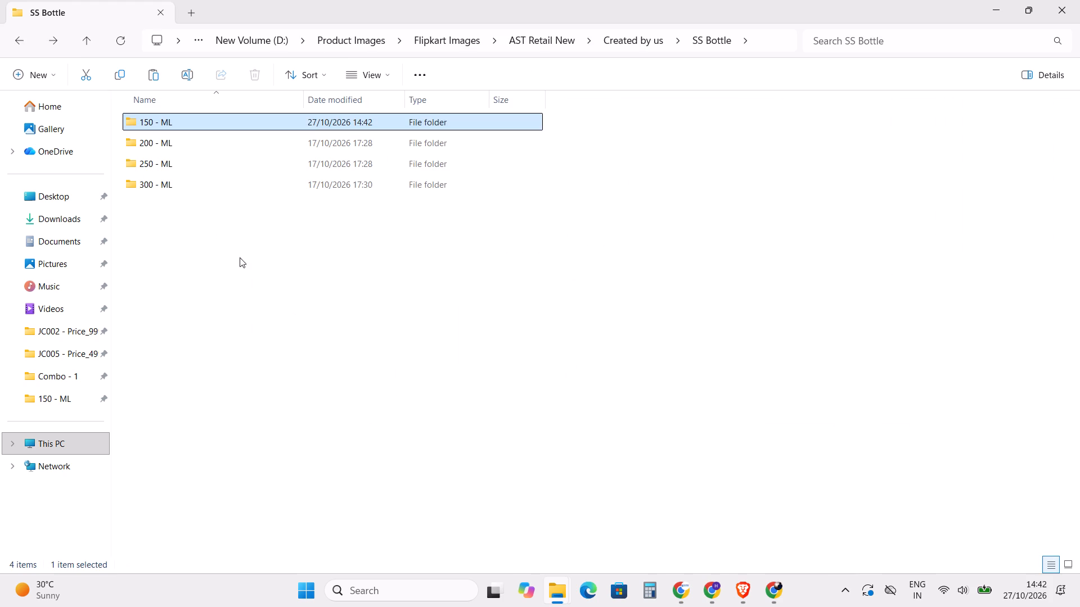
{"action": "double_click", "coordinate": [178, 144]}
{"action": "left_click", "coordinate": [480, 367]}
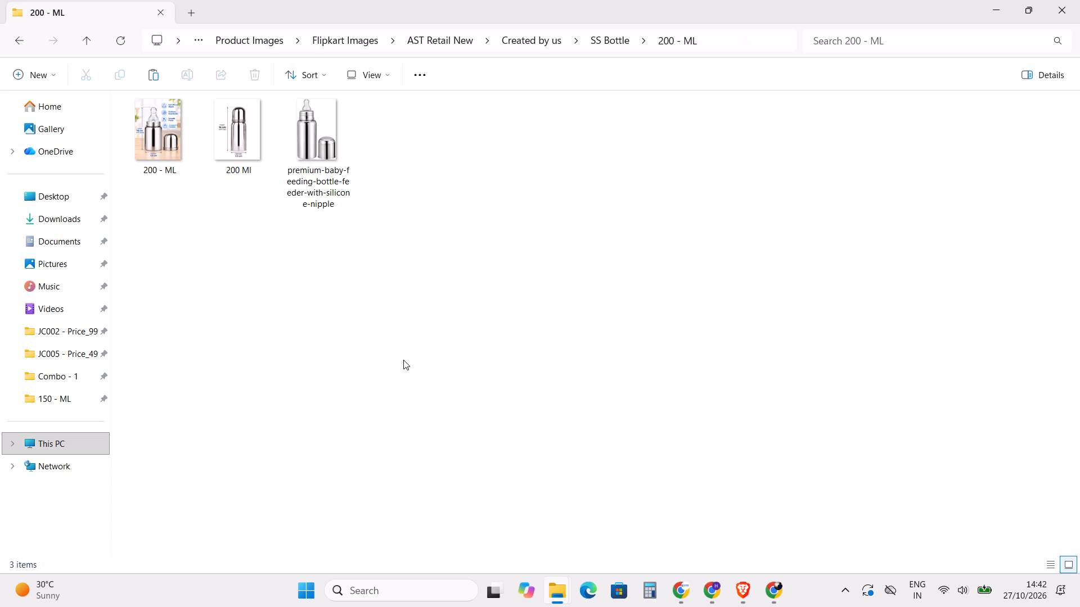
{"action": "left_click", "coordinate": [460, 241]}
{"action": "right_click", "coordinate": [462, 240]}
{"action": "left_click", "coordinate": [526, 468]}
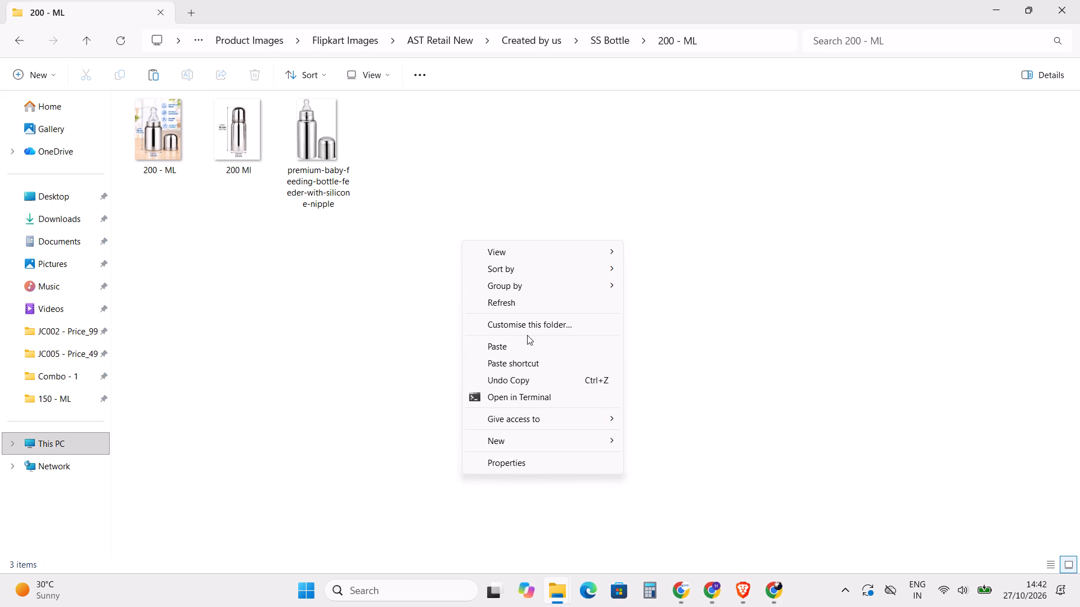
{"action": "left_click", "coordinate": [520, 299]}
{"action": "right_click", "coordinate": [529, 194]}
{"action": "left_click", "coordinate": [631, 425]}
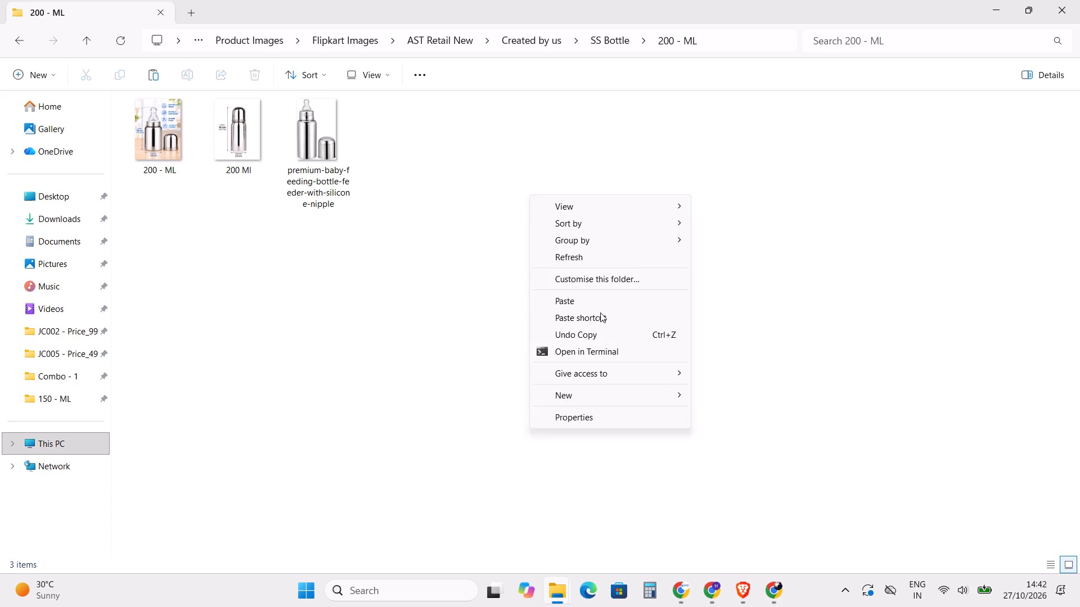
{"action": "left_click", "coordinate": [601, 256]}
{"action": "right_click", "coordinate": [567, 228]}
{"action": "left_click", "coordinate": [664, 456]}
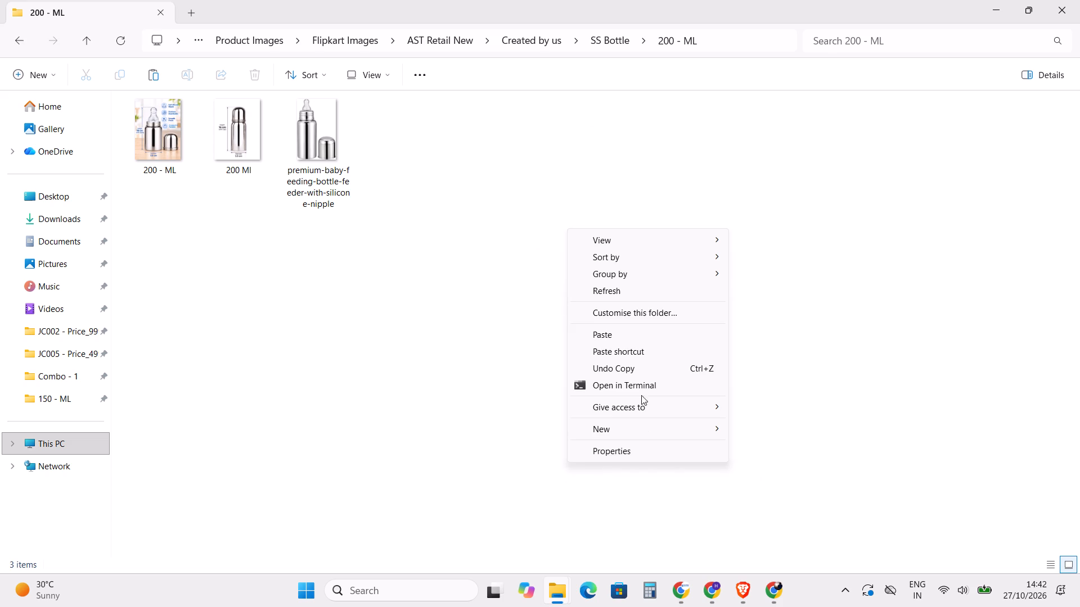
{"action": "left_click", "coordinate": [625, 288]}
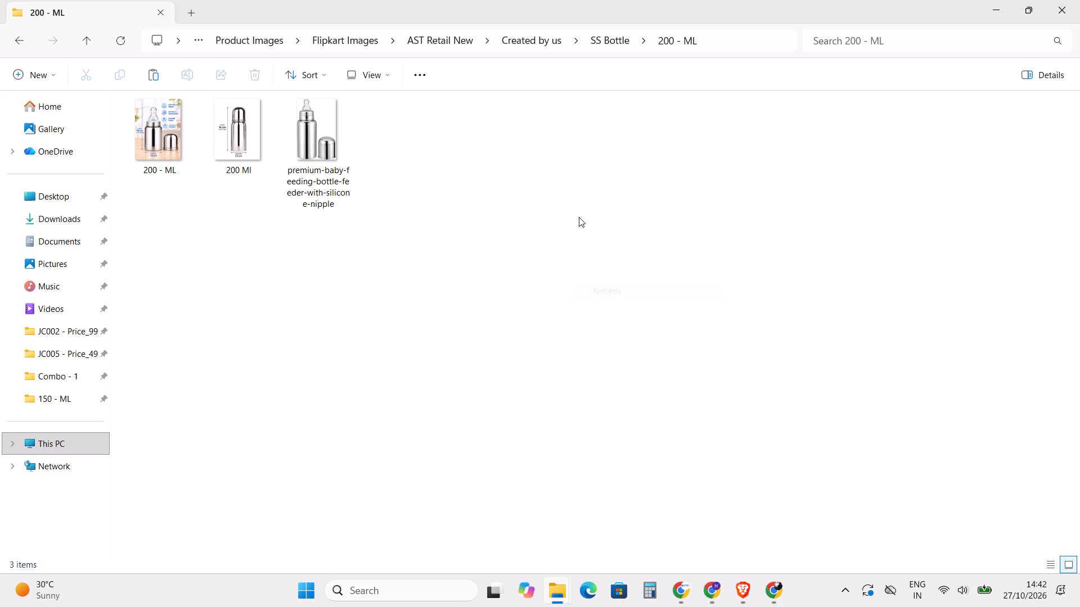
Switch to Flipkart Seller Hub in Chrome, search verticals for "baby bottle", and choose Baby Care / Feeding & Nursing / Baby Bottles for the single listing.
{"action": "key", "text": "alt+Tab"}
{"action": "key", "text": "alt+Tab"}
{"action": "key", "text": "alt+Tab"}
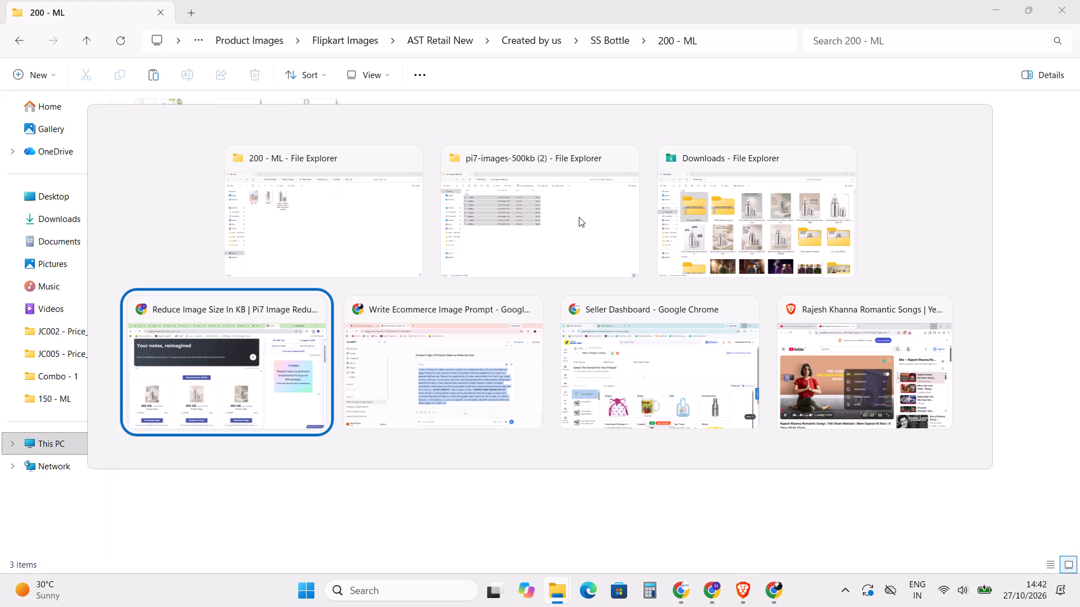
{"action": "key", "text": "alt+Tab"}
{"action": "key", "text": "alt+Tab"}
{"action": "key", "text": "alt+Tab"}
{"action": "key", "text": "alt+Tab"}
{"action": "key", "text": "alt+Tab"}
{"action": "key", "text": "alt+Tab"}
{"action": "key", "text": "alt+Tab"}
{"action": "key", "text": "alt+Tab"}
{"action": "key", "text": "alt+Tab"}
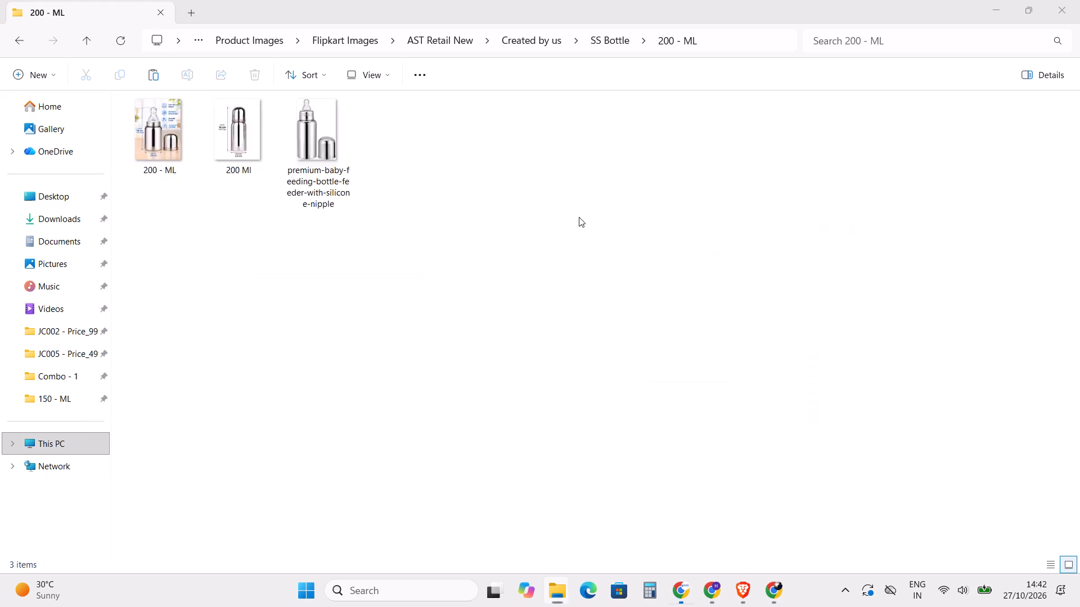
{"action": "scroll", "coordinate": [650, 312], "scroll_direction": "down", "scroll_amount": 10}
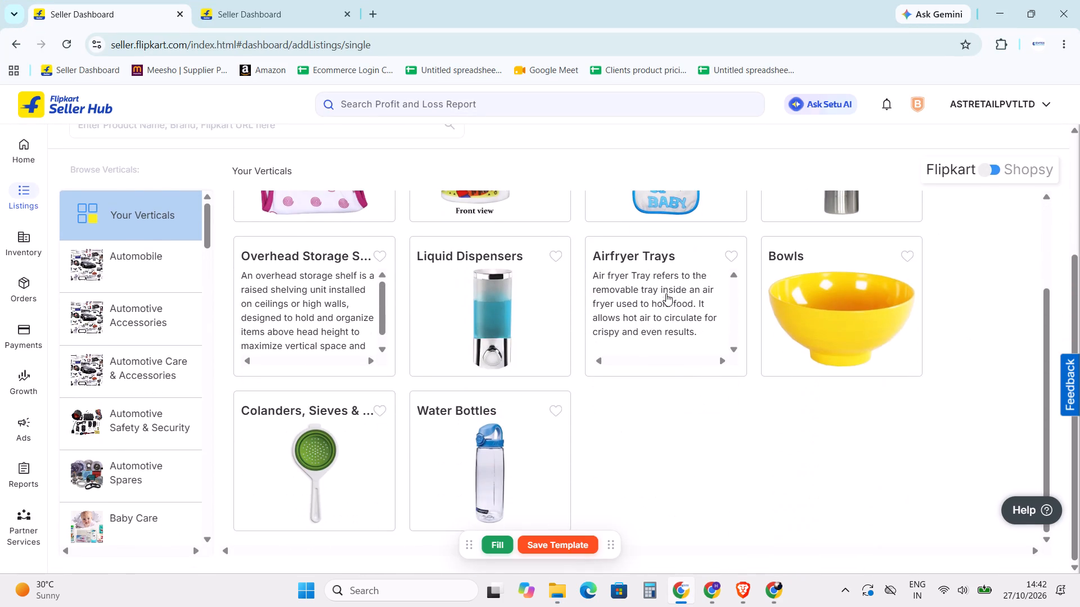
{"action": "scroll", "coordinate": [666, 293], "scroll_direction": "down", "scroll_amount": 7}
{"action": "scroll", "coordinate": [455, 486], "scroll_direction": "up", "scroll_amount": 12}
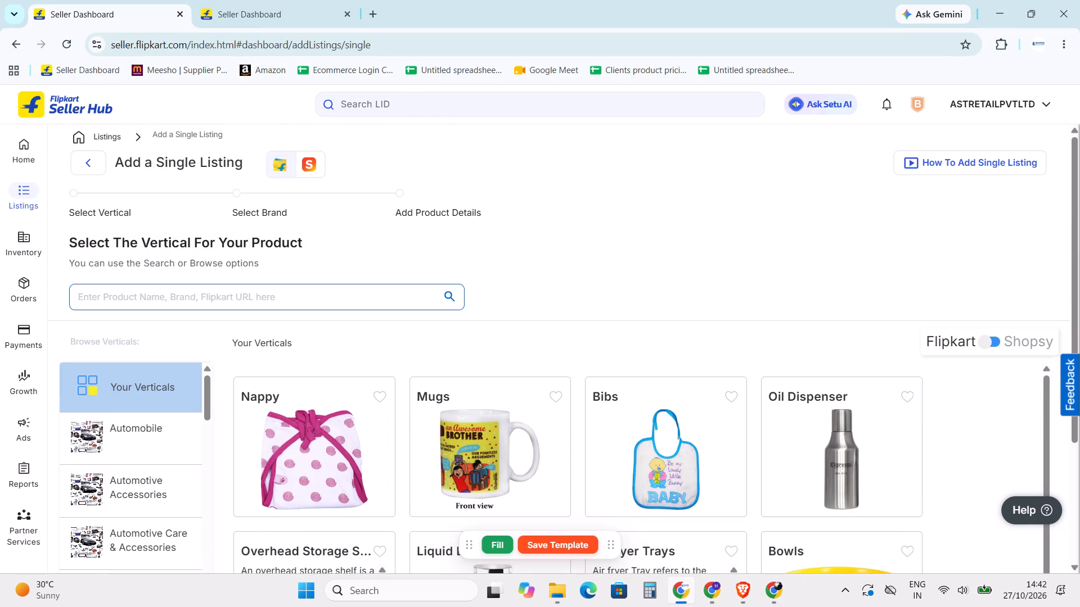
{"action": "left_click", "coordinate": [230, 300]}
{"action": "type", "text": "baby bottle"}
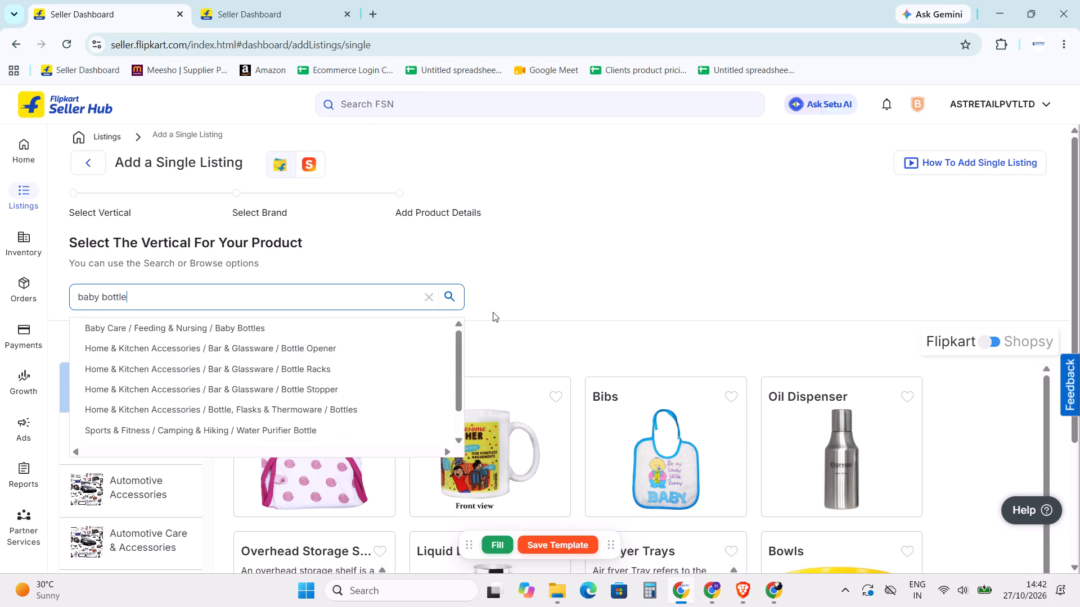
{"action": "left_click", "coordinate": [332, 325]}
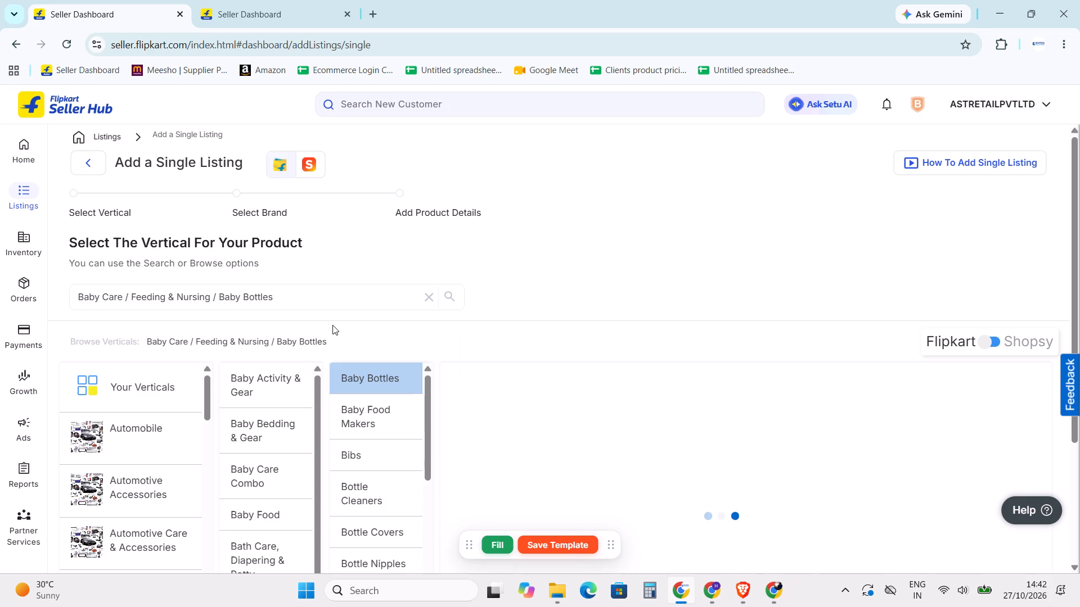
{"action": "scroll", "coordinate": [641, 271], "scroll_direction": "down", "scroll_amount": 1}
{"action": "left_click", "coordinate": [887, 421]}
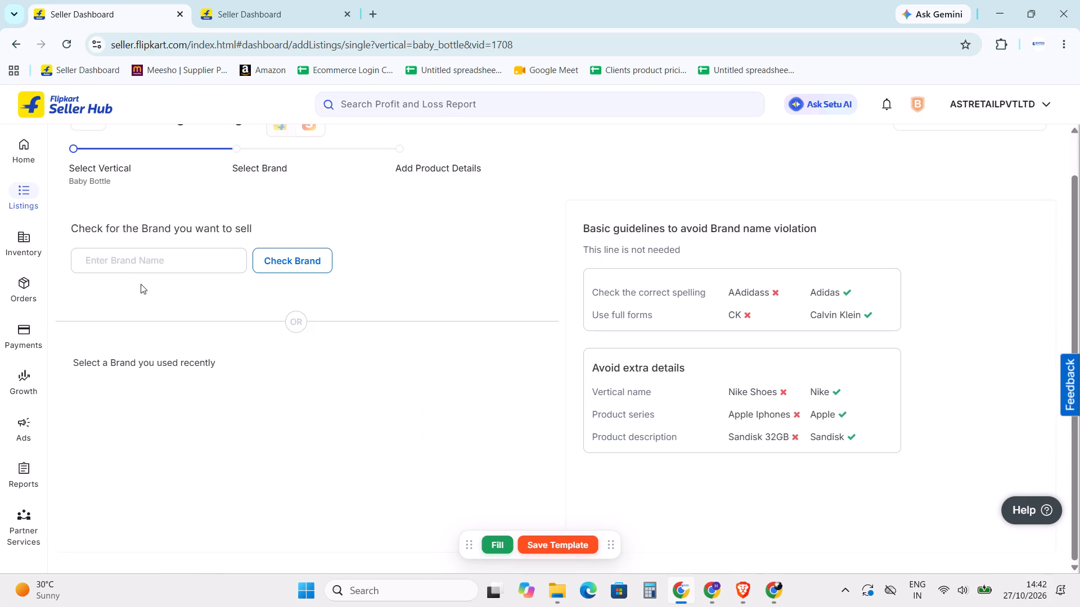
Check the brand name "Little Love" and create a new baby bottle listing under it.
{"action": "left_click", "coordinate": [136, 265]}
{"action": "type", "text": "Little Loe"}
{"action": "key", "text": "BackSpace"}
{"action": "type", "text": "ve"}
{"action": "key", "text": "Return"}
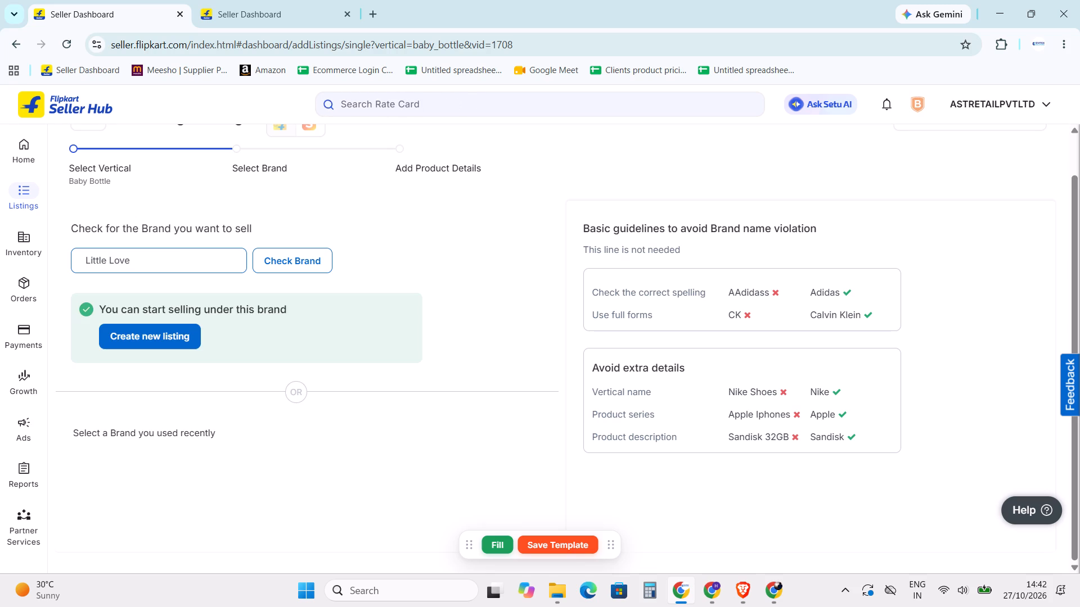
{"action": "left_click", "coordinate": [167, 338]}
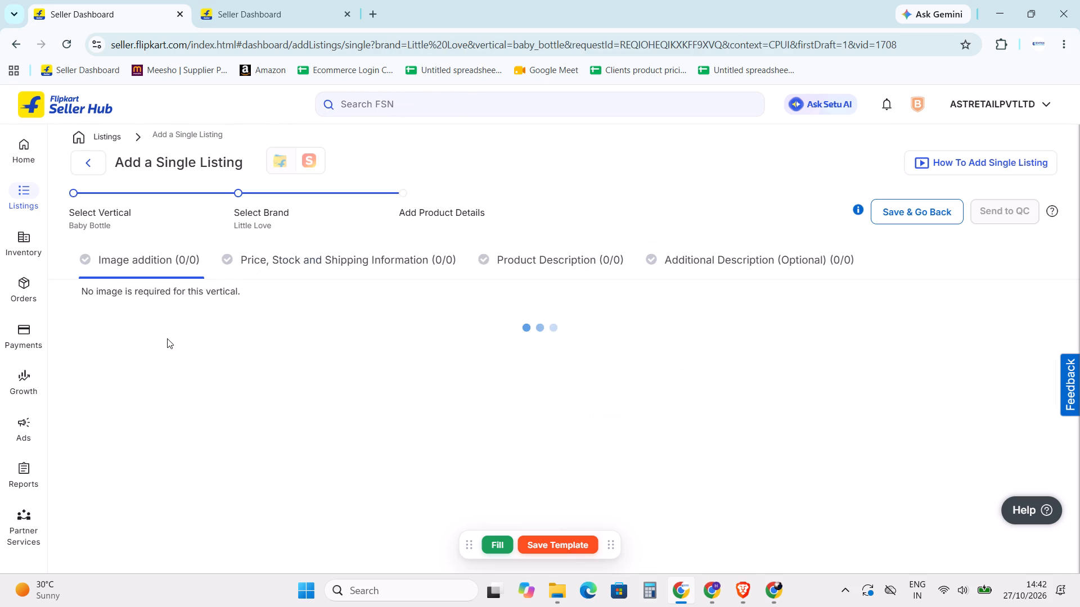
Upload "1 1-500kb" from the "150 - ML" folder as the Front View image, with all file types shown.
{"action": "scroll", "coordinate": [177, 315], "scroll_direction": "down", "scroll_amount": 1}
{"action": "left_click", "coordinate": [94, 248]}
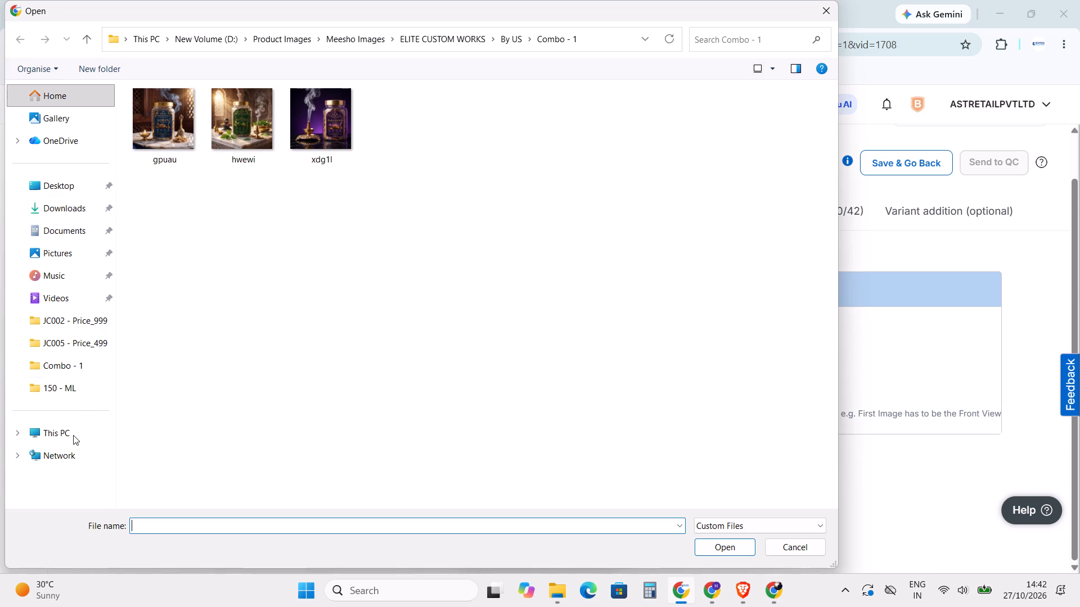
{"action": "left_click", "coordinate": [70, 381]}
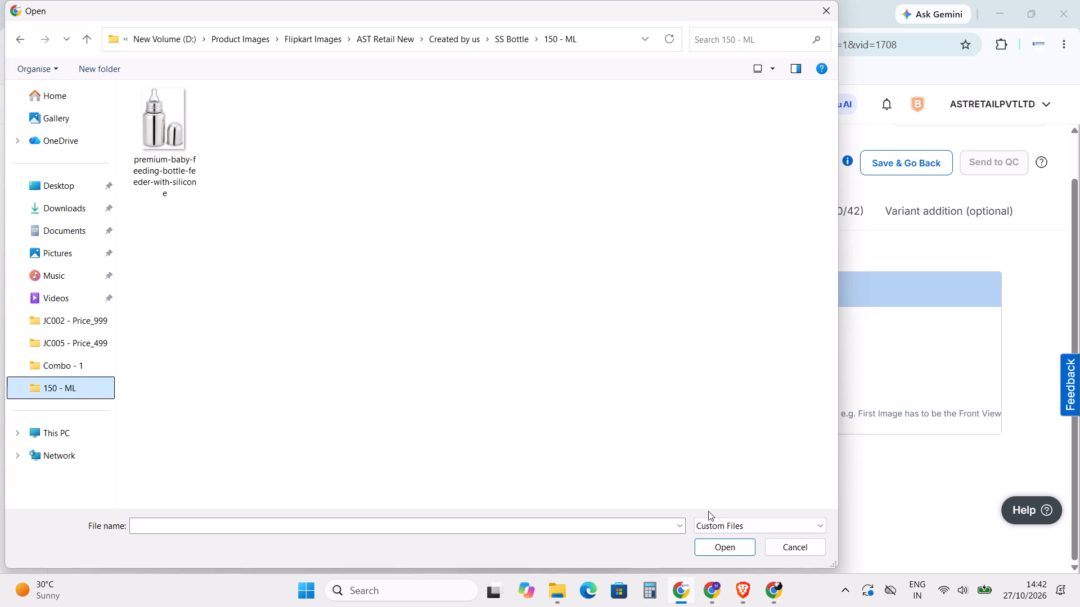
{"action": "left_click", "coordinate": [740, 530]}
{"action": "left_click", "coordinate": [743, 549]}
{"action": "left_click", "coordinate": [589, 315]}
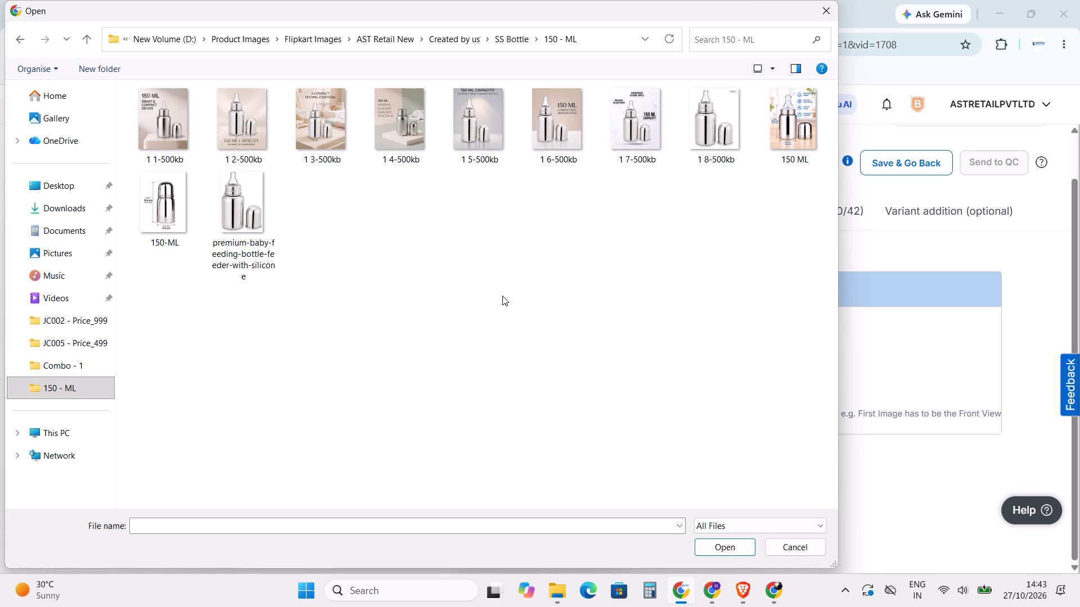
{"action": "double_click", "coordinate": [159, 121]}
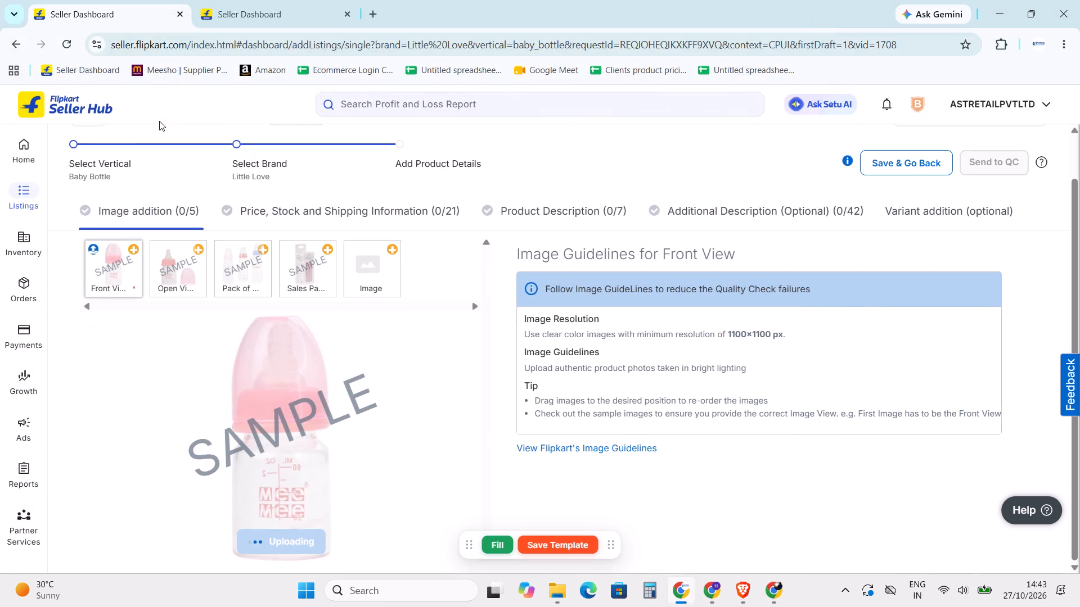
Upload "premium-baby-feeding-bottle-feeder-with-silicone" from the "150 - ML" folder as the Open View image, with all file types shown.
{"action": "left_click", "coordinate": [159, 247]}
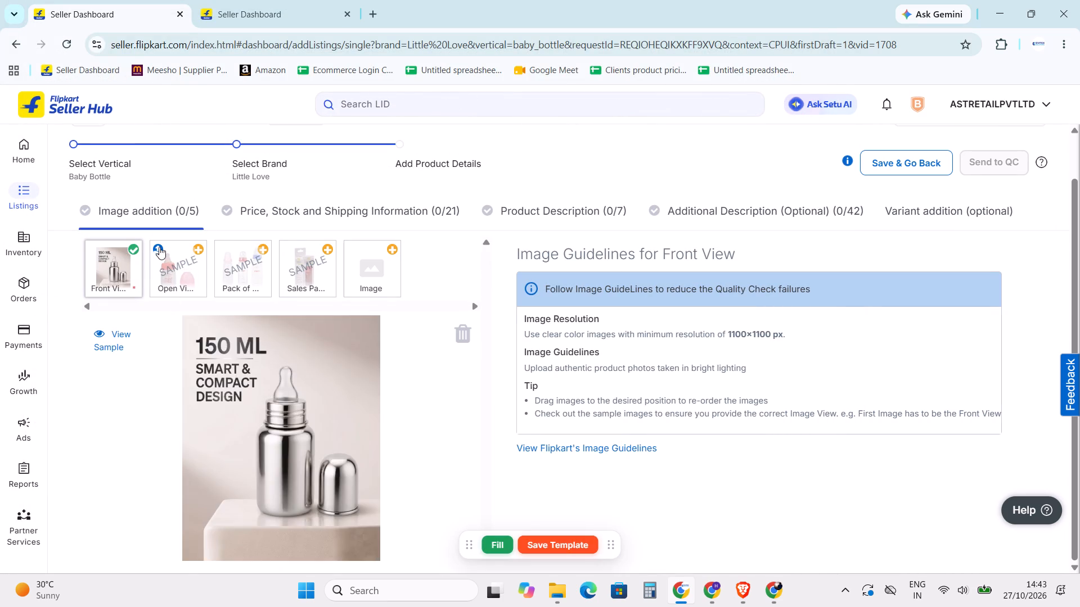
{"action": "left_click", "coordinate": [727, 522]}
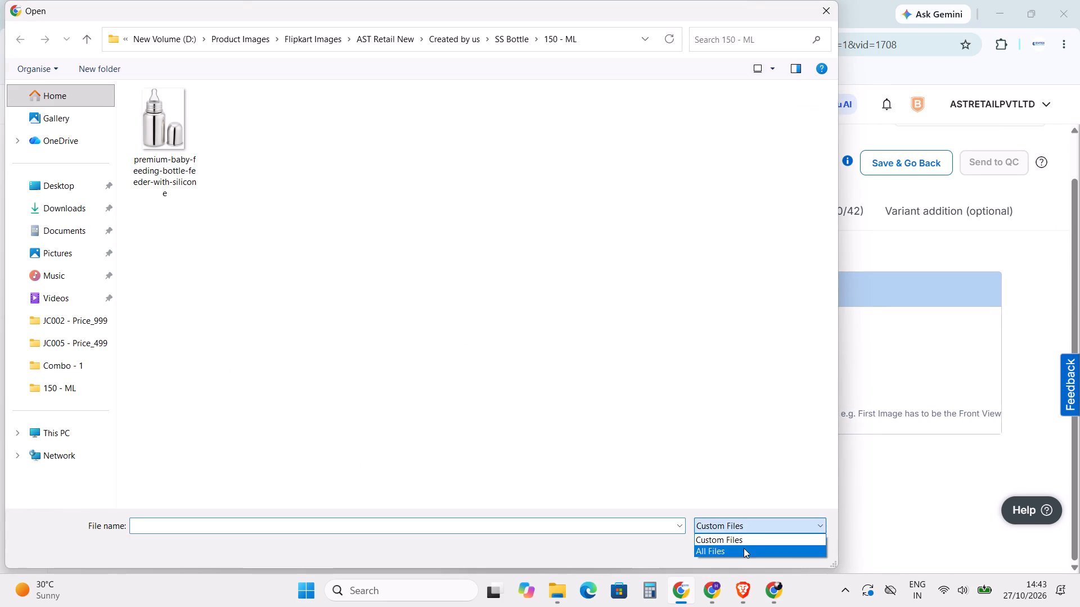
{"action": "left_click", "coordinate": [746, 550]}
{"action": "left_click", "coordinate": [604, 345]}
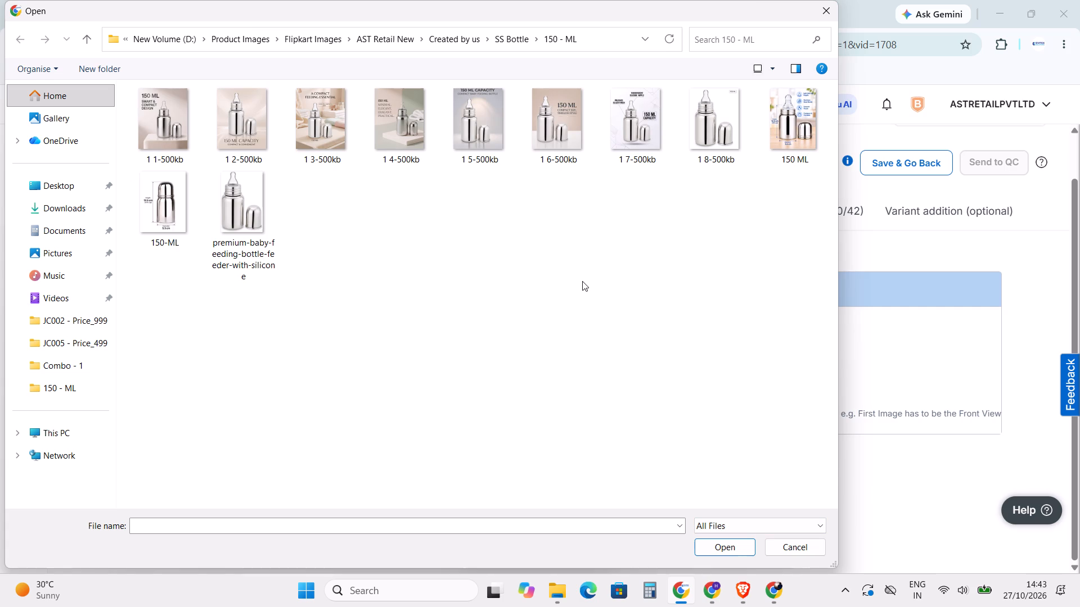
{"action": "double_click", "coordinate": [262, 203]}
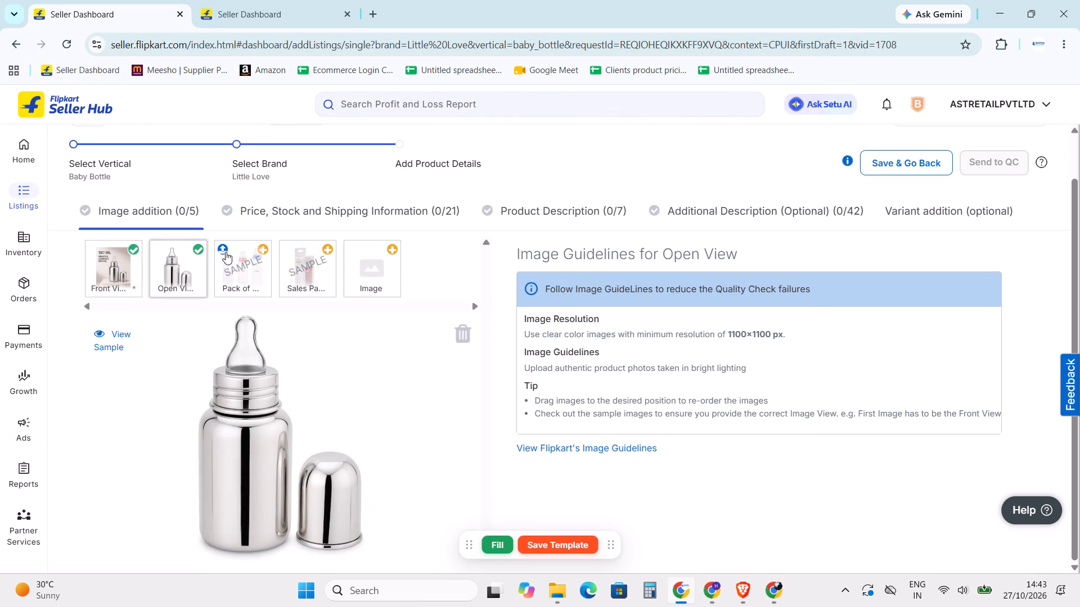
Upload "1 3-500kb" from AST Retail New's "Little Love" folder as the "Pack of" image, with all file types shown.
{"action": "left_click", "coordinate": [224, 250]}
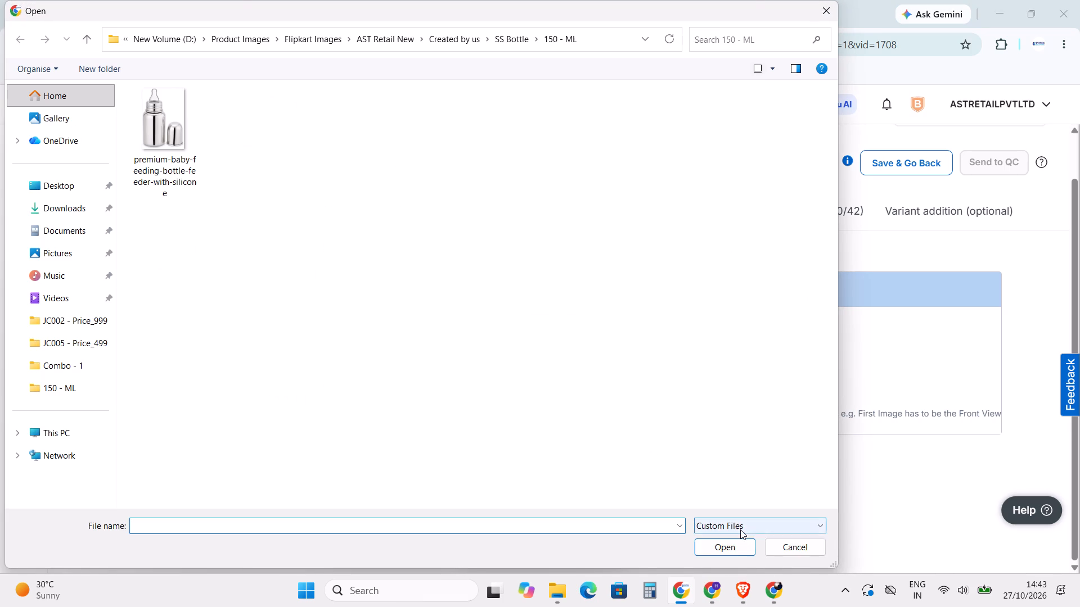
{"action": "left_click", "coordinate": [740, 529]}
{"action": "left_click", "coordinate": [742, 549]}
{"action": "left_click", "coordinate": [375, 44]}
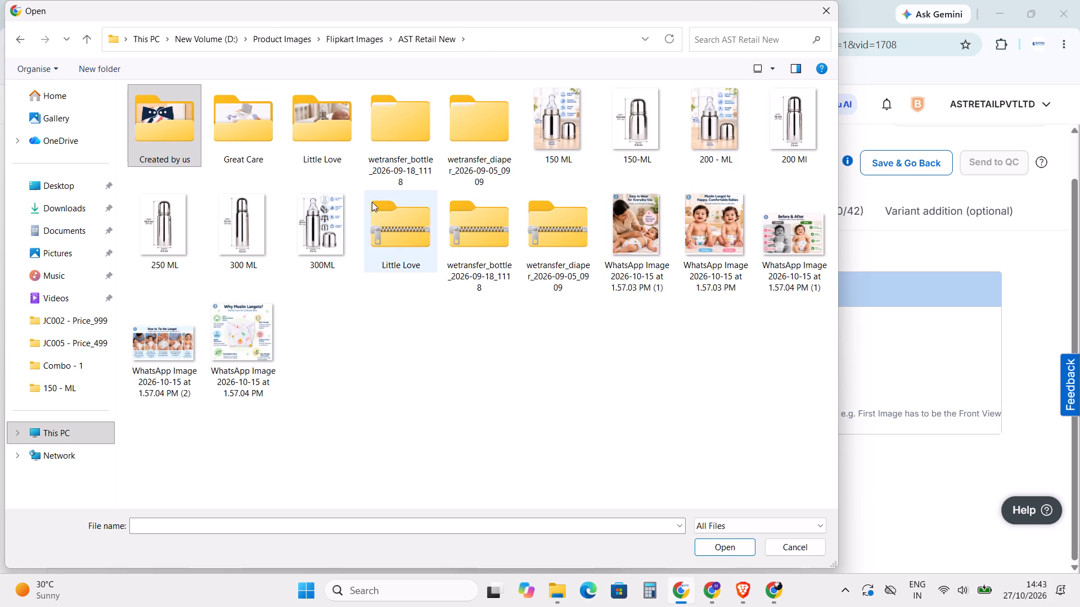
{"action": "double_click", "coordinate": [336, 133]}
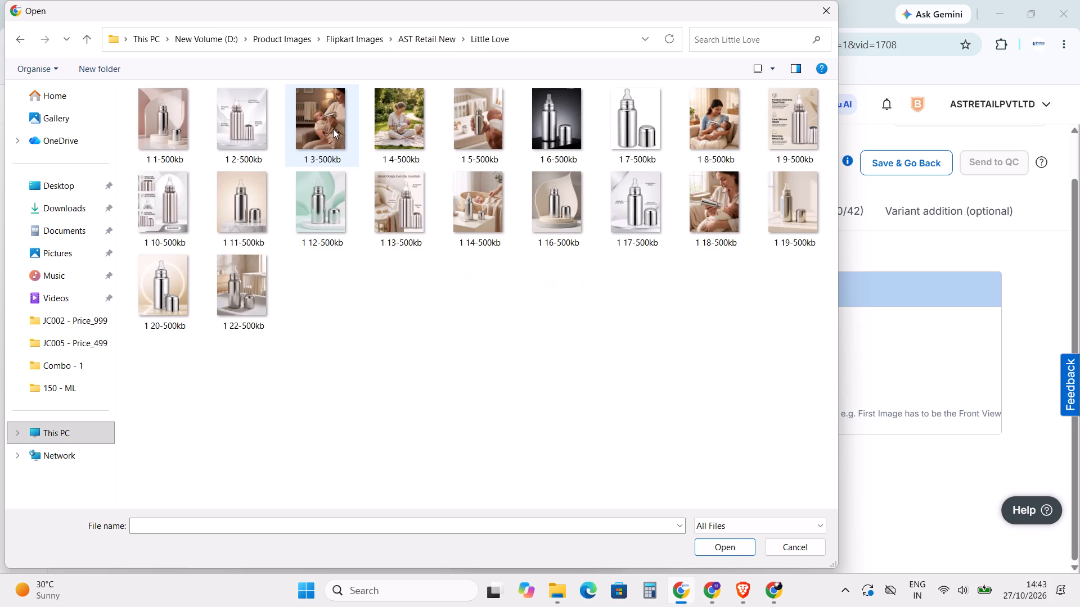
{"action": "double_click", "coordinate": [327, 116]}
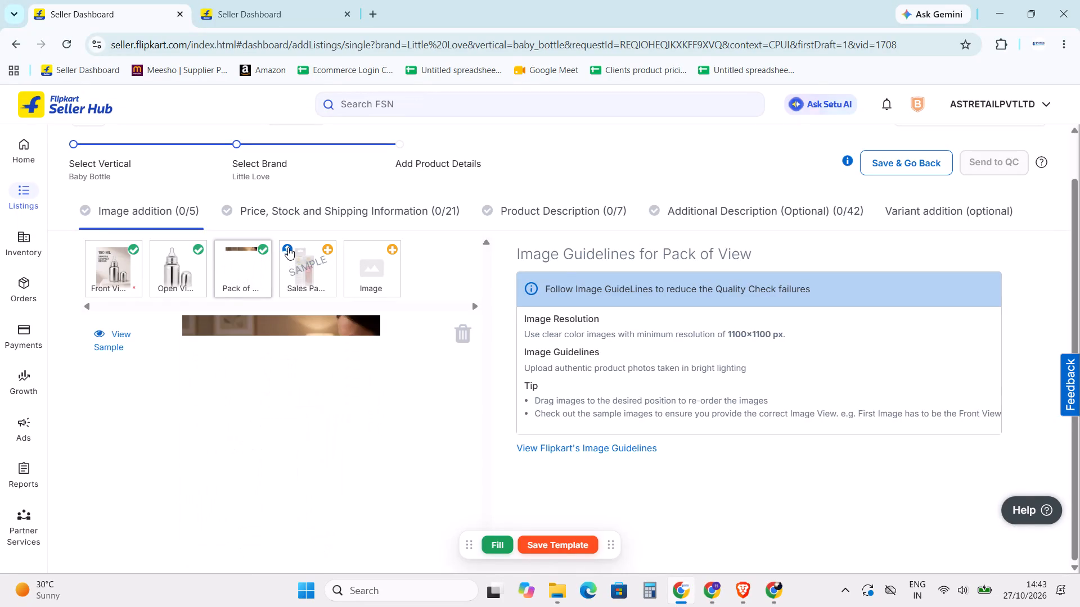
Upload "Artboard 15" from the "bottle" folder inside "wetransfer_bottle_2026-09-18_1118" as the Sales Package image, with all file types shown.
{"action": "left_click", "coordinate": [288, 247]}
{"action": "left_click", "coordinate": [739, 527]}
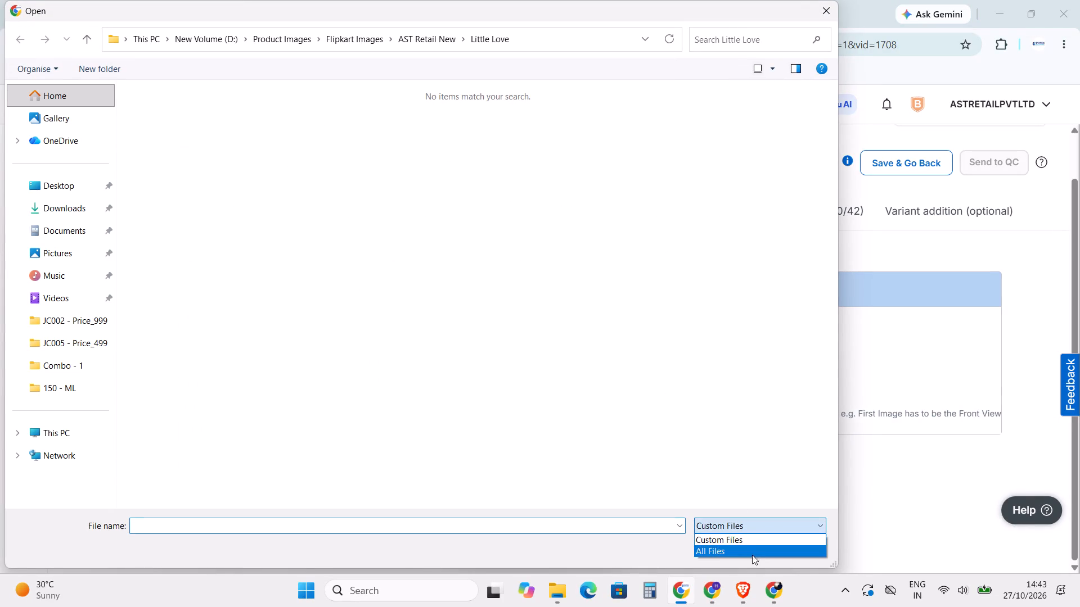
{"action": "left_click", "coordinate": [754, 547]}
{"action": "left_click", "coordinate": [618, 332]}
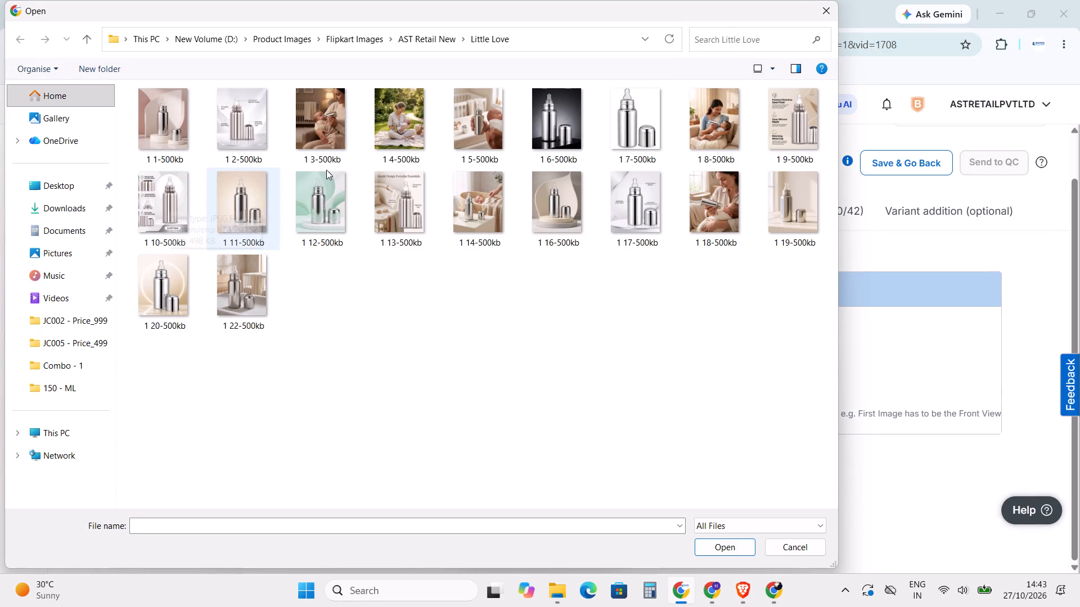
{"action": "left_click", "coordinate": [355, 43]}
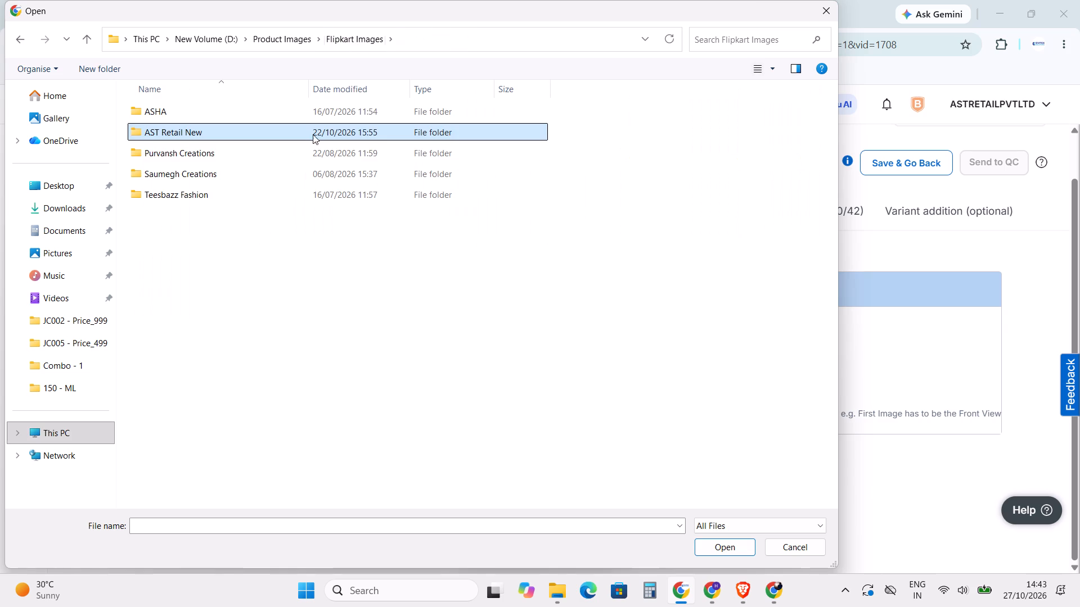
{"action": "double_click", "coordinate": [231, 132]}
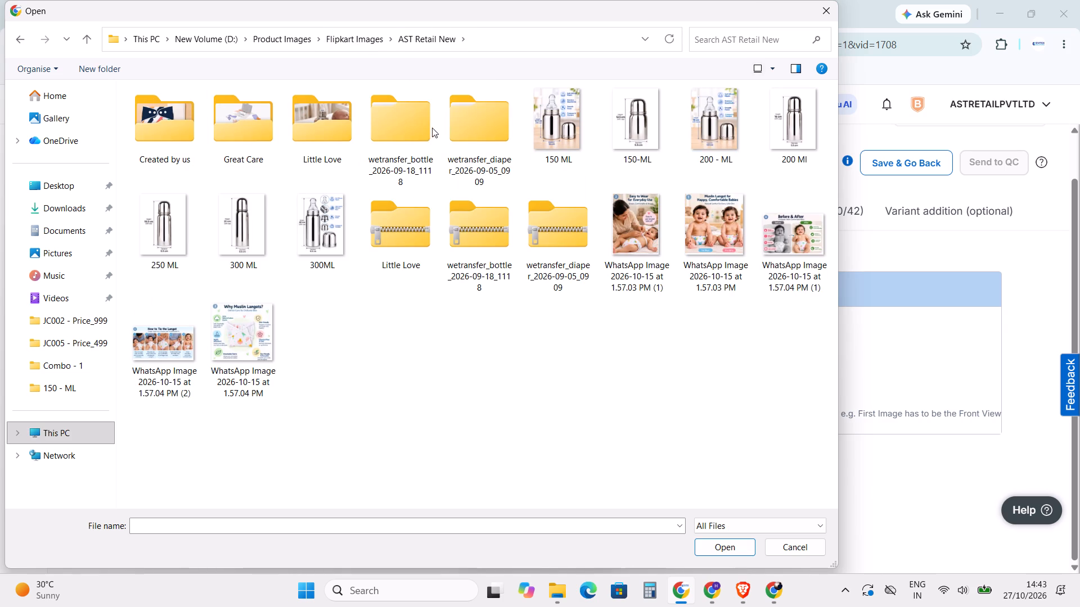
{"action": "double_click", "coordinate": [423, 123]}
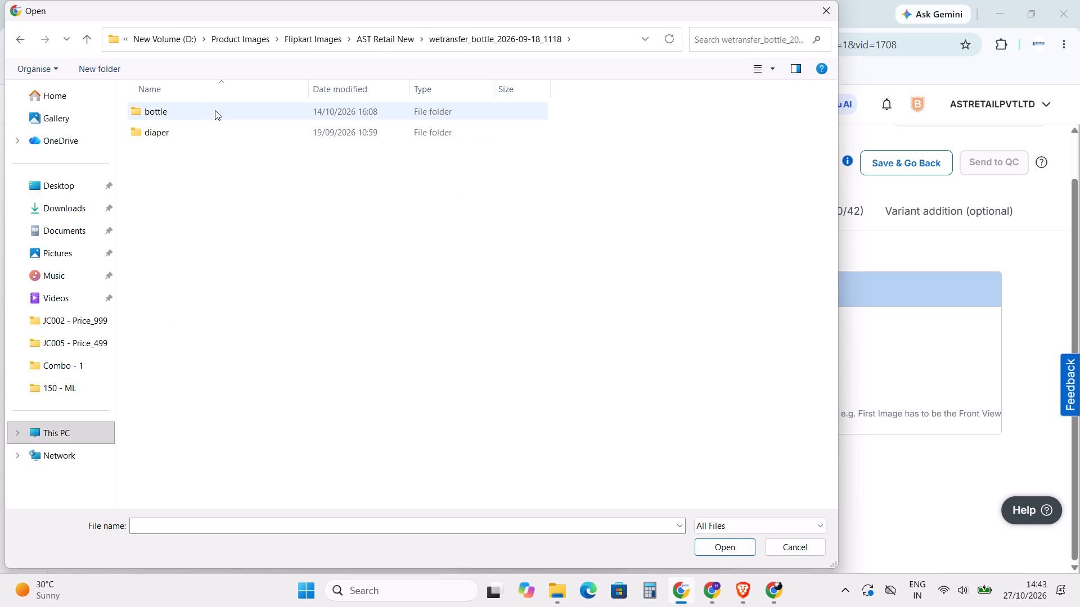
{"action": "double_click", "coordinate": [215, 110]}
{"action": "left_click", "coordinate": [476, 359]}
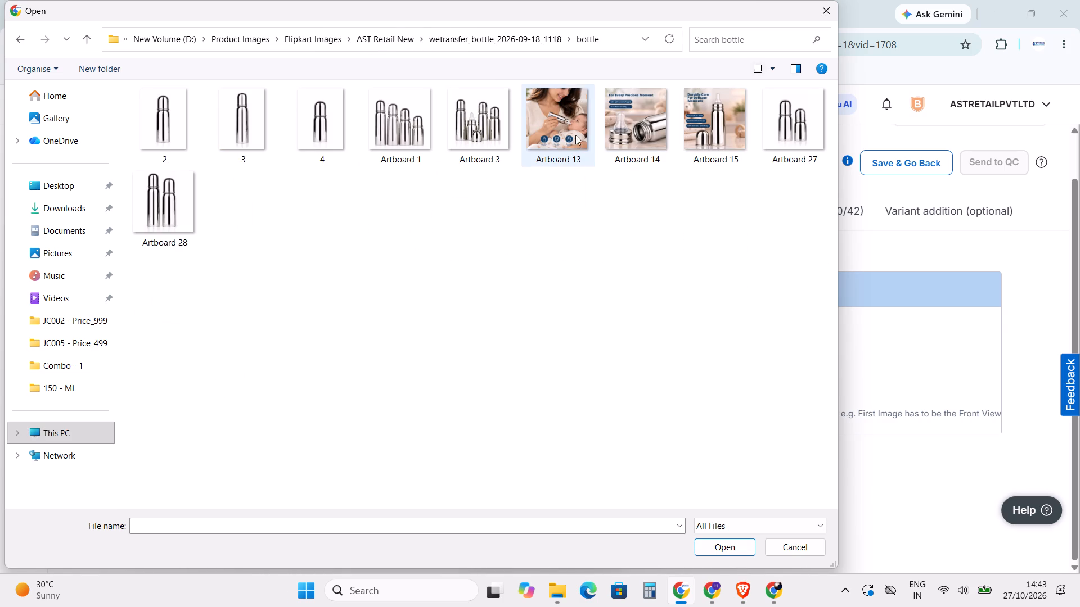
{"action": "double_click", "coordinate": [716, 118]}
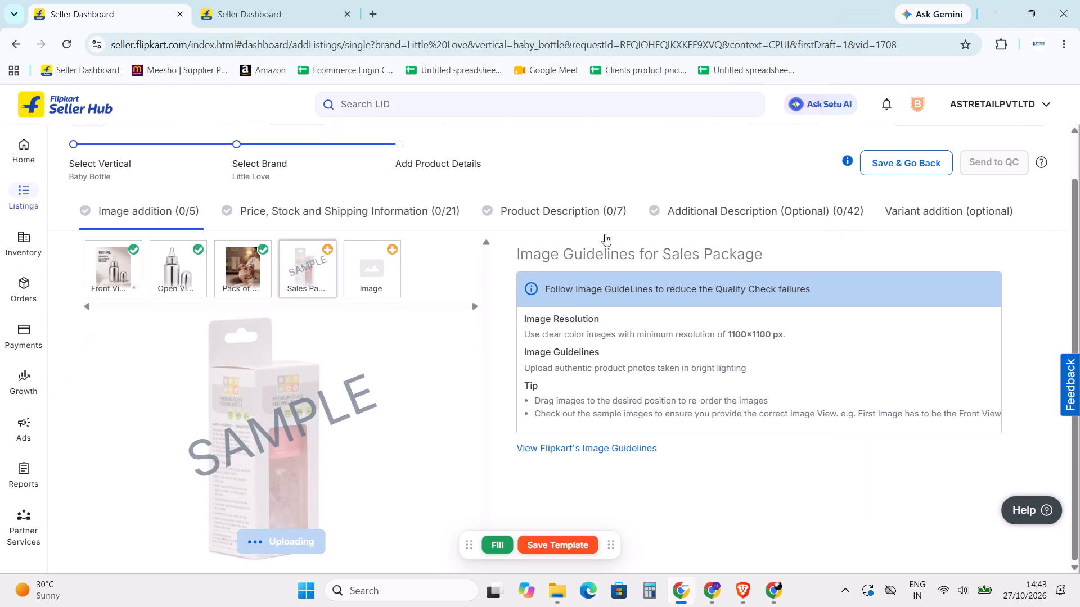
Upload "Artboard 14" from the same "bottle" folder as the fifth listing image.
{"action": "left_click", "coordinate": [355, 250]}
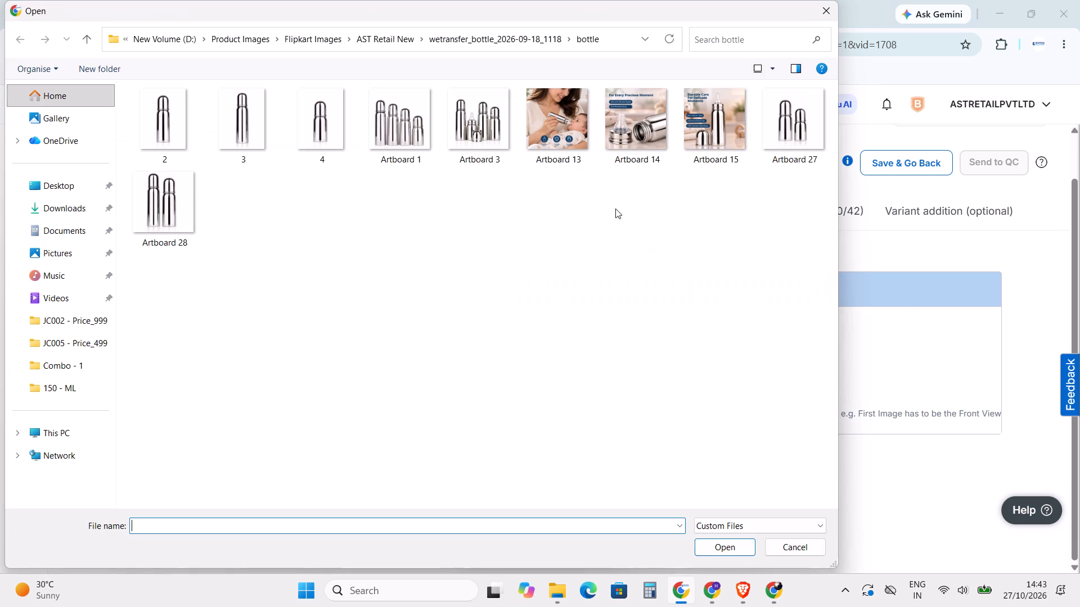
{"action": "double_click", "coordinate": [634, 124]}
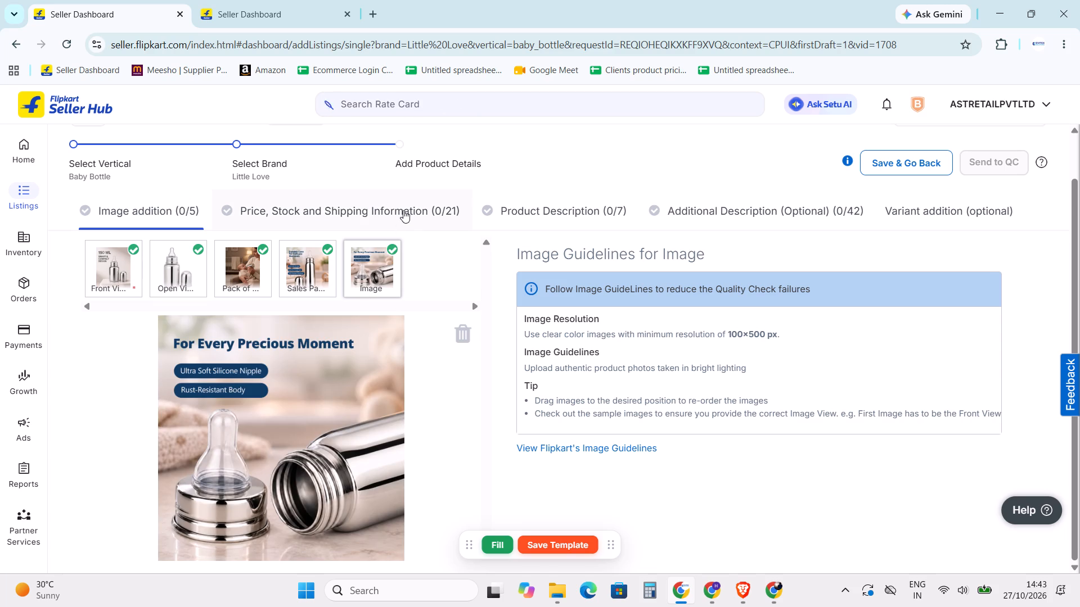
Reorder the listing images so the mother feeding the baby comes second, before the plain bottle image.
{"action": "left_click_drag", "start_coordinate": [241, 268], "coordinate": [190, 262]}
{"action": "left_click", "coordinate": [593, 160]}
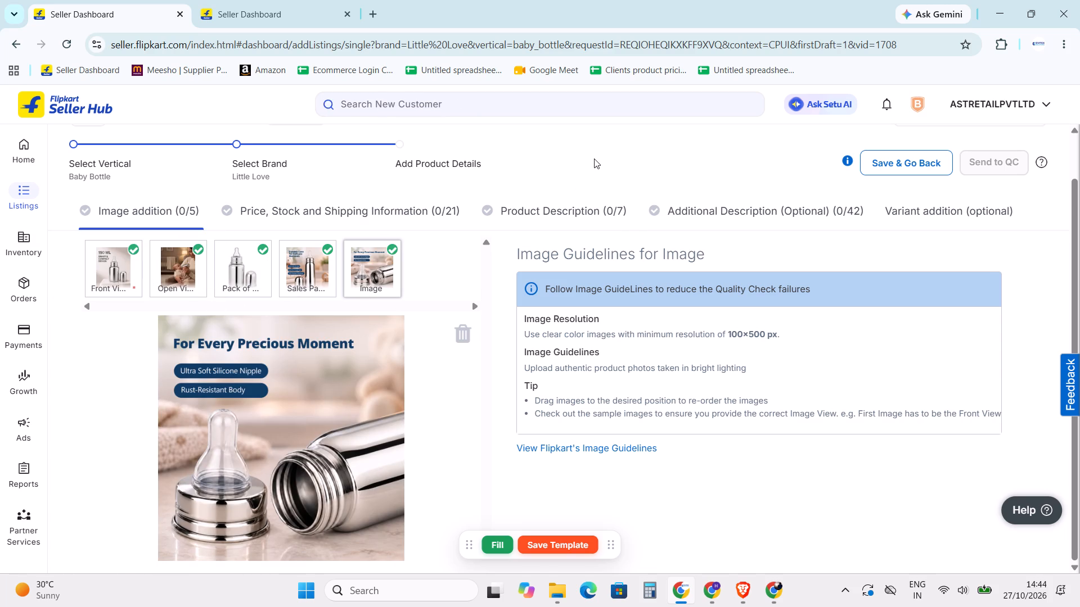
Go to Price, Stock and Shipping Information and fill the listing with the saved Lisstify template "150MLSSBOTTLE-AST-Baby Bottles".
{"action": "left_click", "coordinate": [413, 208]}
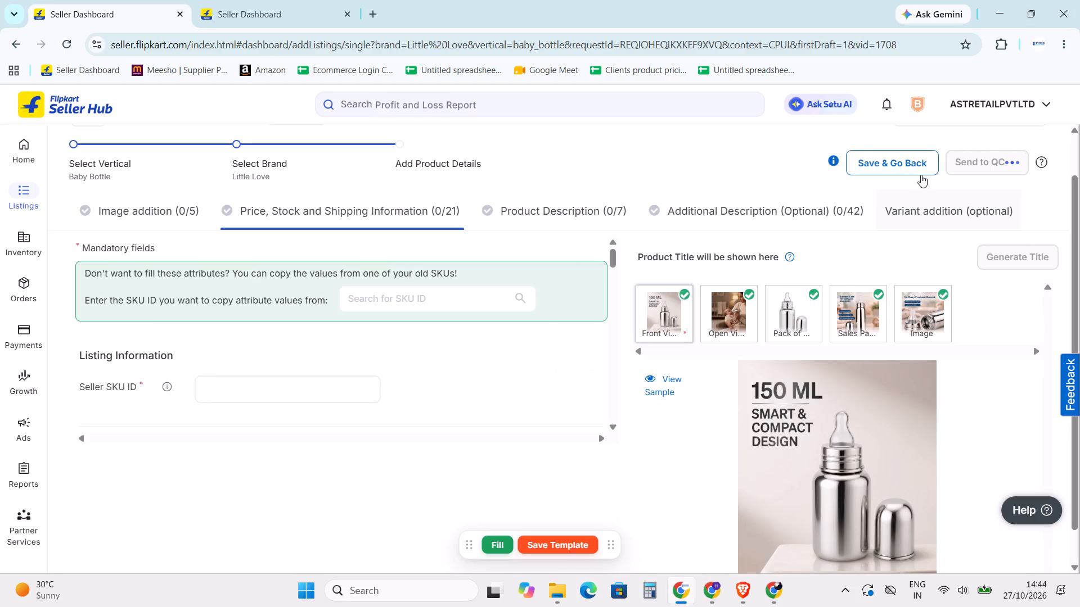
{"action": "left_click", "coordinate": [1006, 45]}
{"action": "left_click", "coordinate": [878, 192]}
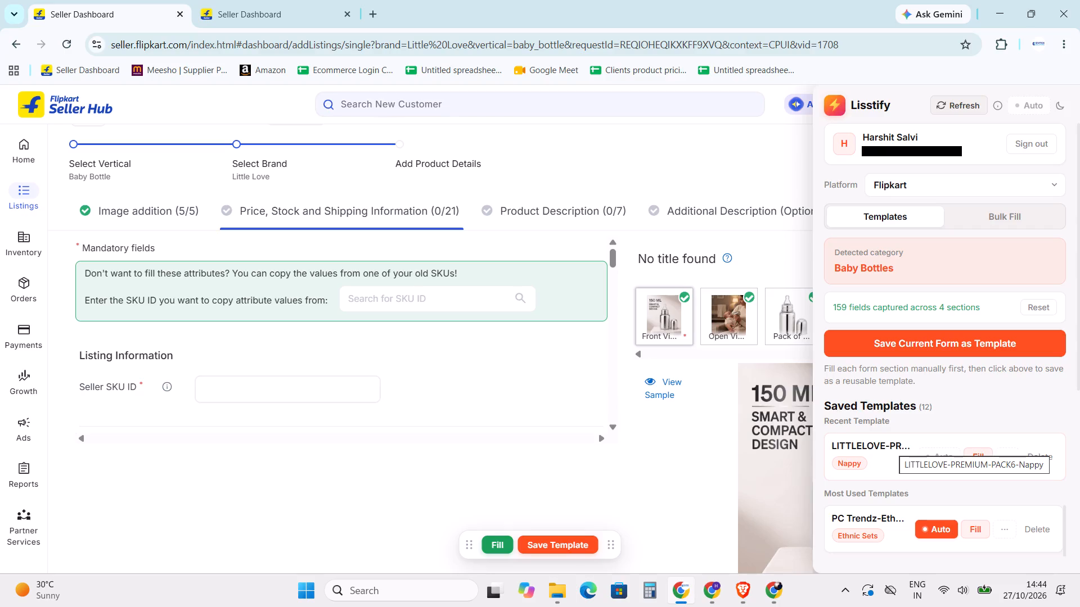
{"action": "scroll", "coordinate": [892, 446], "scroll_direction": "down", "scroll_amount": 4}
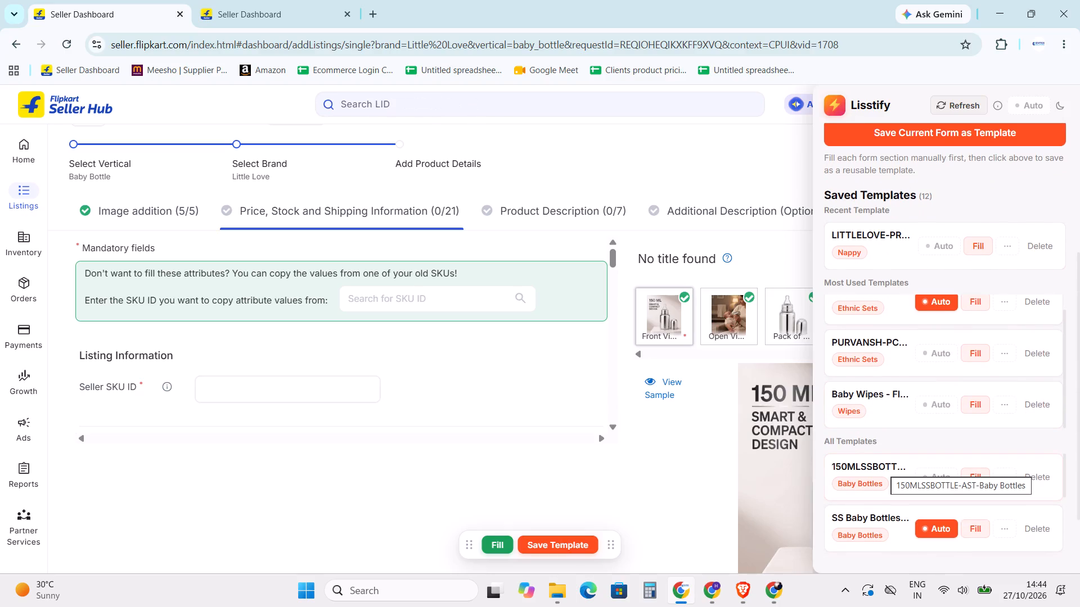
{"action": "left_click", "coordinate": [974, 480]}
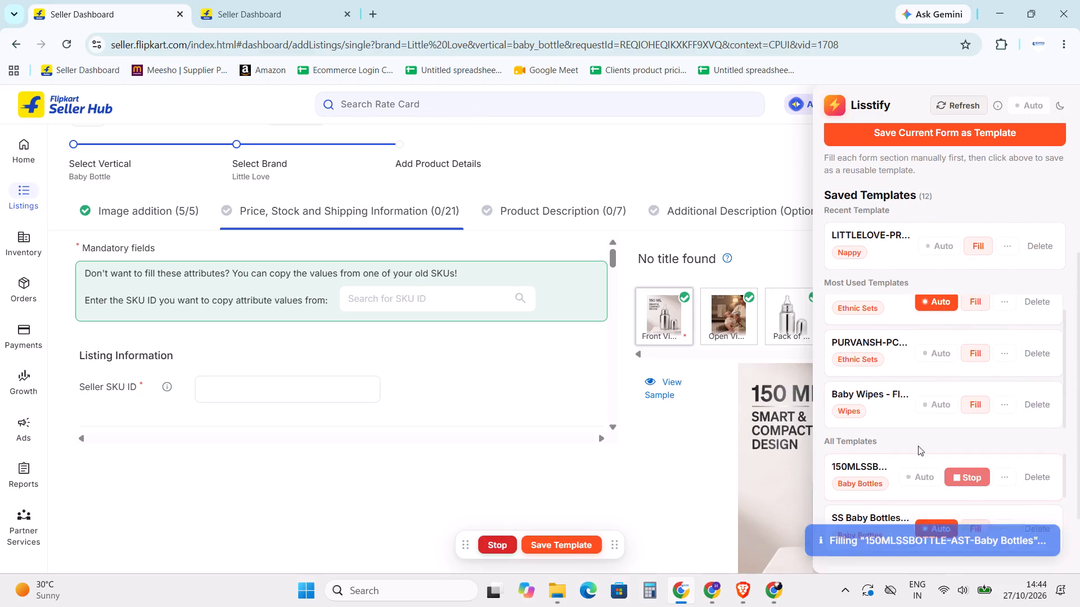
{"action": "left_click", "coordinate": [682, 175]}
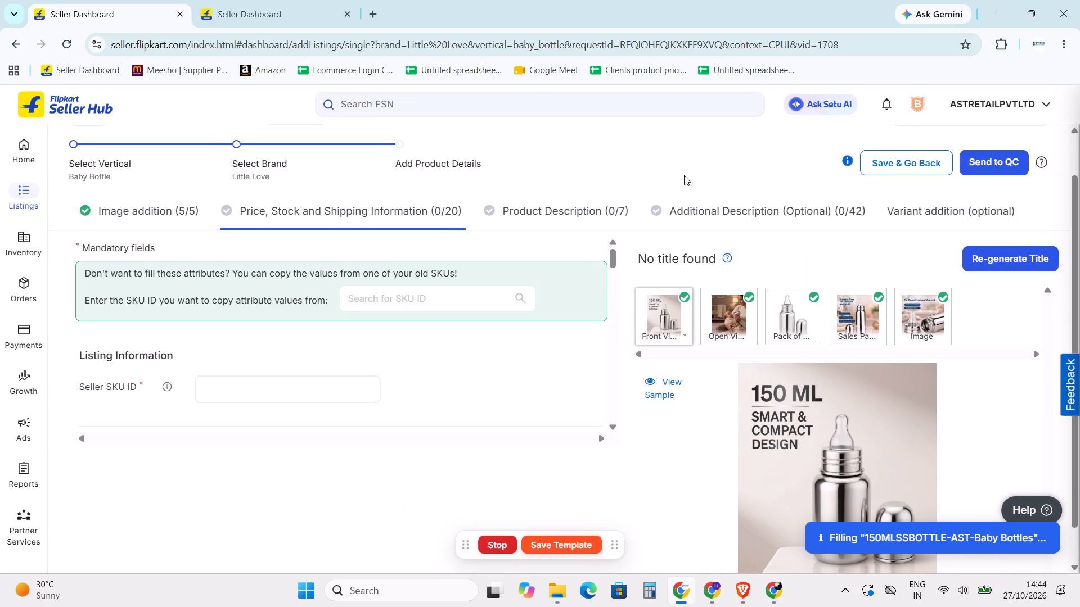
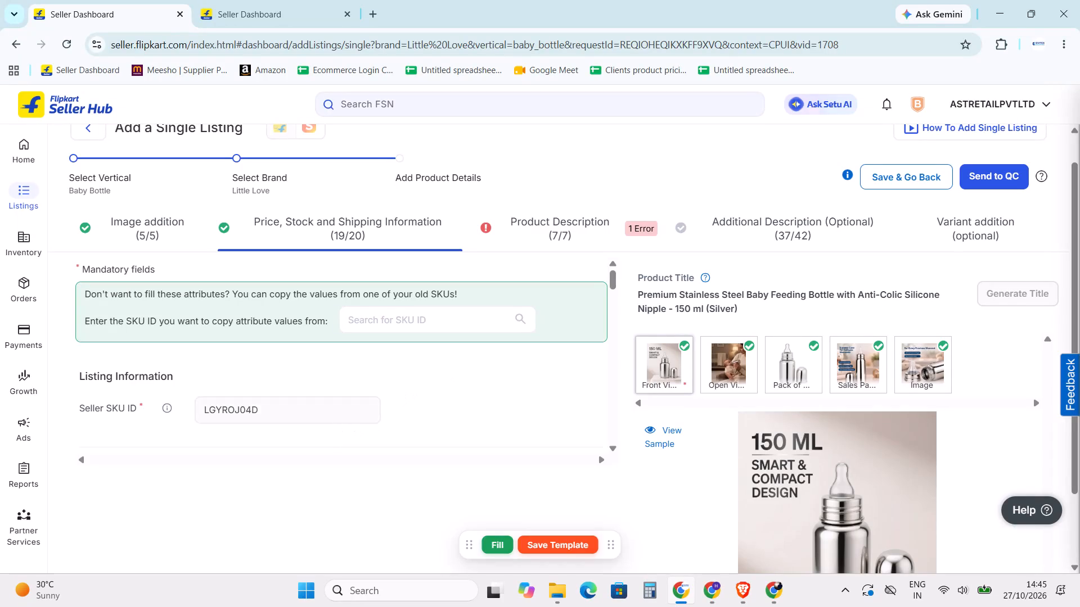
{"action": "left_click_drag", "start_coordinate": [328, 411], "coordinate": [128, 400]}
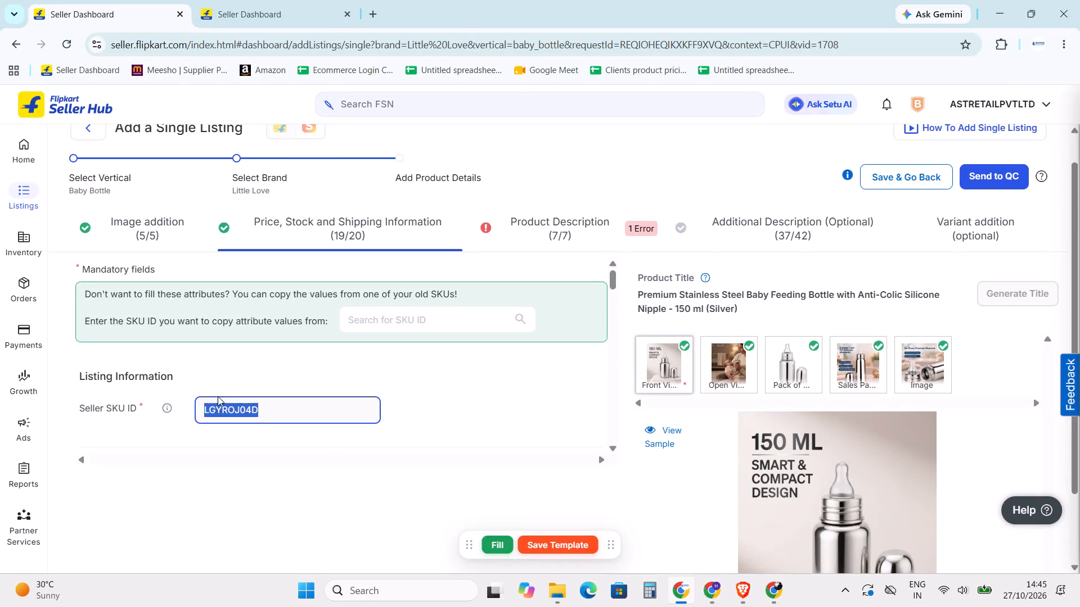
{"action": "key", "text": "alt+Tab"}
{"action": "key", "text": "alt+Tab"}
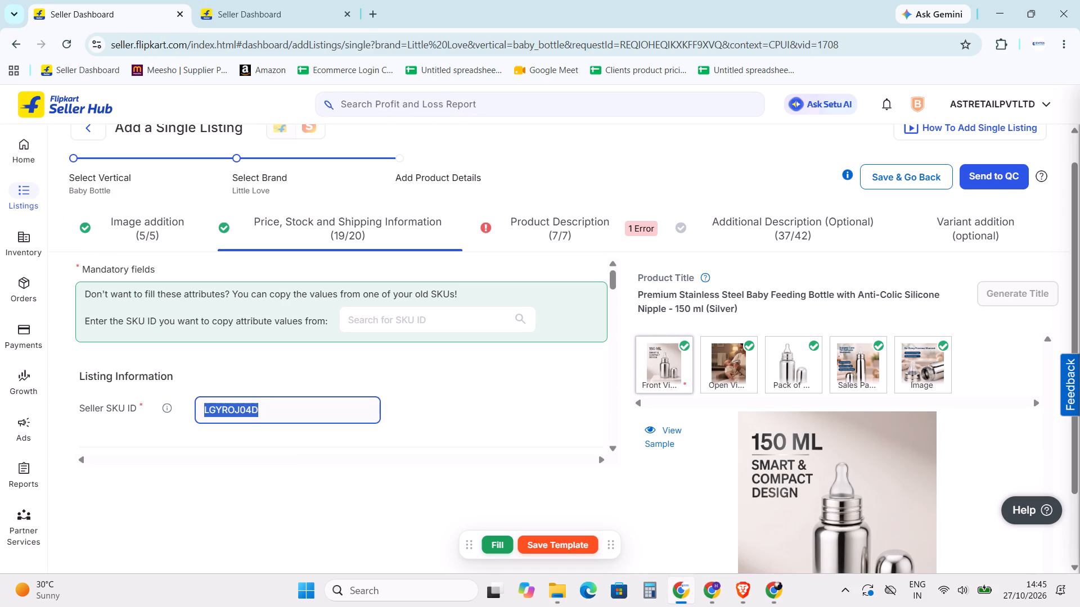
Copy the listing's full product title from above the image thumbnails.
{"action": "triple_click", "coordinate": [663, 293]}
{"action": "right_click", "coordinate": [663, 293]}
{"action": "left_click", "coordinate": [711, 312]}
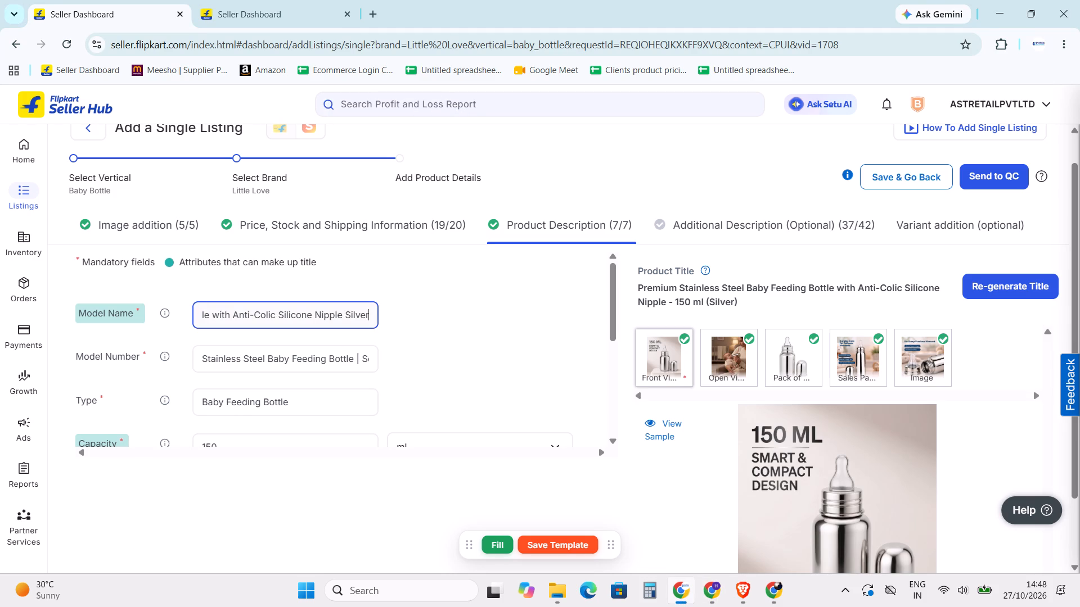
{"action": "key", "text": "ctrl+shift+Left"}
{"action": "key", "text": "BackSpace"}
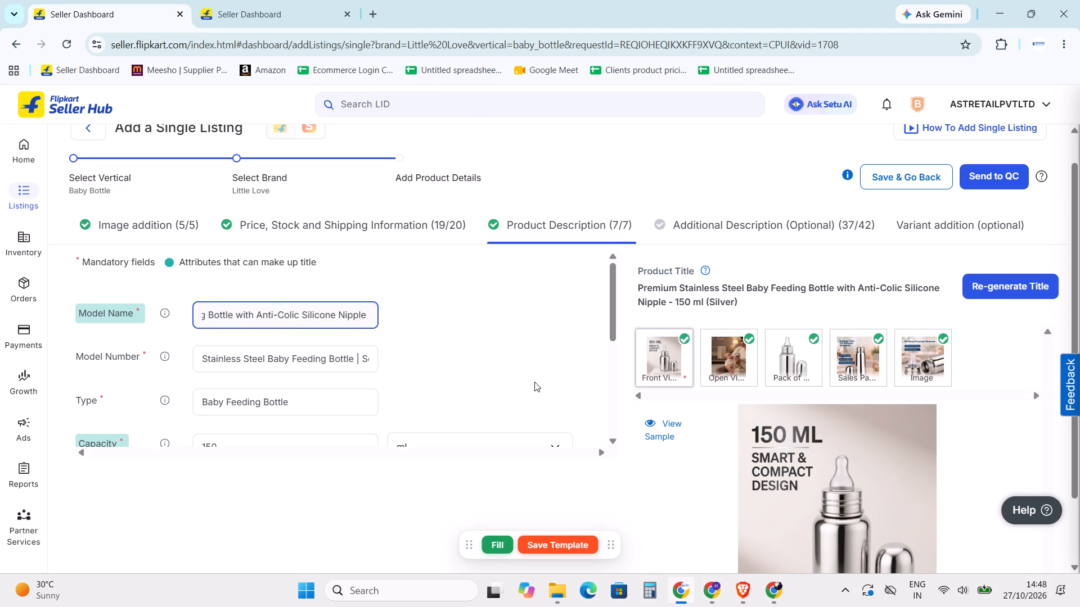
{"action": "key", "text": "BackSpace"}
{"action": "left_click", "coordinate": [1027, 278]}
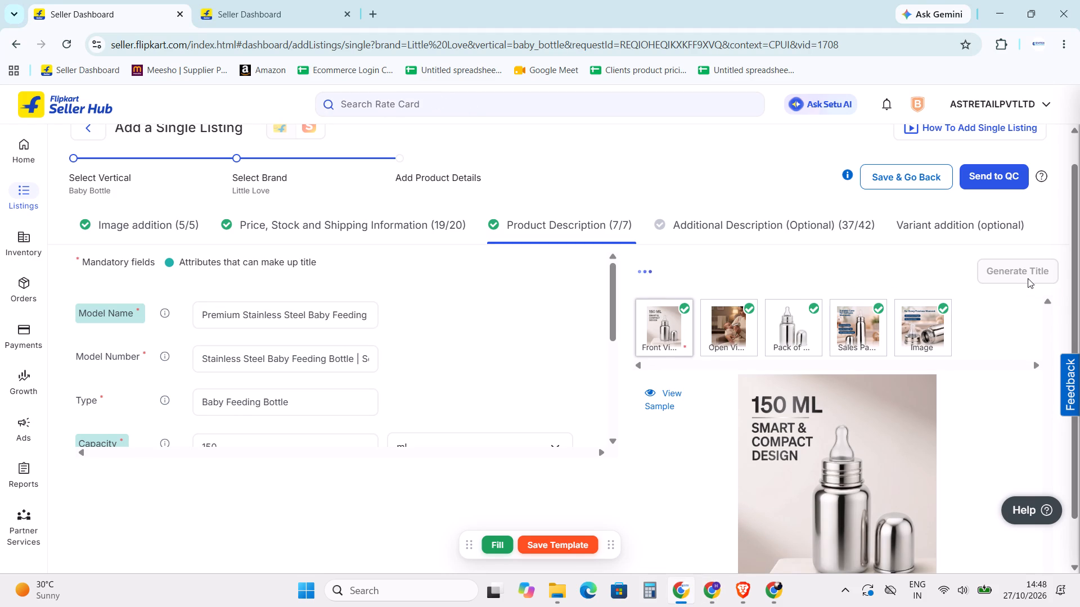
Look over the remaining Product Description fields and send the listing to QC.
{"action": "left_click", "coordinate": [514, 335]}
{"action": "scroll", "coordinate": [355, 351], "scroll_direction": "down", "scroll_amount": 17}
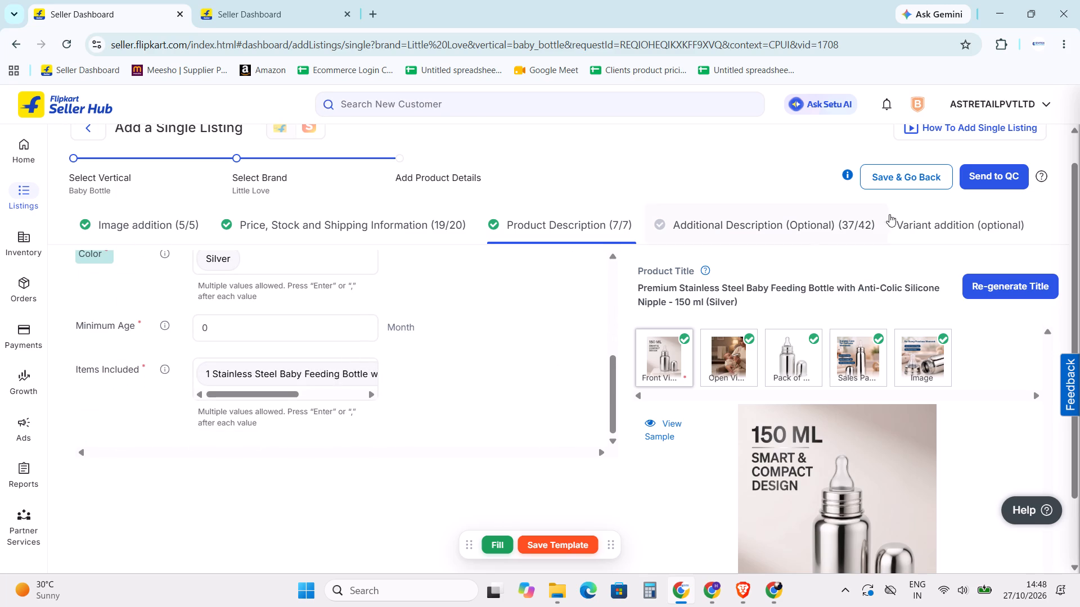
{"action": "left_click", "coordinate": [1012, 175]}
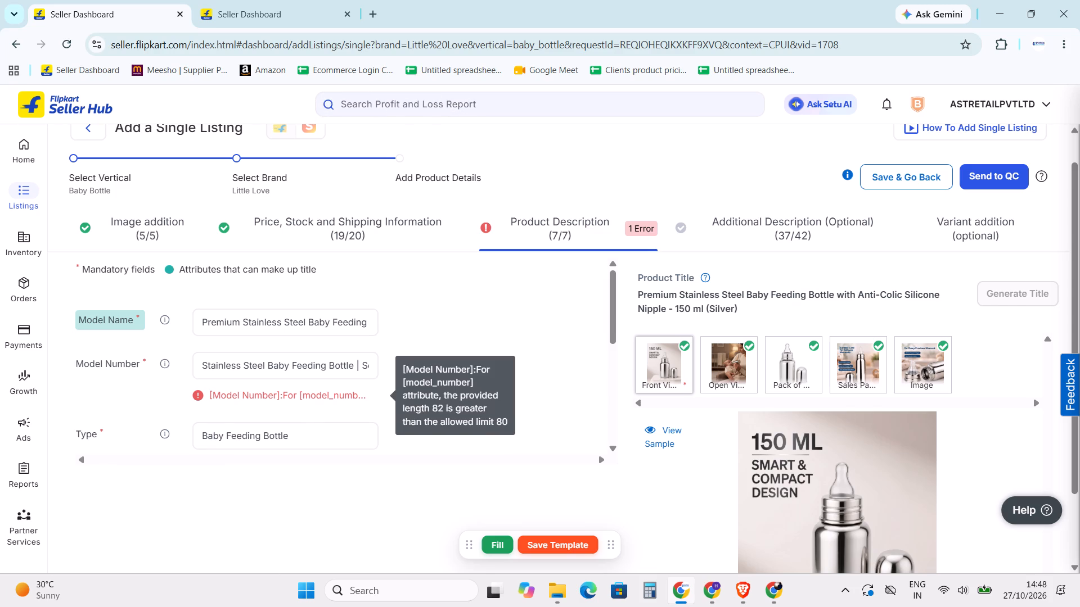
Shorten the Model Number by removing "& Leak-Proof" so its ending reads "Soft Silicone Nipple Travel Cap".
{"action": "left_click", "coordinate": [290, 365]}
{"action": "key", "text": "ctrl+Right"}
{"action": "key", "text": "ctrl+Right"}
{"action": "key", "text": "ctrl+Right"}
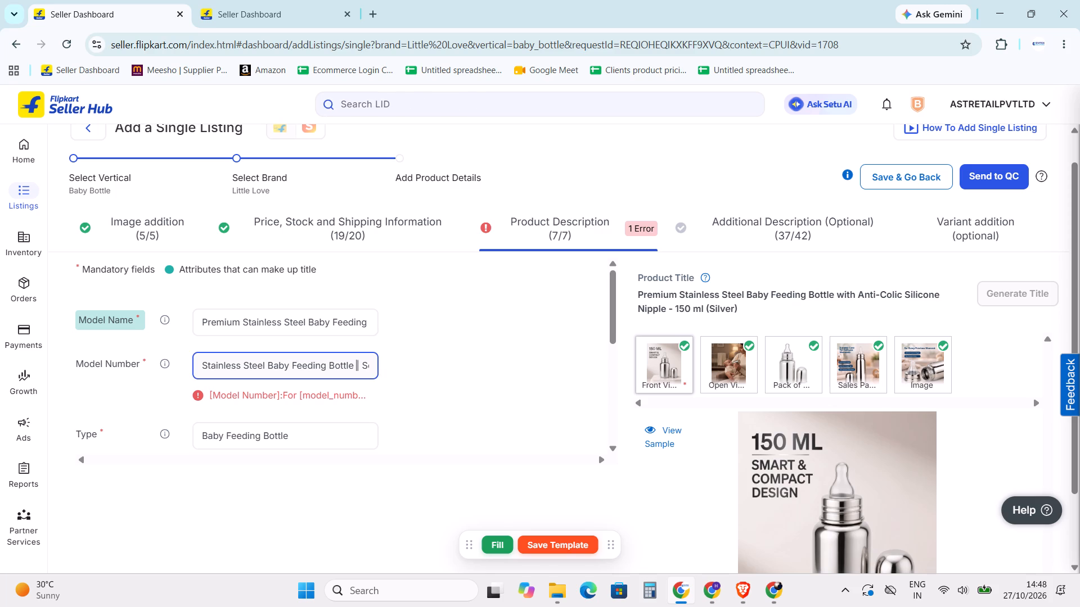
{"action": "key", "text": "ctrl+Right"}
{"action": "key", "text": "ctrl+Right"}
{"action": "key", "text": "ctrl+Right"}
{"action": "key", "text": "ctrl+Right"}
{"action": "key", "text": "ctrl+Right"}
{"action": "key", "text": "ctrl+Right"}
{"action": "key", "text": "ctrl+Right"}
{"action": "key", "text": "ctrl+Right"}
{"action": "key", "text": "ctrl+Right"}
{"action": "key", "text": "ctrl+Right"}
{"action": "key", "text": "ctrl+Right"}
{"action": "key", "text": "ctrl+Right"}
{"action": "key", "text": "ctrl+Right"}
{"action": "key", "text": "ctrl+Right"}
{"action": "key", "text": "ctrl+Right"}
{"action": "key", "text": "ctrl+Right"}
{"action": "key", "text": "ctrl+Right"}
{"action": "key", "text": "ctrl+Right"}
{"action": "key", "text": "ctrl+Right"}
{"action": "key", "text": "ctrl+Right"}
{"action": "key", "text": "ctrl+Right"}
{"action": "key", "text": "ctrl+Right"}
{"action": "key", "text": "ctrl+Right"}
{"action": "key", "text": "ctrl+shift+Left"}
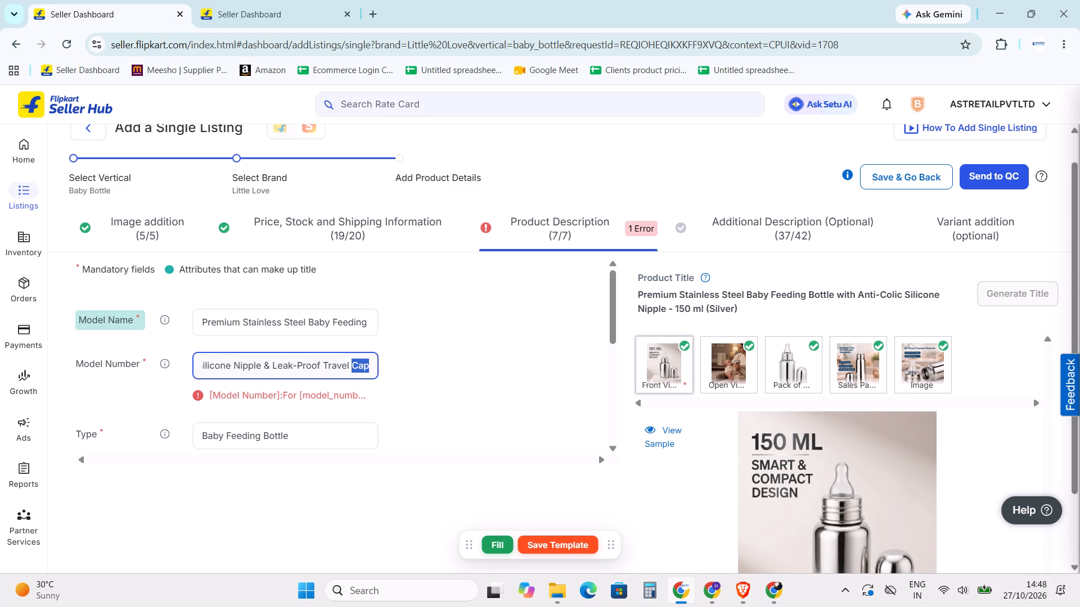
{"action": "key", "text": "ctrl+shift+Left"}
{"action": "key", "text": "ctrl+shift+Left"}
{"action": "key", "text": "ctrl+Left"}
{"action": "key", "text": "ctrl+shift+Right"}
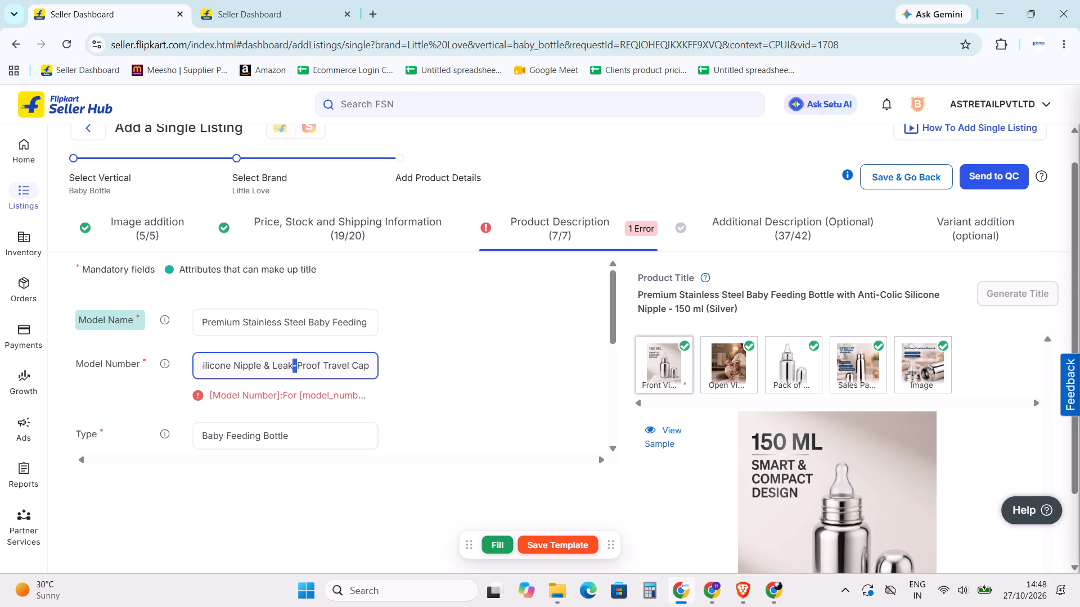
{"action": "key", "text": "ctrl+shift+Right"}
{"action": "key", "text": "BackSpace"}
{"action": "key", "text": "ctrl+shift+Left"}
{"action": "key", "text": "BackSpace"}
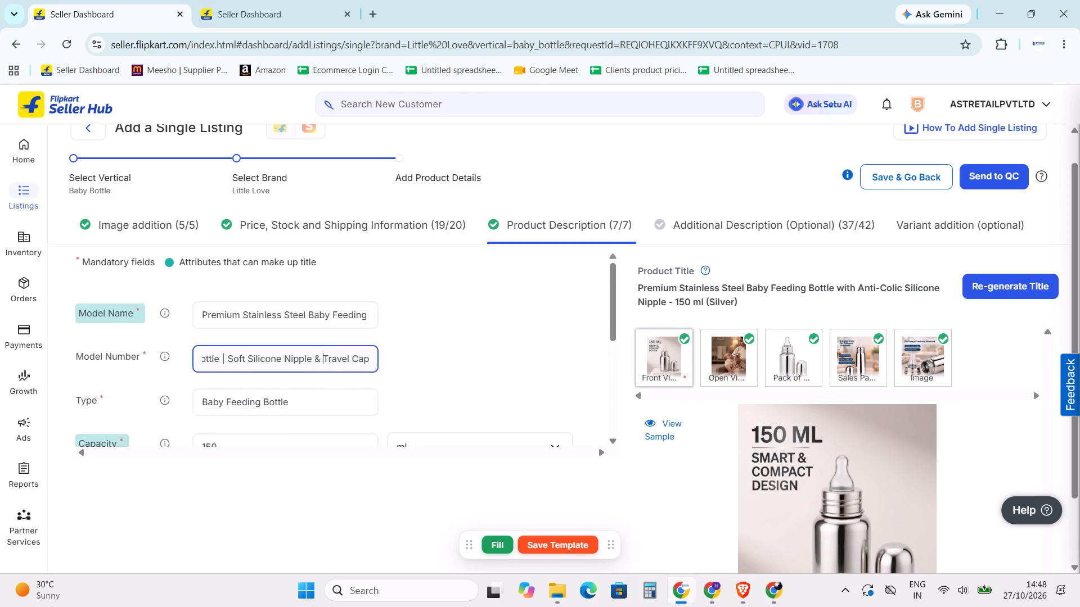
{"action": "key", "text": "BackSpace"}
{"action": "key", "text": "BackSpace"}
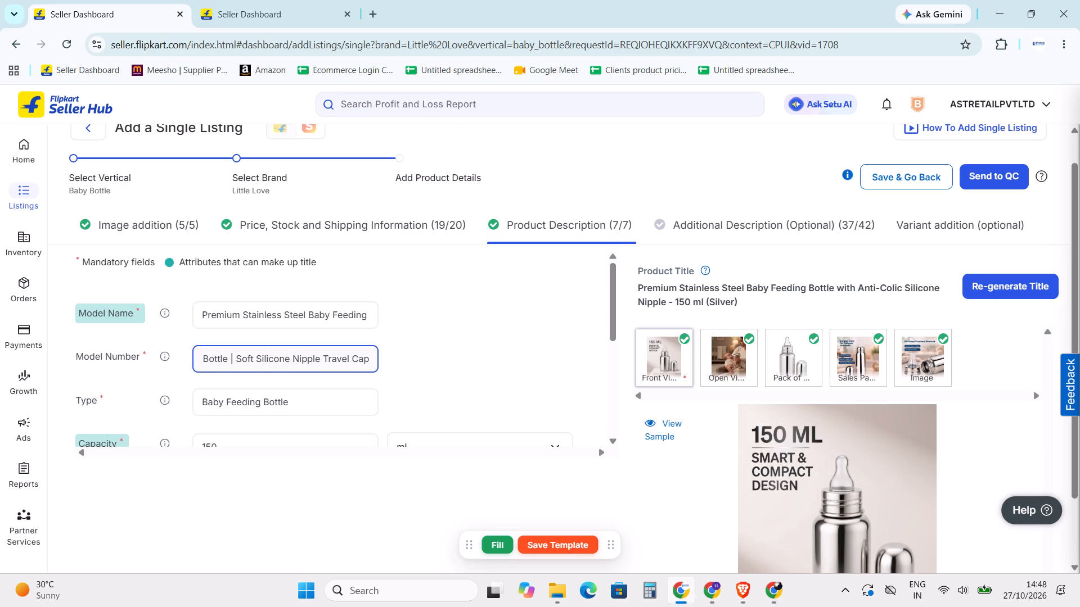
{"action": "left_click", "coordinate": [518, 327]}
Send the corrected Little Love baby bottle listing to QC.
{"action": "left_click", "coordinate": [978, 164]}
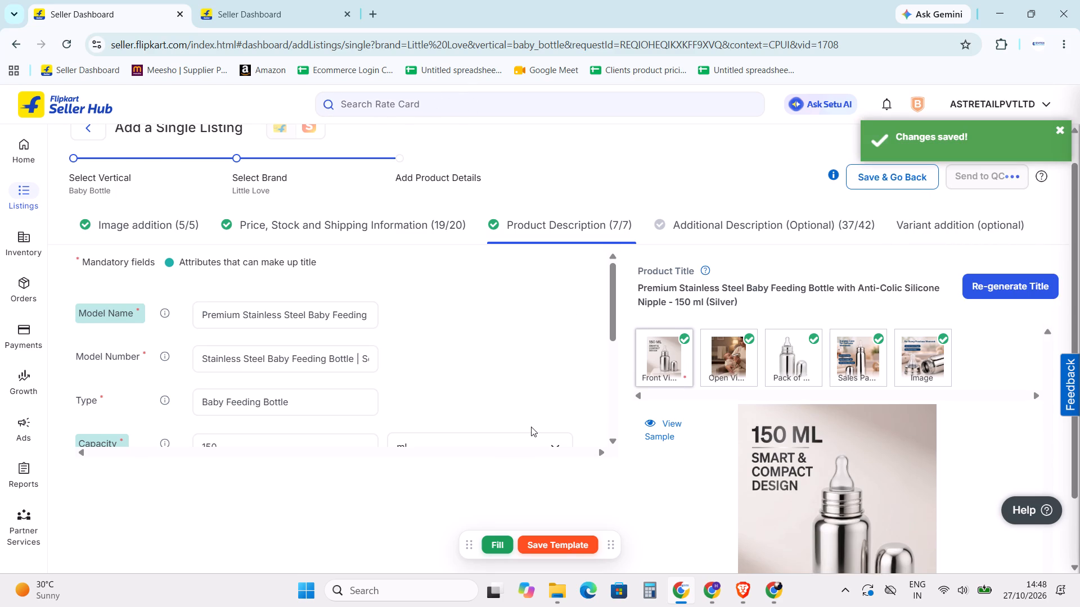
{"action": "left_click", "coordinate": [728, 204]}
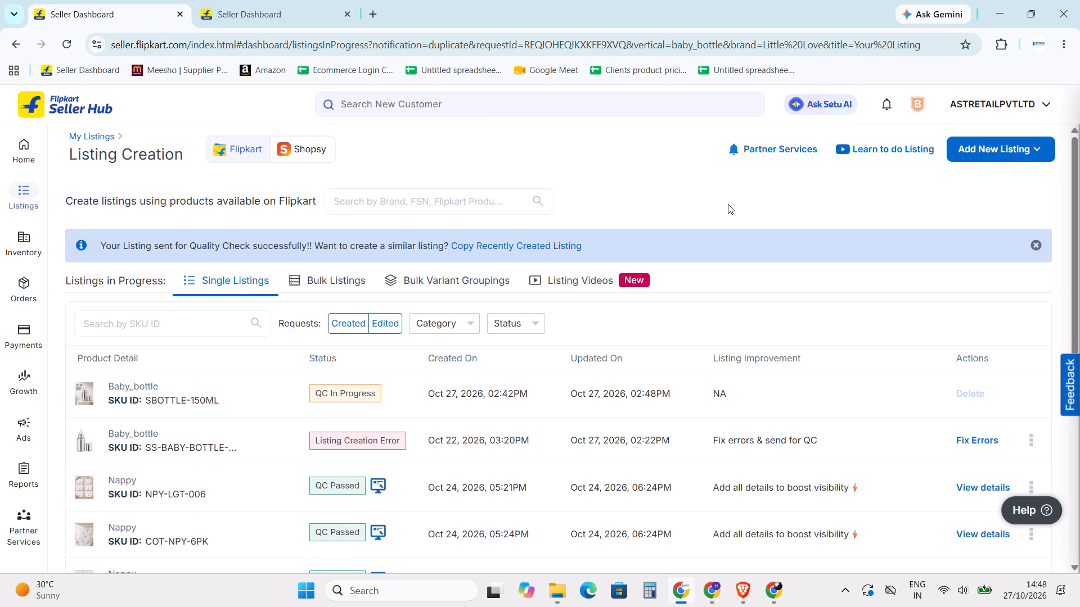
{"action": "left_click", "coordinate": [730, 169]}
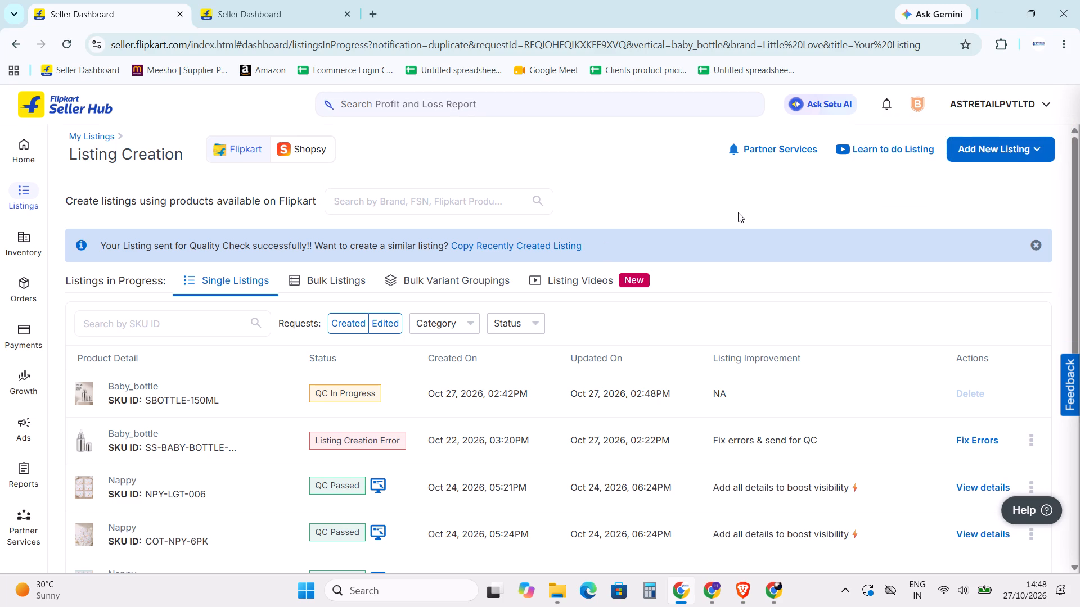